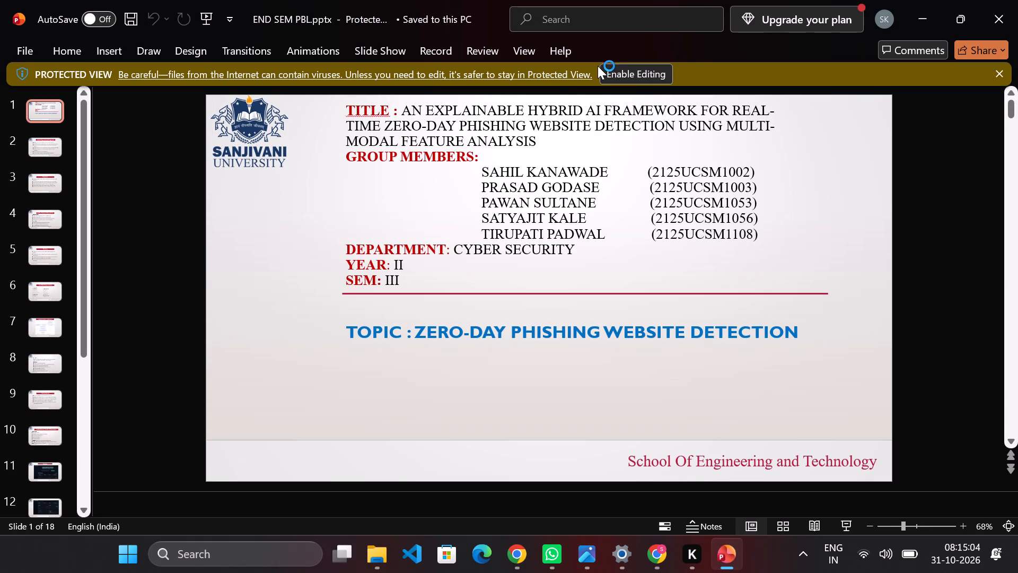
# Take the END SEM PBL.pptx presentation out of Protected View so it can be edited.
pyautogui.press('Down')
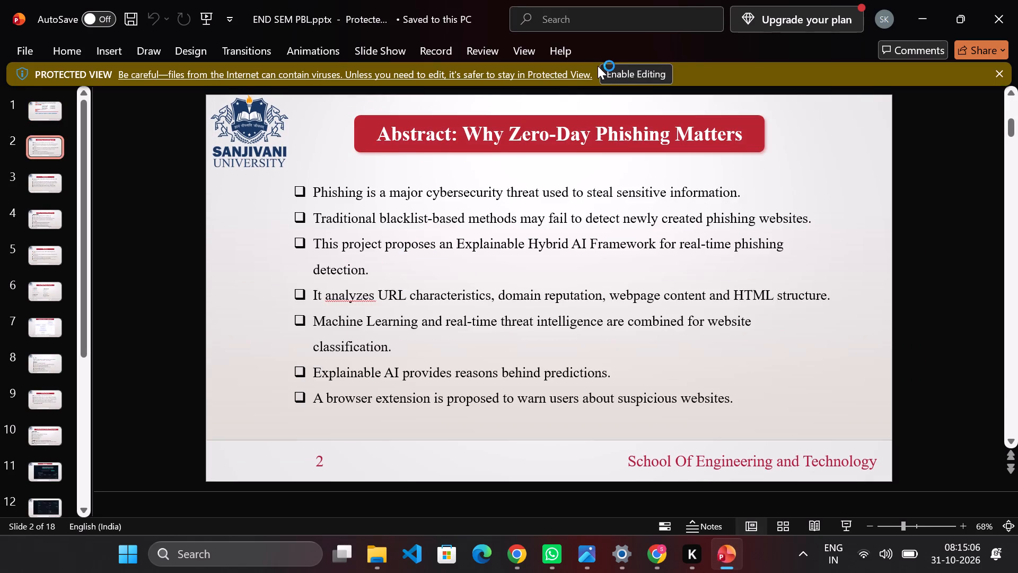
pyautogui.press('Up')
pyautogui.click(636, 62)
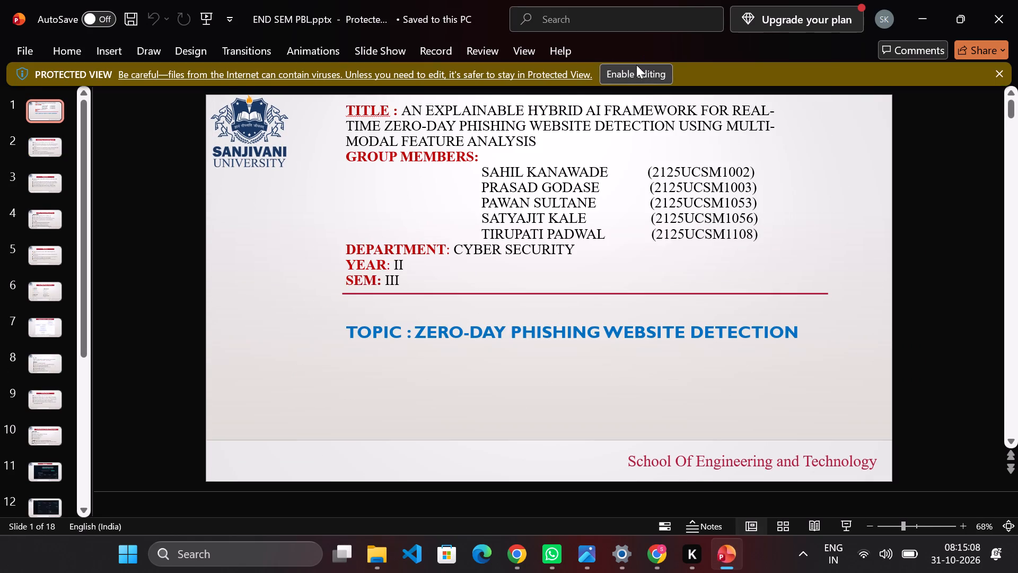
pyautogui.click(636, 67)
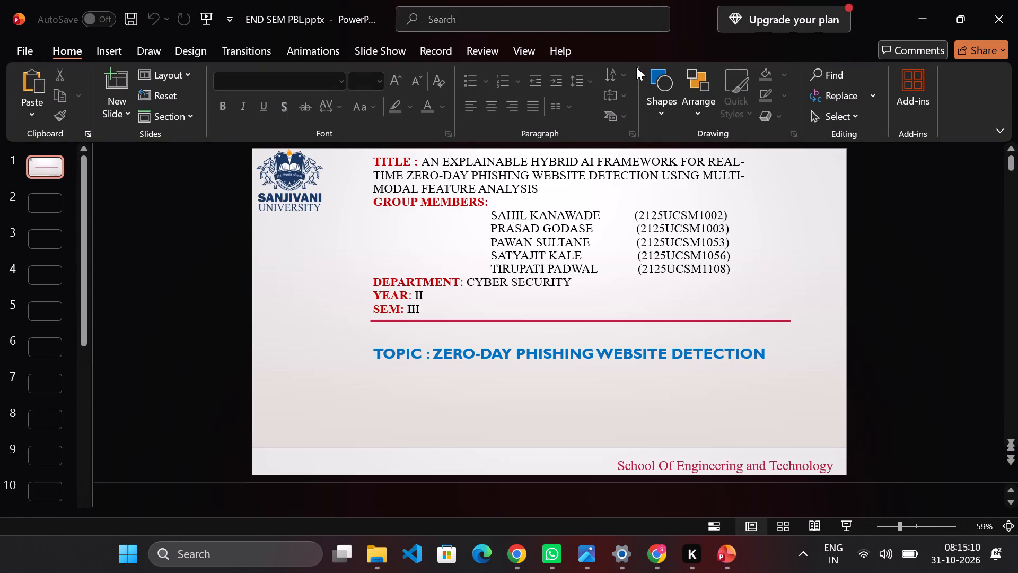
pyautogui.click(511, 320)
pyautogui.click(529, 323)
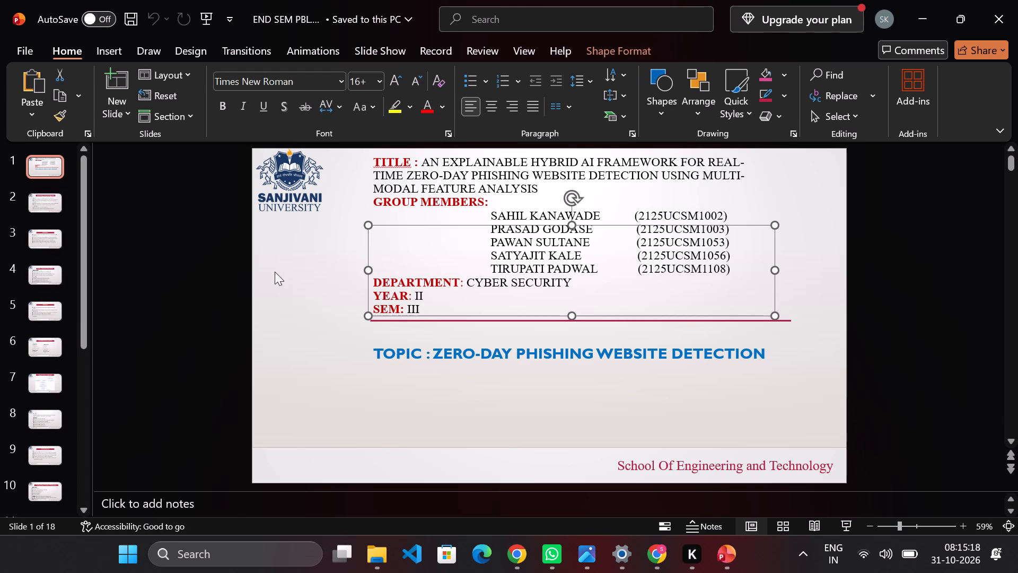
# Place the slide insertion point between slides 1 and 2.
pyautogui.click(43, 183)
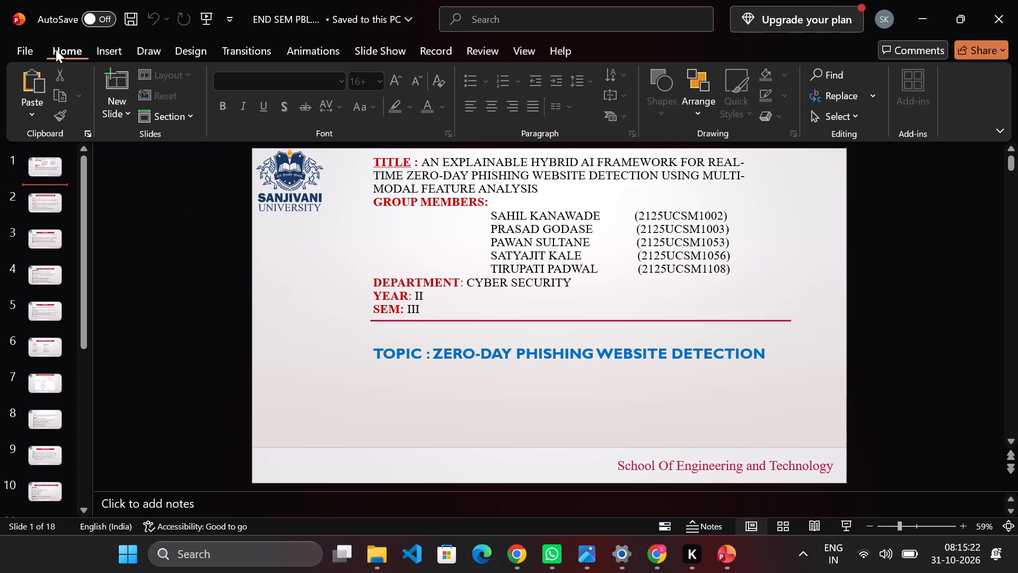
# Insert a new slide directly after the first slide.
pyautogui.click(114, 52)
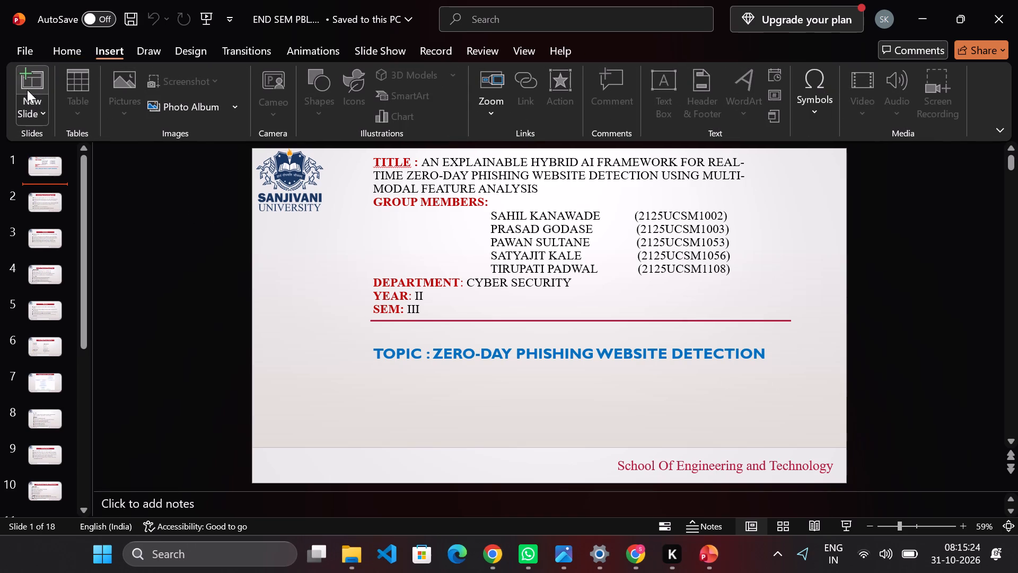
pyautogui.click(27, 90)
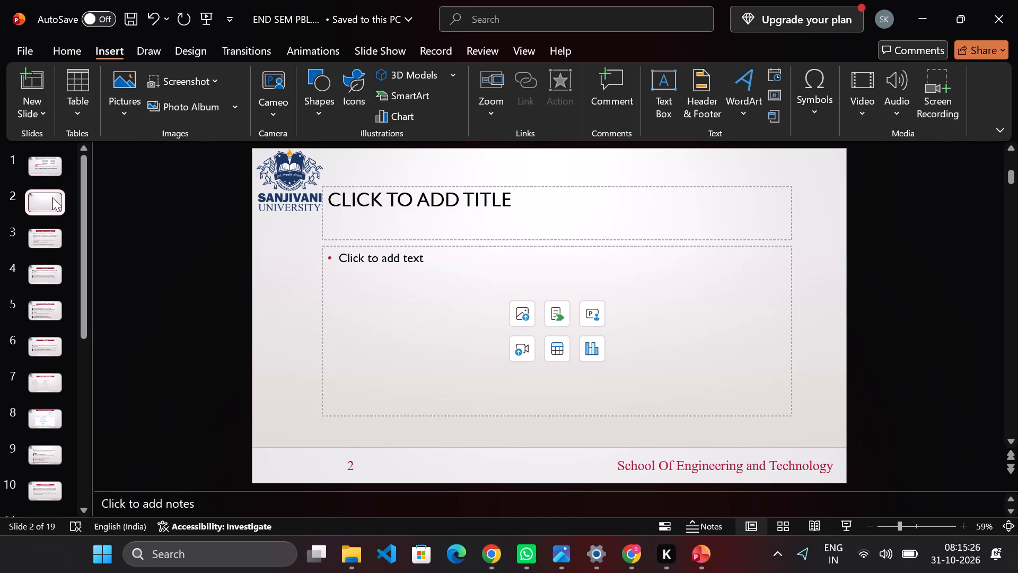
# Copy the whole text block with title, group members, department, year and semester from slide 1.
pyautogui.click(39, 168)
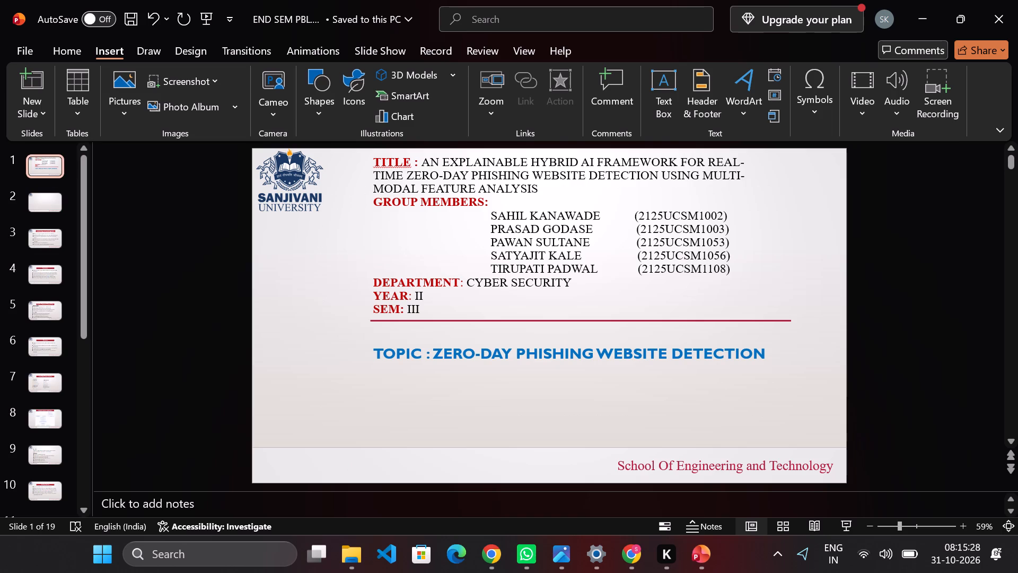
pyautogui.click(404, 214)
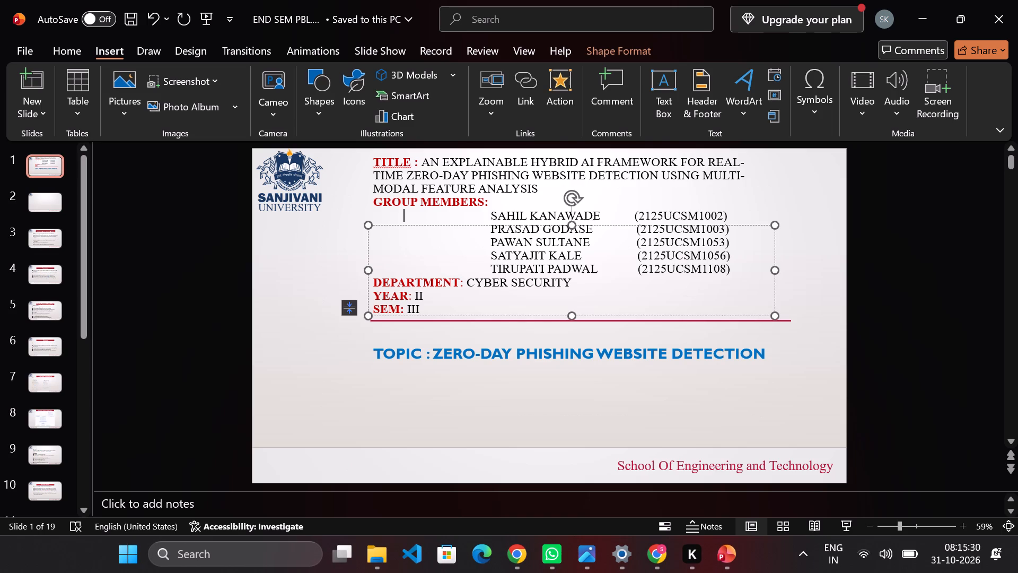
pyautogui.click(408, 196)
pyautogui.hotkey('ctrl', 'a')
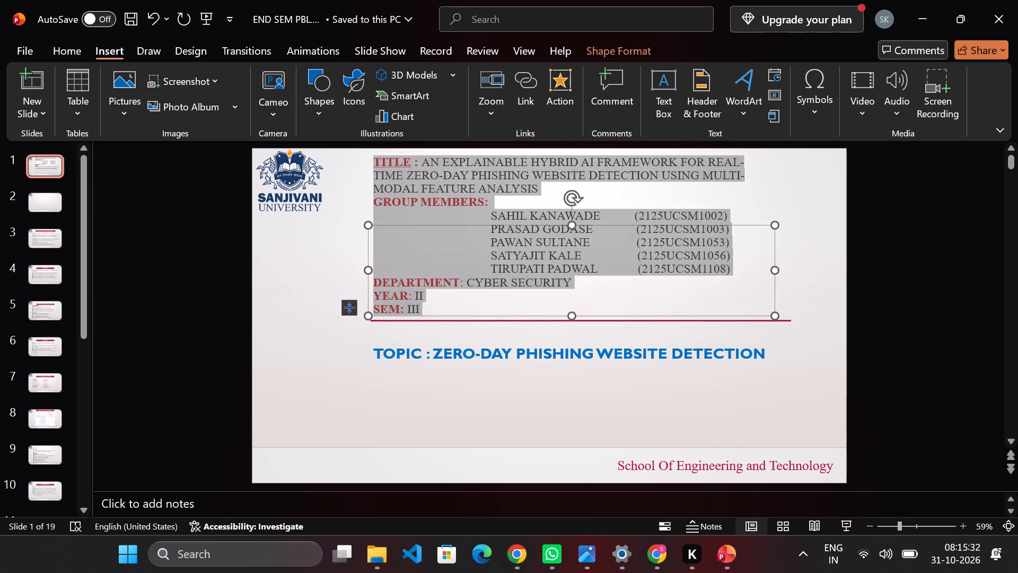
pyautogui.hotkey('ctrl', 'c')
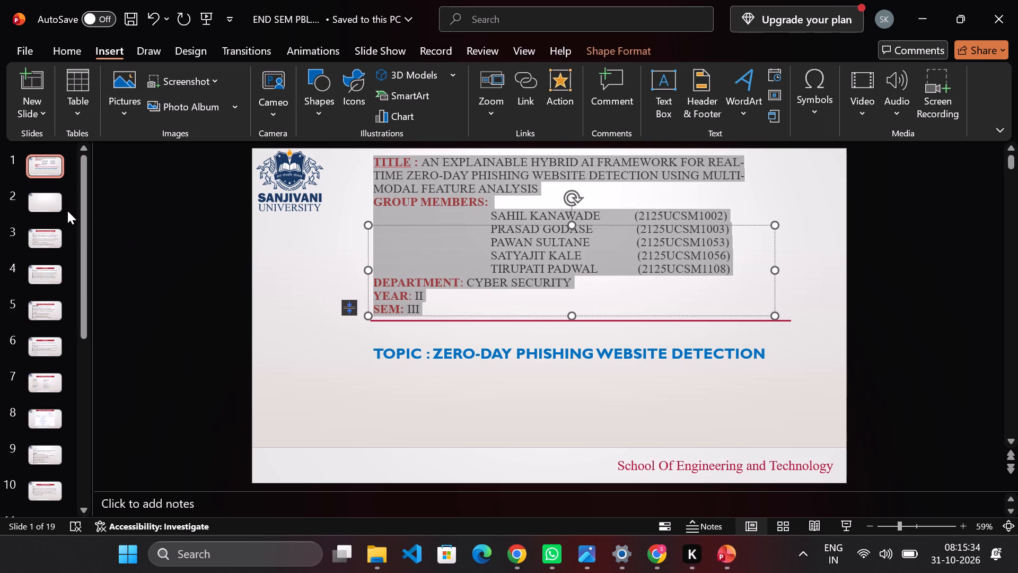
# Delete the empty content and title placeholders from the new slide 2.
pyautogui.click(53, 206)
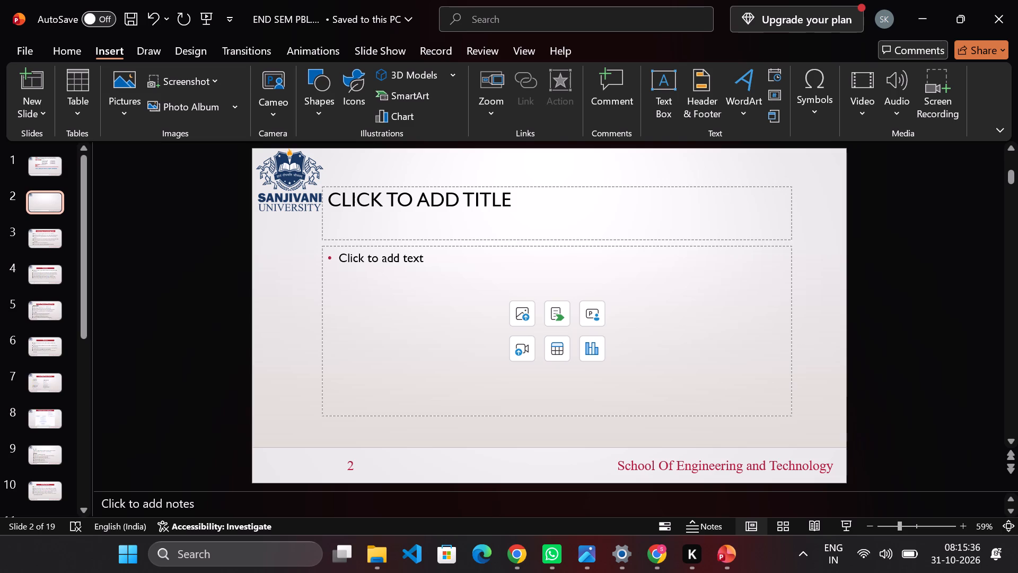
pyautogui.click(502, 255)
pyautogui.press('Delete')
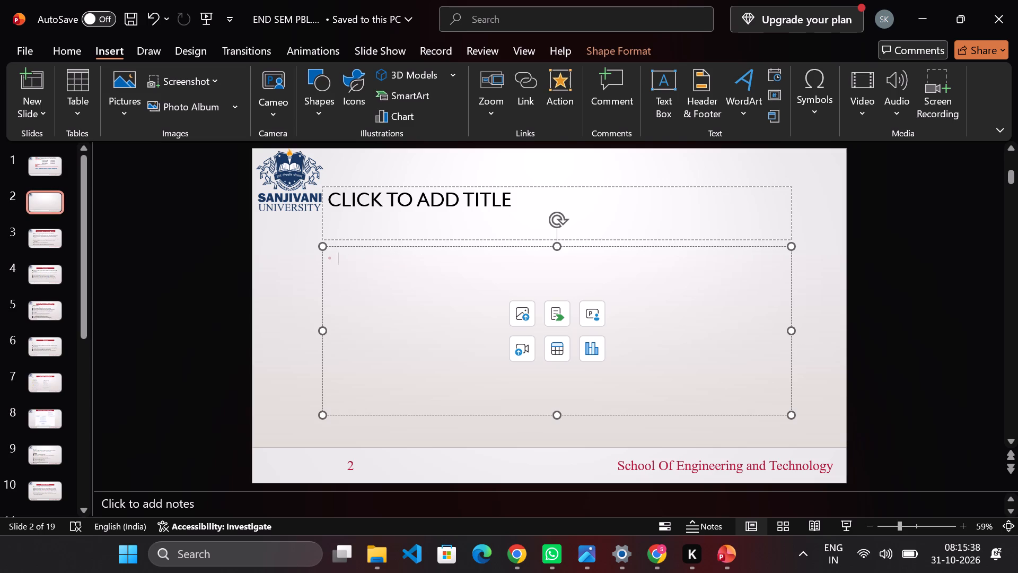
pyautogui.click(506, 245)
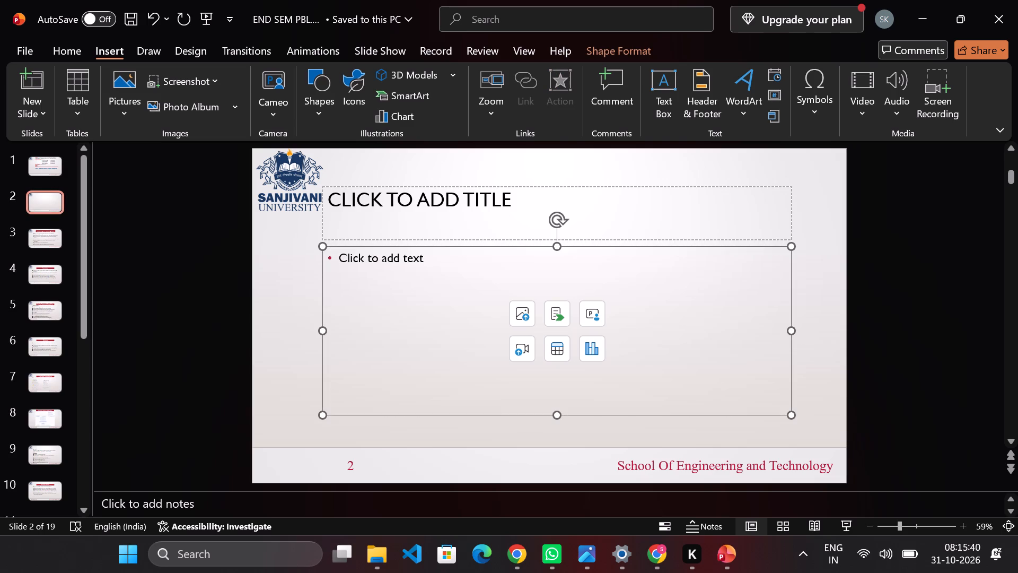
pyautogui.press('Delete')
pyautogui.click(520, 183)
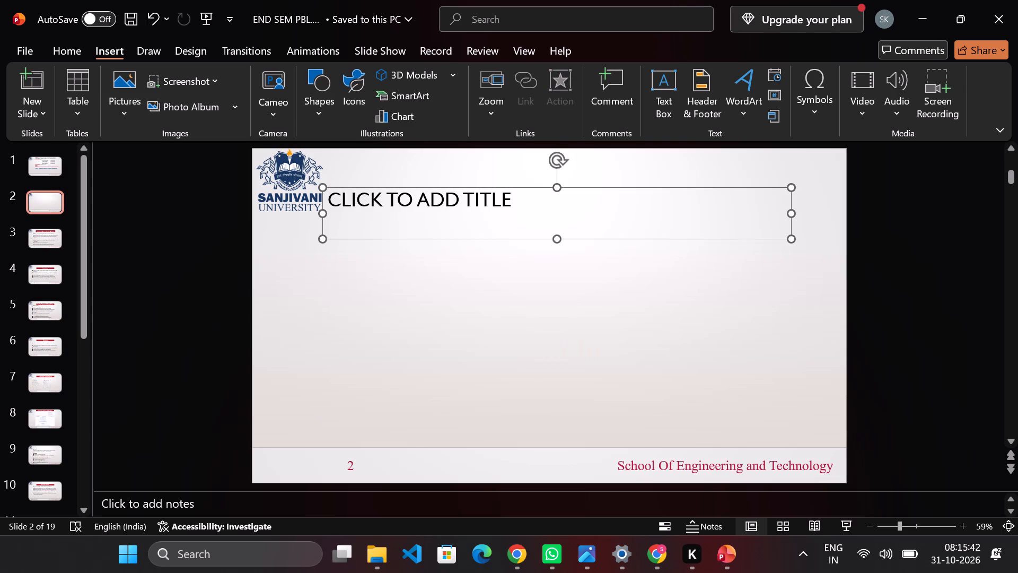
pyautogui.press('Delete')
# Paste the copied text on slide 2, widen its text box so each member fits one line, and move it beside the logo.
pyautogui.hotkey('ctrl', 'v')
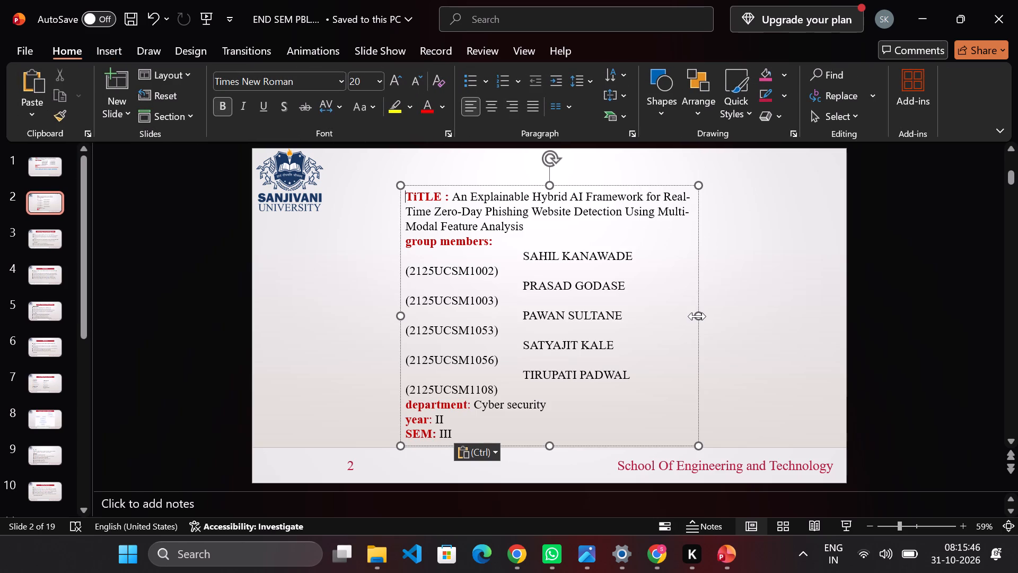
pyautogui.moveTo(697, 316); pyautogui.dragTo(800, 317)
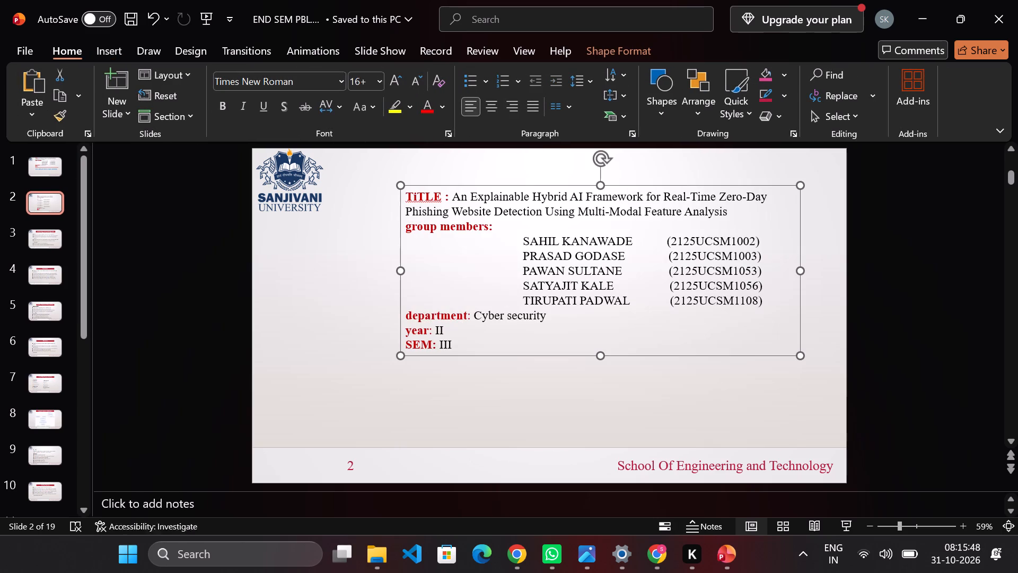
pyautogui.moveTo(655, 355); pyautogui.dragTo(645, 360)
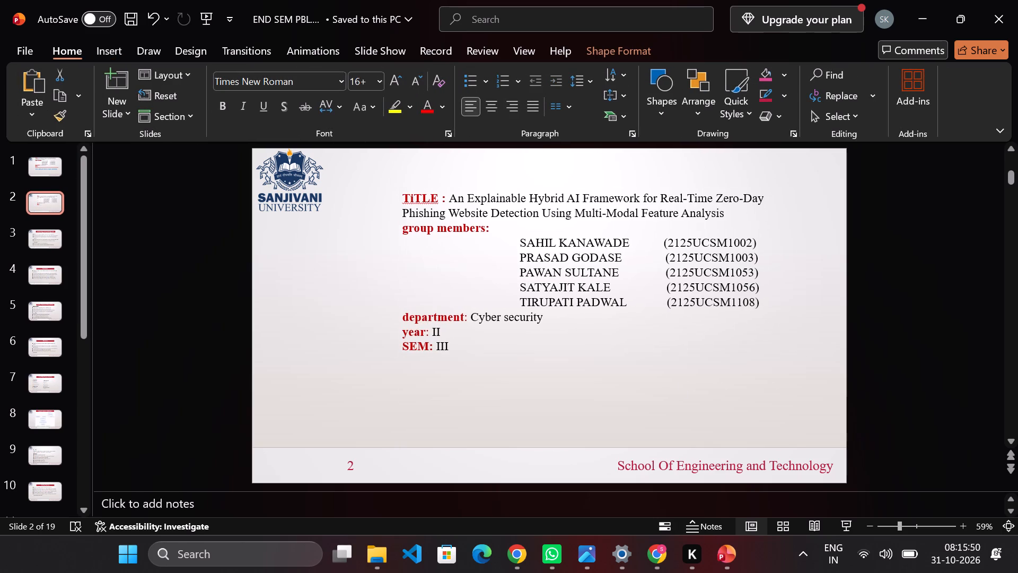
pyautogui.moveTo(645, 360); pyautogui.dragTo(615, 352)
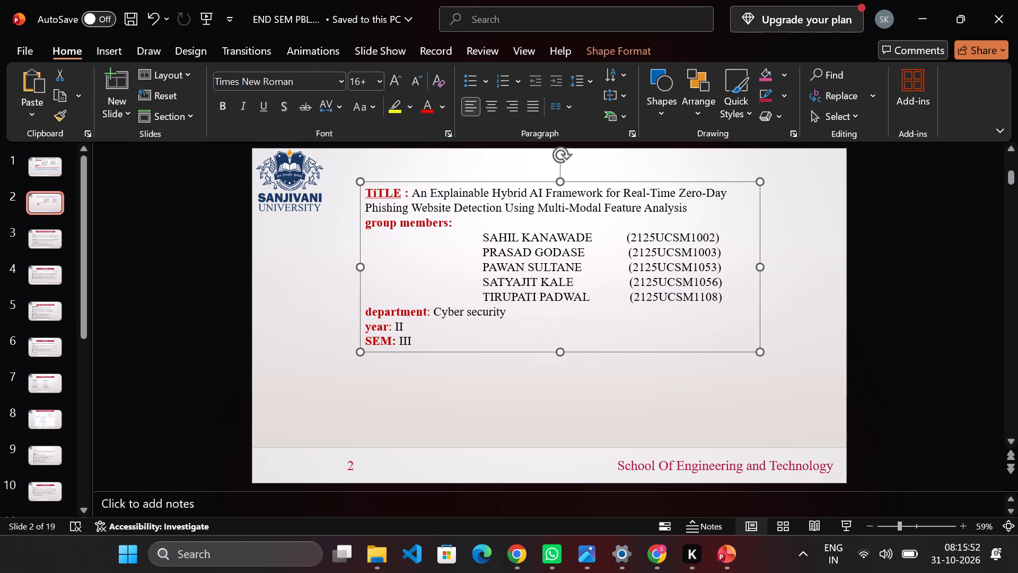
# Correct the "TiTLE" label on slide 2 to read "TITLE" in full capitals.
pyautogui.click(377, 191)
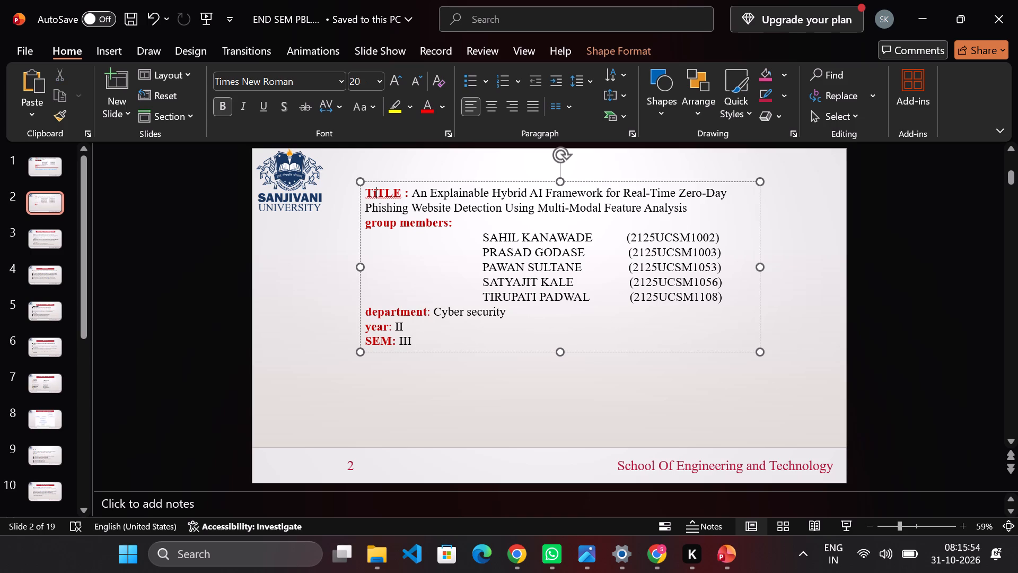
pyautogui.press('BackSpace')
pyautogui.press('i')
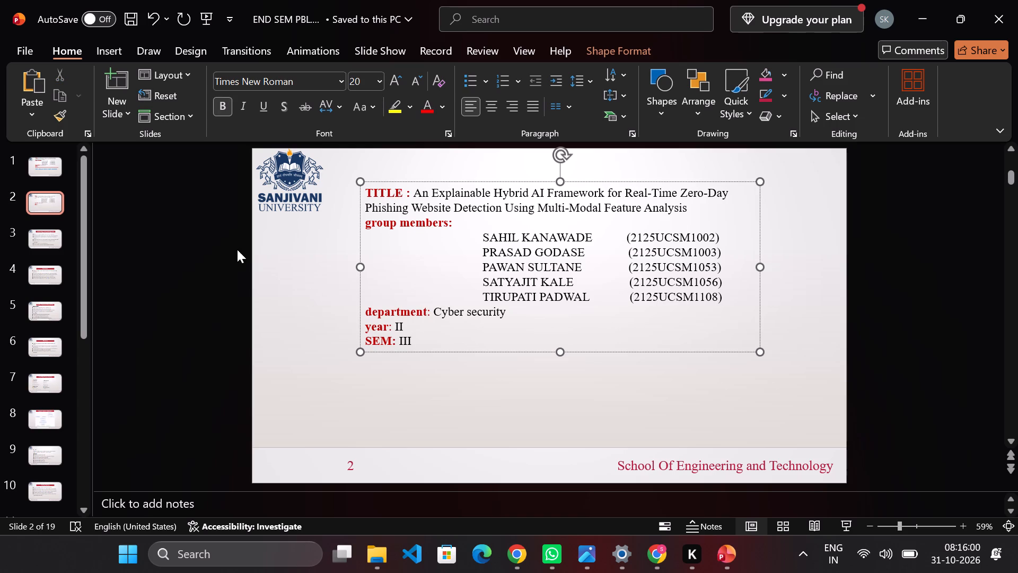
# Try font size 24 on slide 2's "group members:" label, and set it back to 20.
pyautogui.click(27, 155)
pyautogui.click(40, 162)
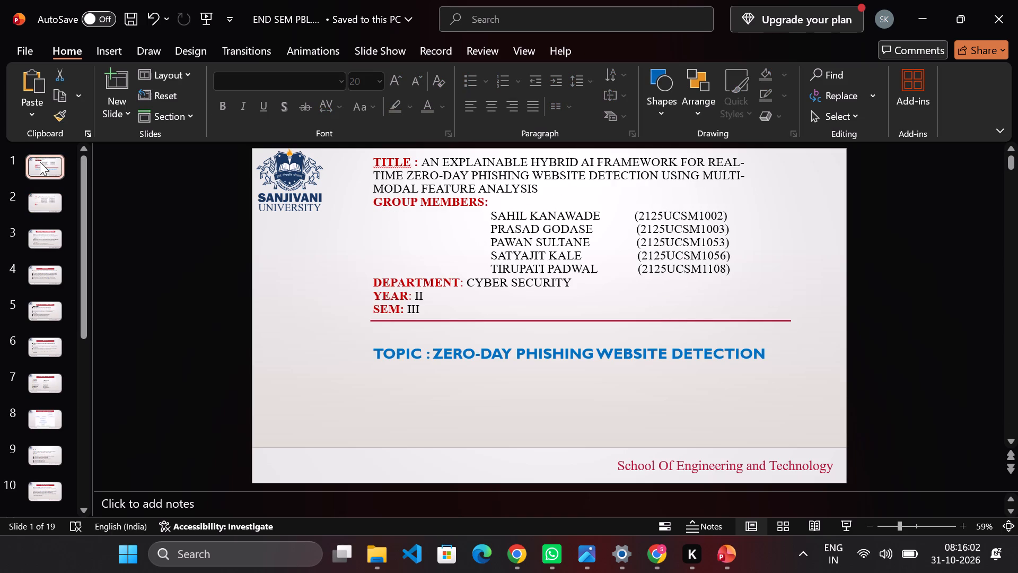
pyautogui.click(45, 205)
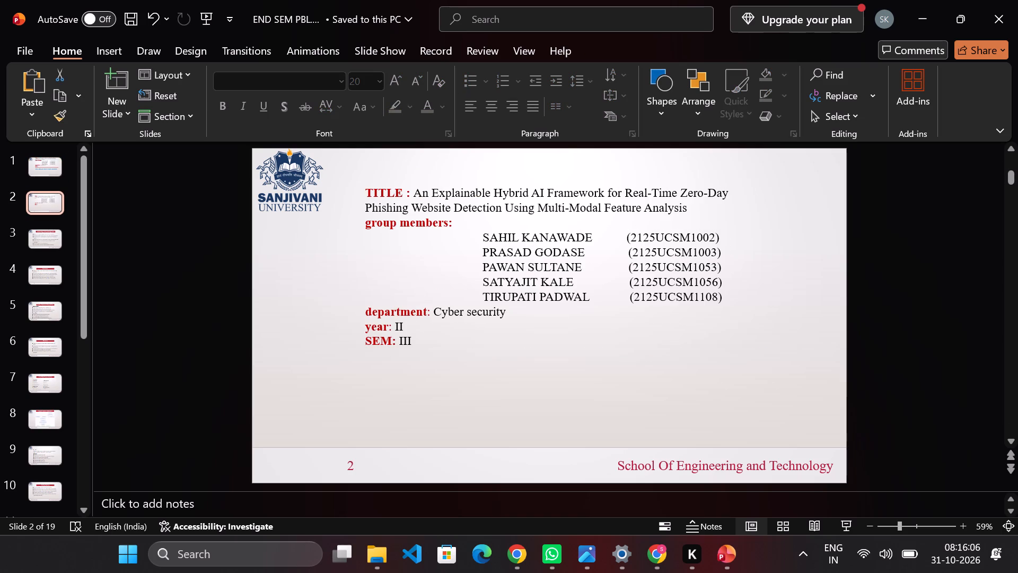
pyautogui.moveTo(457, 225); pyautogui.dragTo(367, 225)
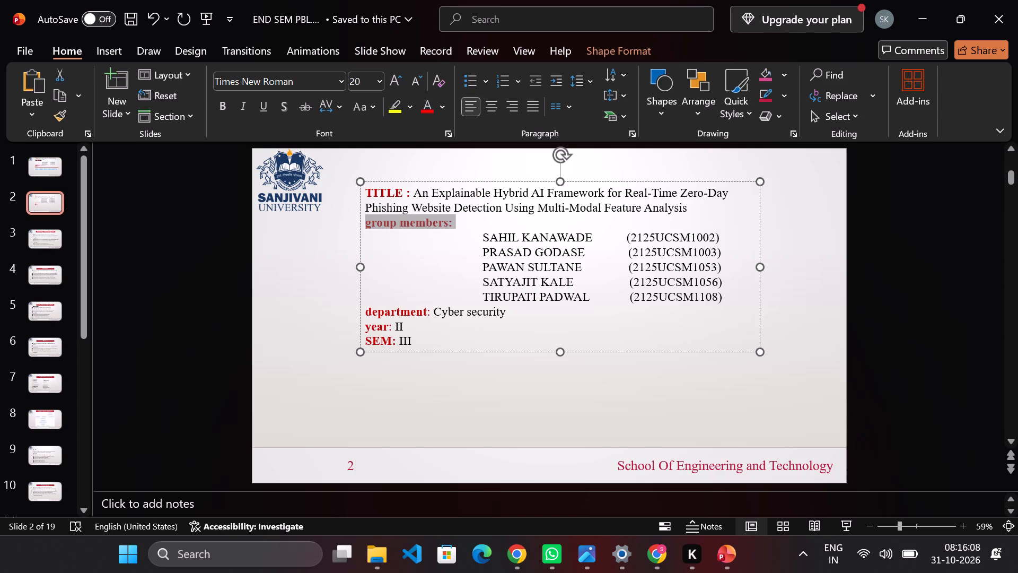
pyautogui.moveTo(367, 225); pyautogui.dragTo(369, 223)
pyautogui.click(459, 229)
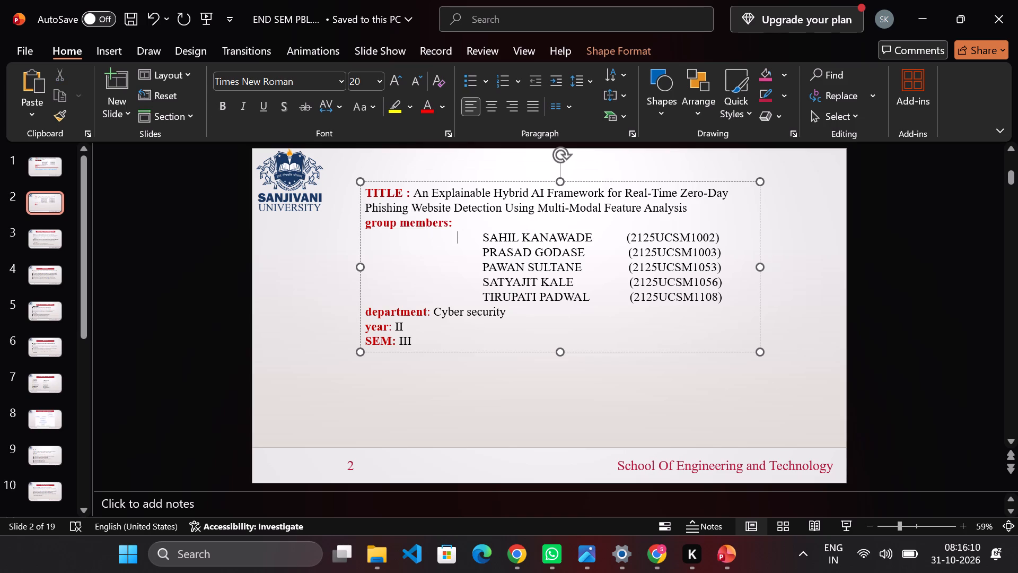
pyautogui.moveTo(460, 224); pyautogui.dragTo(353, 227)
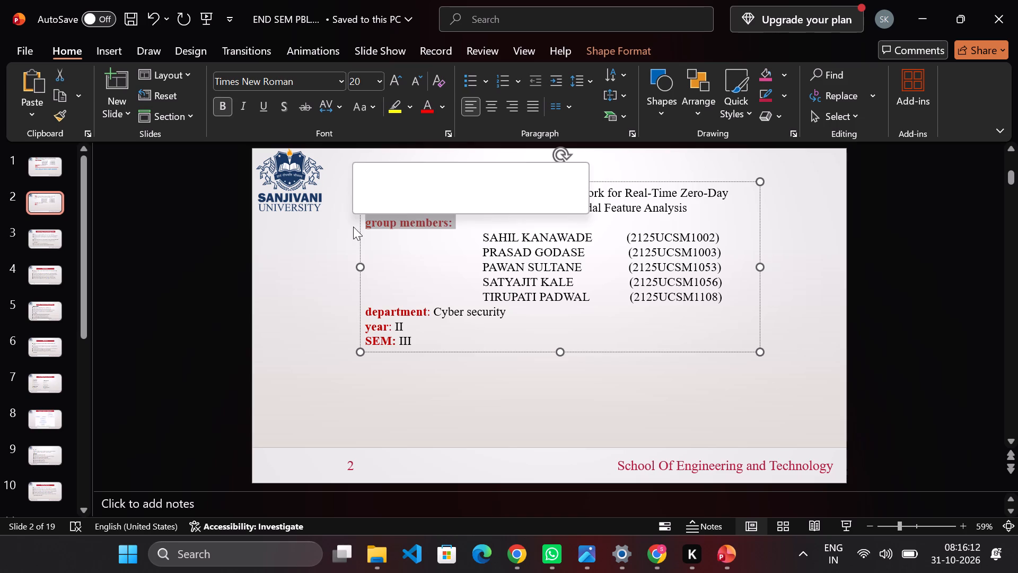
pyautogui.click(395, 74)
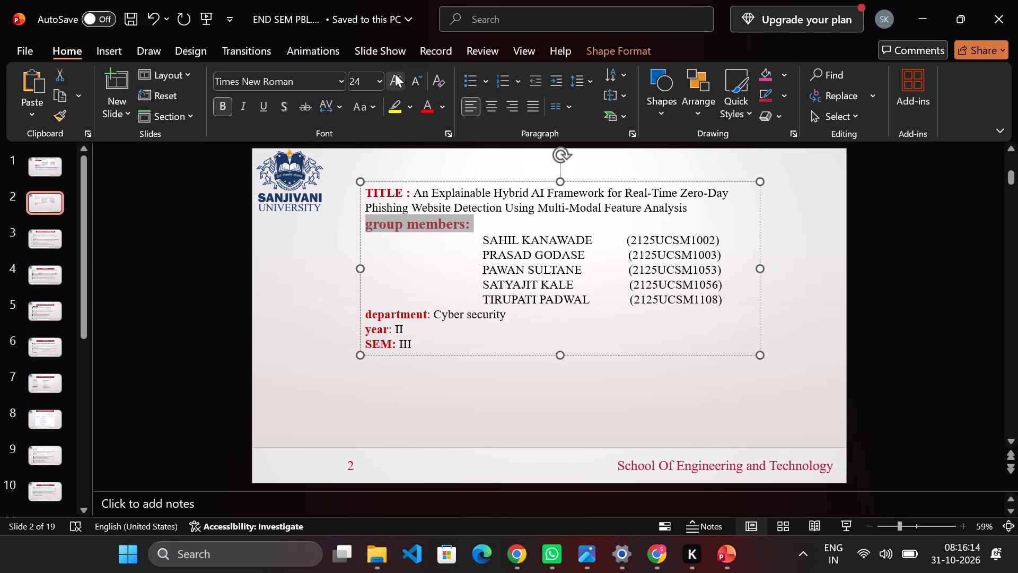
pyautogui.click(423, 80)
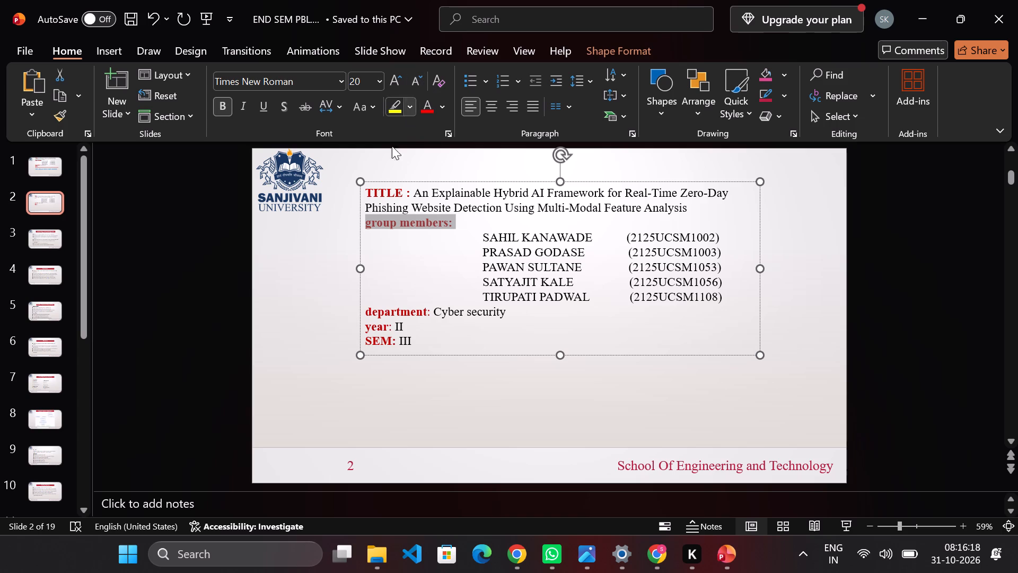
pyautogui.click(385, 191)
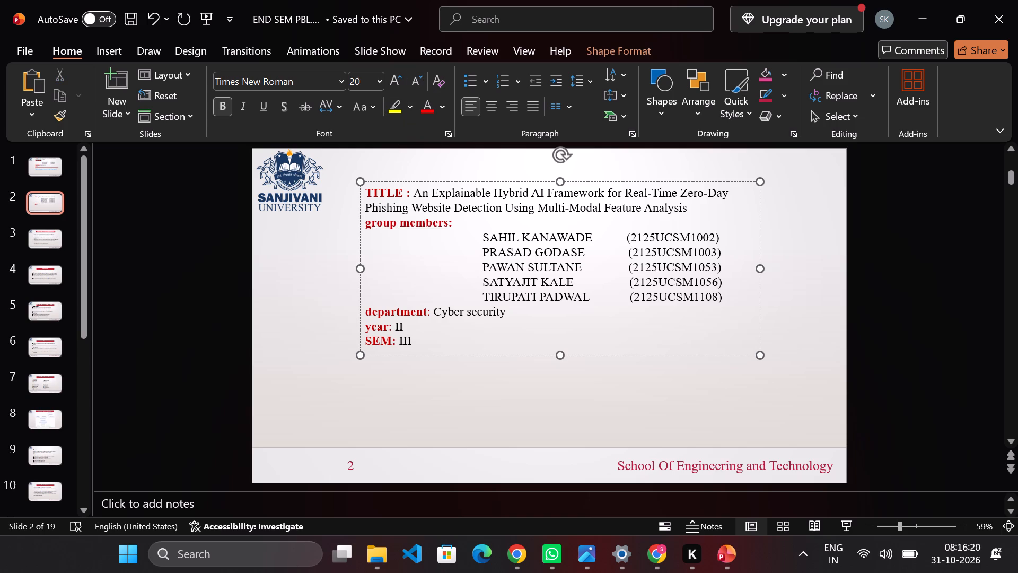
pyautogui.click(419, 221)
# Replace the "group members:" label on slide 2 with "GROUP MEMBERS:" in capitals.
pyautogui.moveTo(453, 224); pyautogui.dragTo(365, 224)
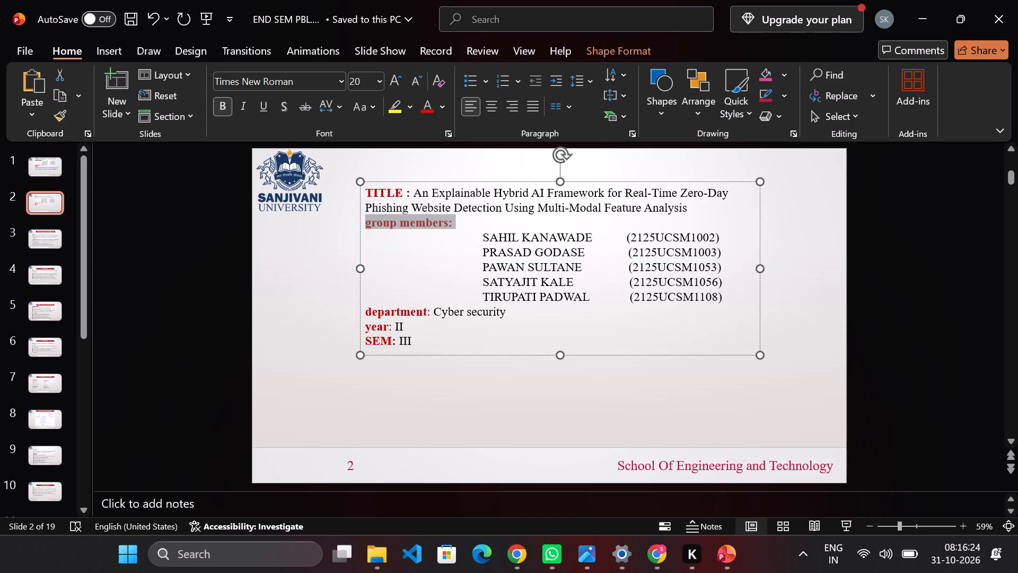
pyautogui.press('g')
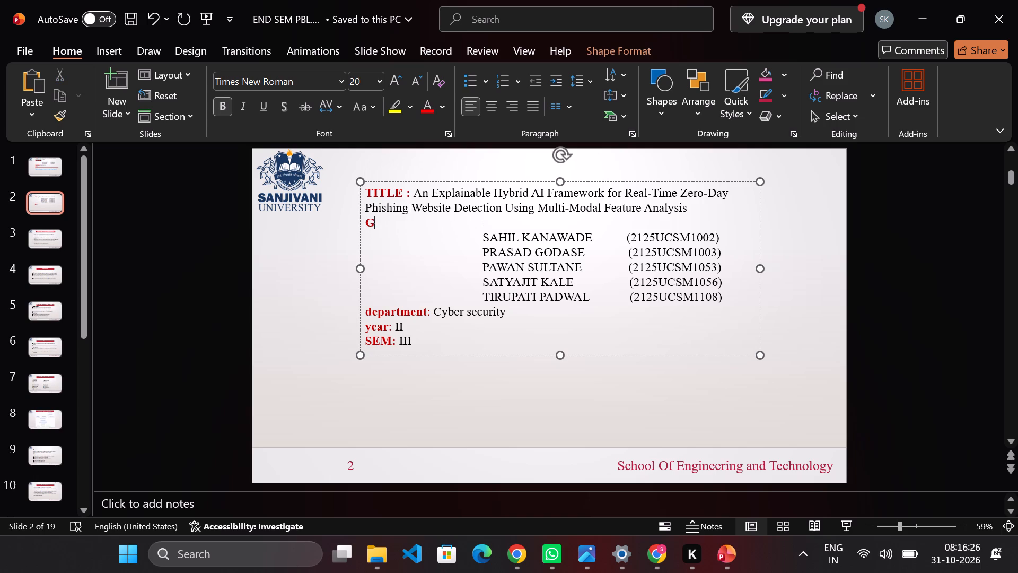
pyautogui.write('ROU')
pyautogui.click(365, 224)
pyautogui.write('P')
pyautogui.press('space')
pyautogui.press('BackSpace')
pyautogui.press('BackSpace')
pyautogui.press('Right')
pyautogui.press('Right')
pyautogui.press('Right')
pyautogui.press('Right')
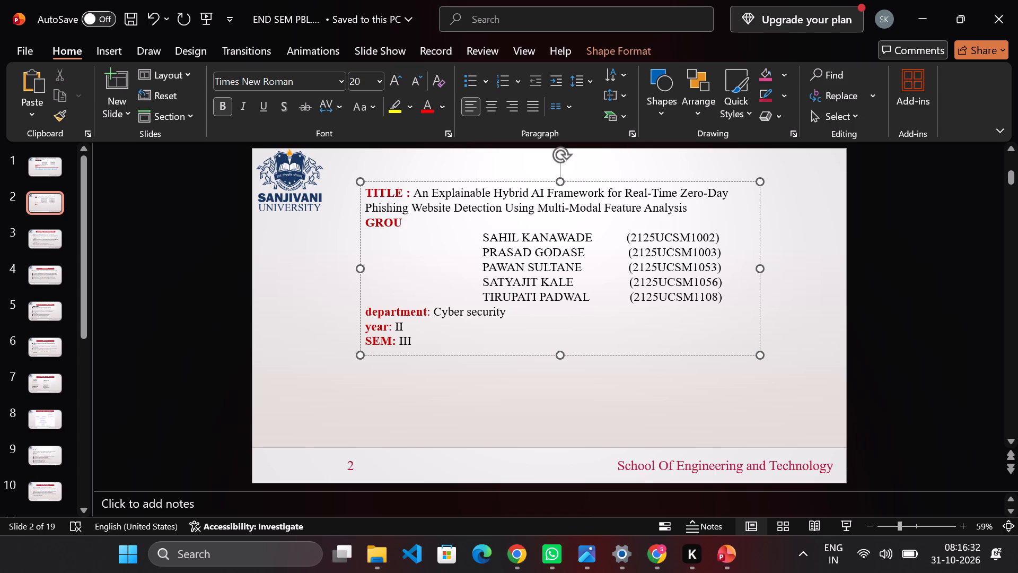
pyautogui.write('P')
pyautogui.press('space')
pyautogui.write('MEMBERS')
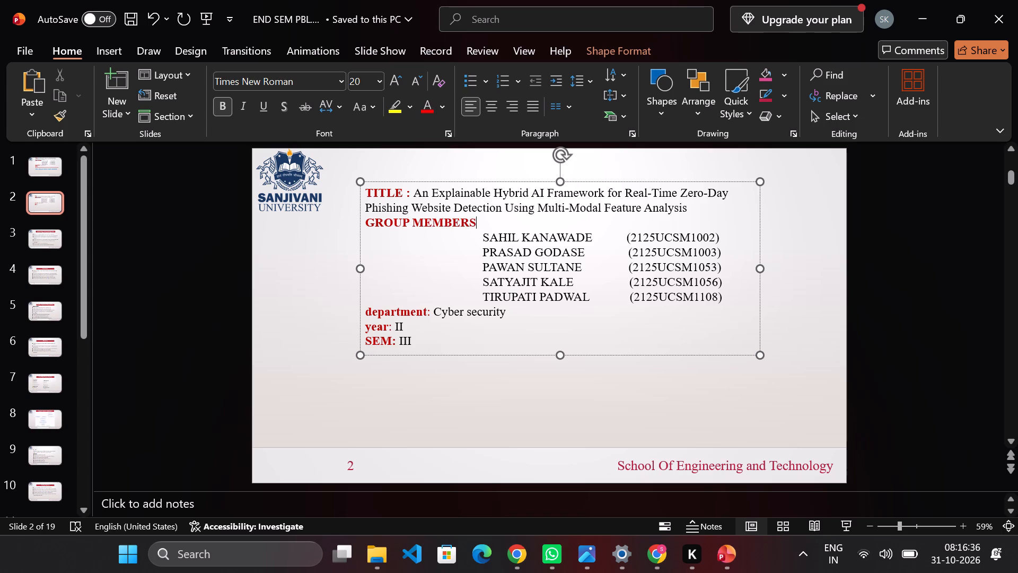
pyautogui.hotkey('shift', ':')
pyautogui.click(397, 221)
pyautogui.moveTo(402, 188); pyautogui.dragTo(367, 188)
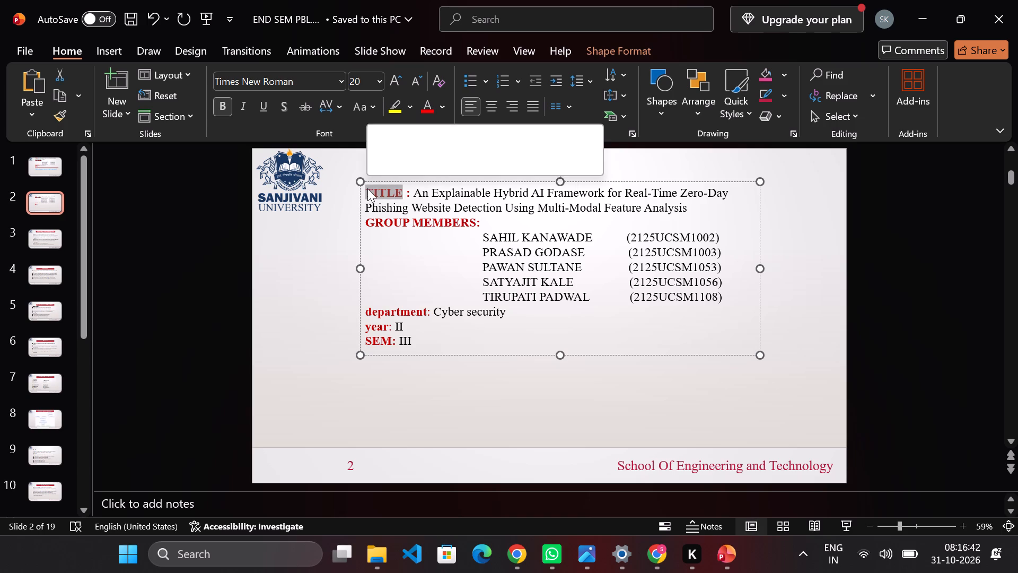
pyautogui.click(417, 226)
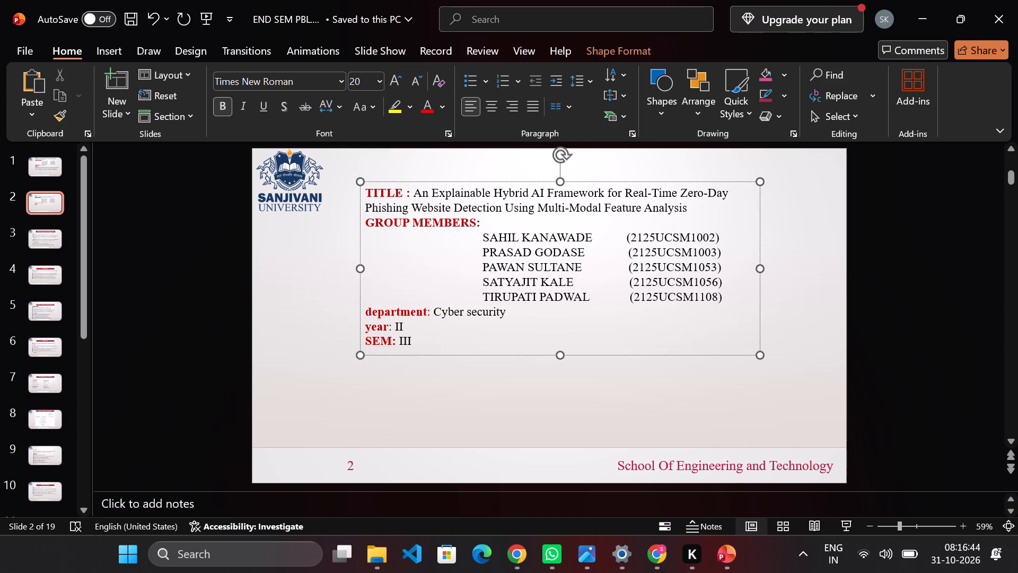
# Replace the "department" and "year" labels on slide 2 with "DEPARTMENT" and "YEAR" in capitals.
pyautogui.moveTo(426, 310); pyautogui.dragTo(366, 310)
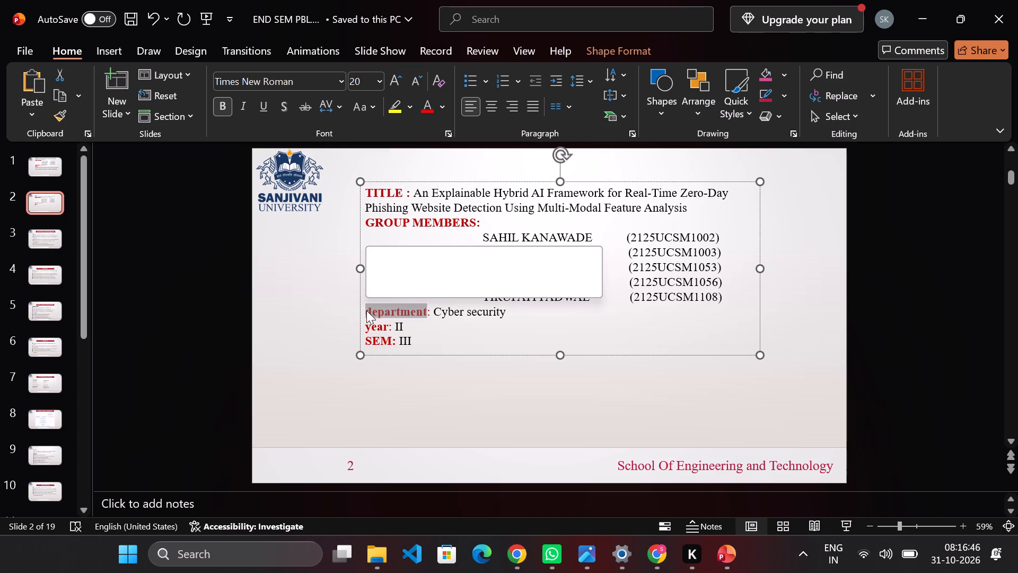
pyautogui.write('DEPA')
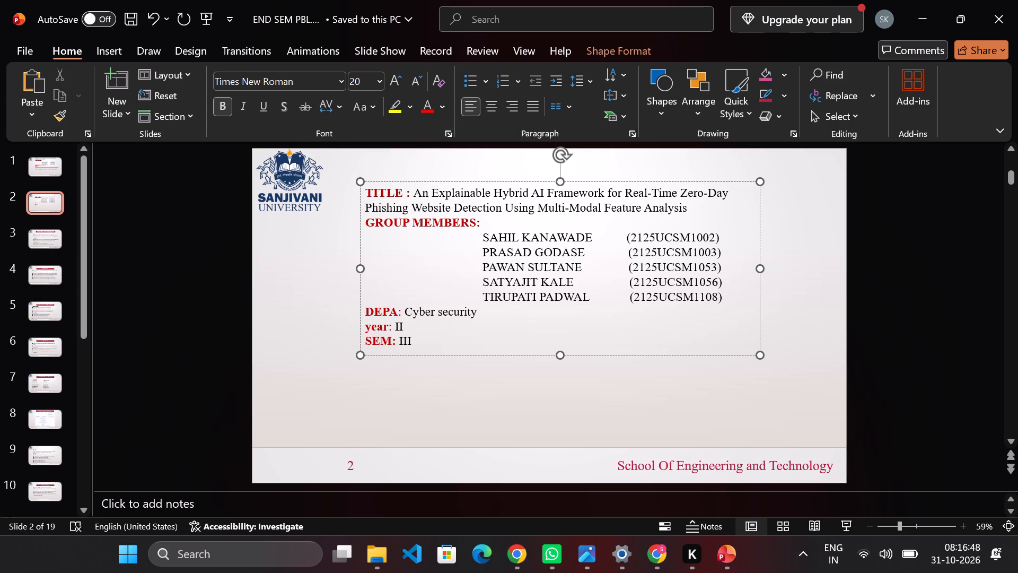
pyautogui.write('RTMENT')
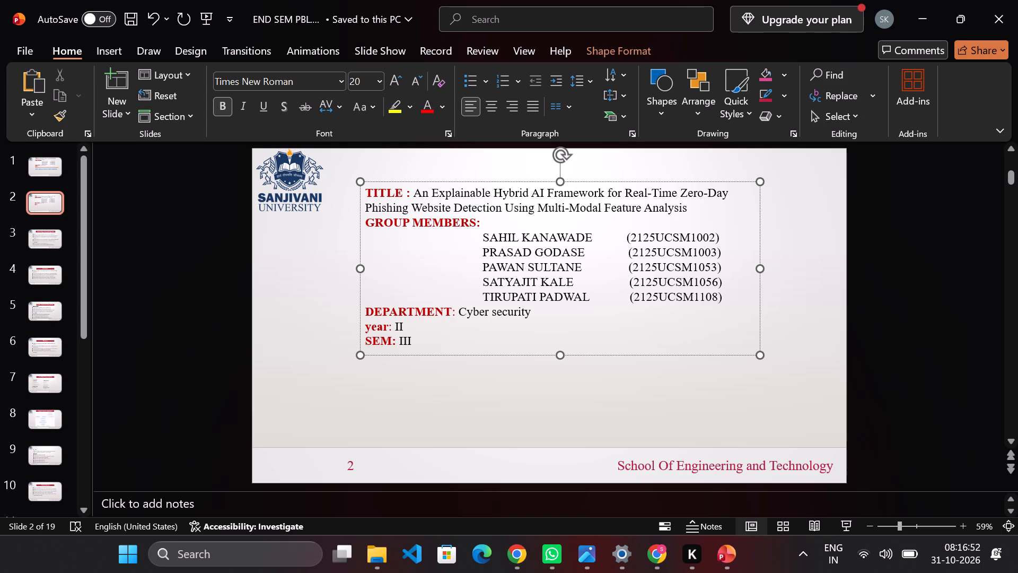
pyautogui.moveTo(387, 327); pyautogui.dragTo(369, 328)
pyautogui.moveTo(369, 328); pyautogui.dragTo(363, 329)
pyautogui.write('YEAR')
pyautogui.click(440, 344)
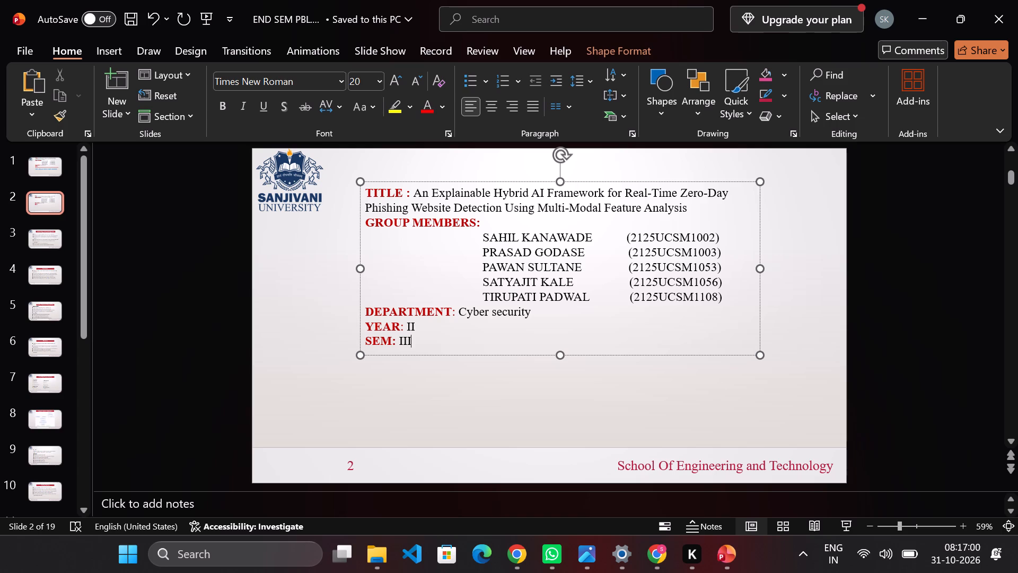
# Shift the title and group details text box on slide 2 slightly left and down.
pyautogui.moveTo(545, 352); pyautogui.dragTo(538, 357)
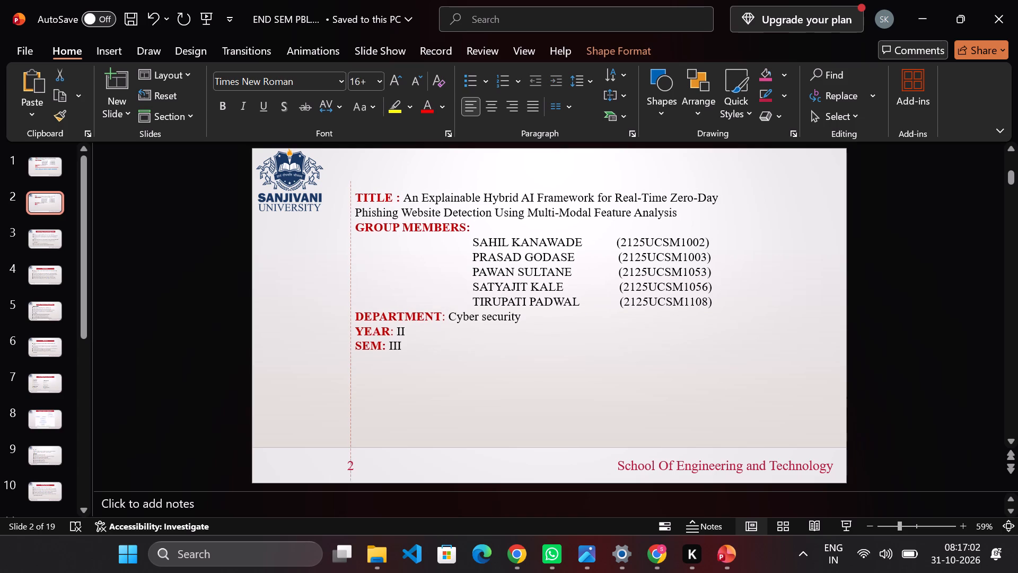
pyautogui.moveTo(538, 357); pyautogui.dragTo(532, 358)
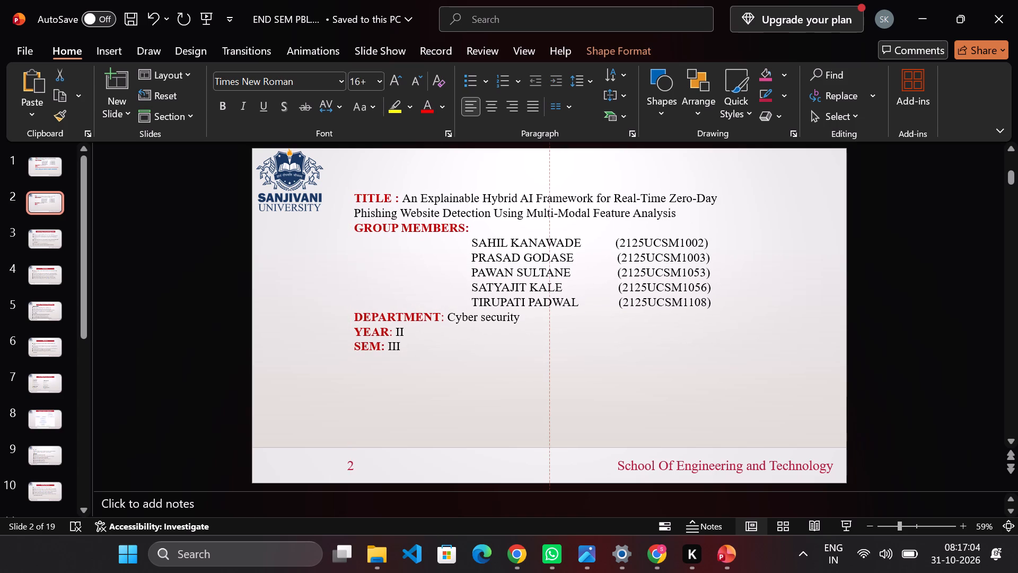
pyautogui.moveTo(532, 358); pyautogui.dragTo(530, 357)
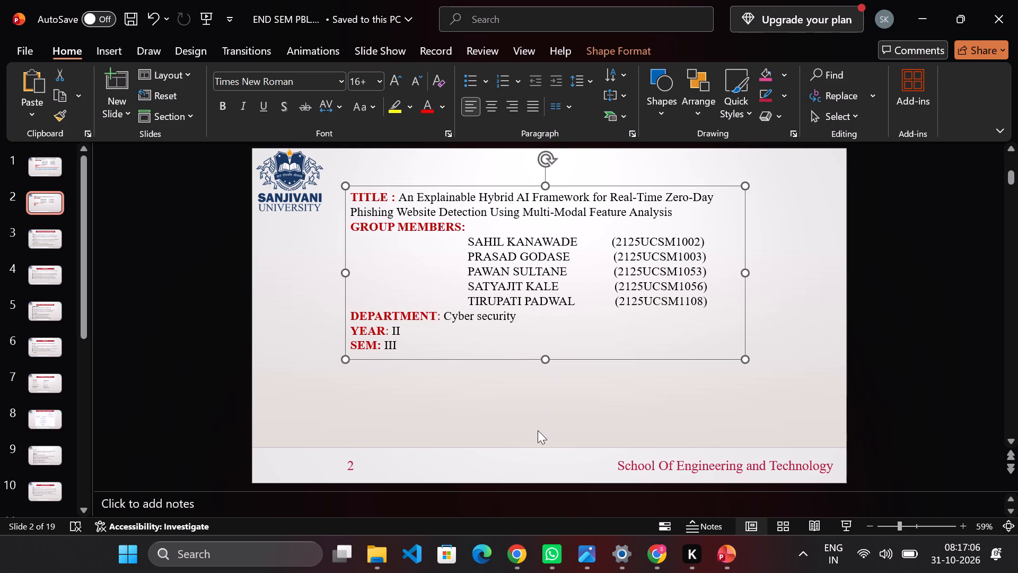
pyautogui.click(538, 430)
# Copy the line "TOPIC : Zero-Day Phishing Website Detection" from slide 1 and paste it on slide 2.
pyautogui.click(43, 171)
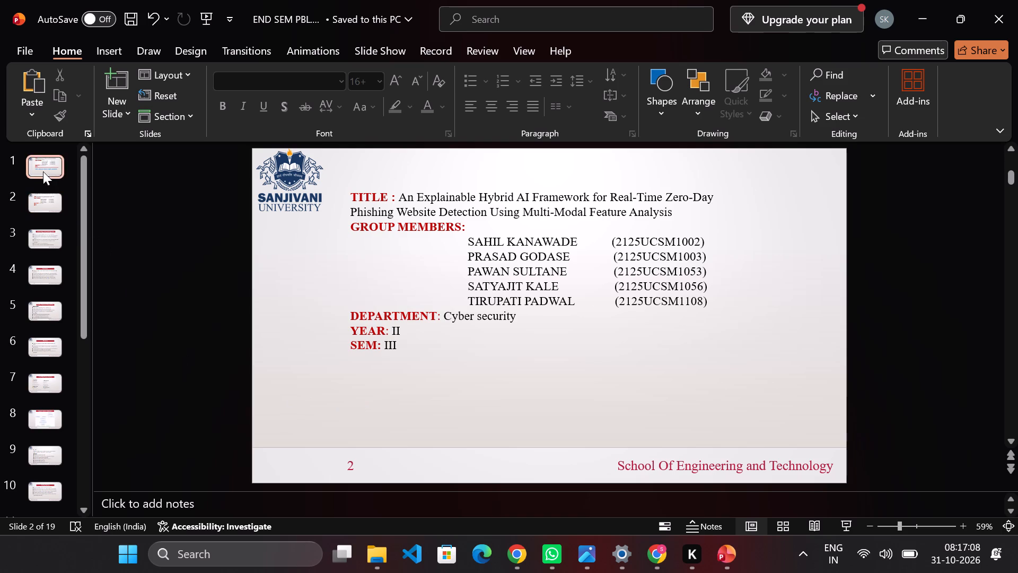
pyautogui.click(450, 345)
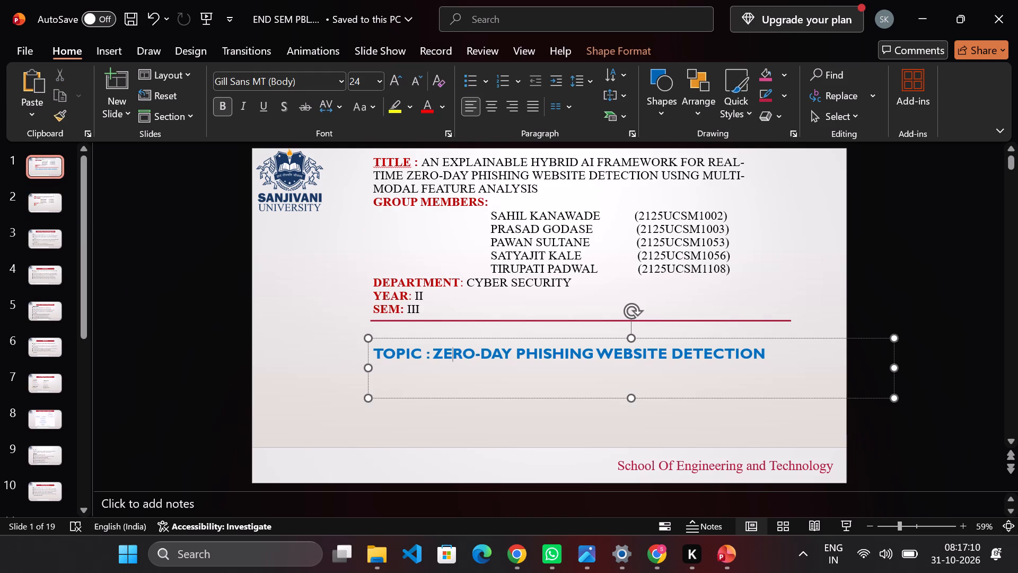
pyautogui.hotkey('ctrl', 'a')
pyautogui.keyDown('ctrl'); pyautogui.click(450, 345); pyautogui.keyUp('ctrl')
pyautogui.hotkey('ctrl', 'c')
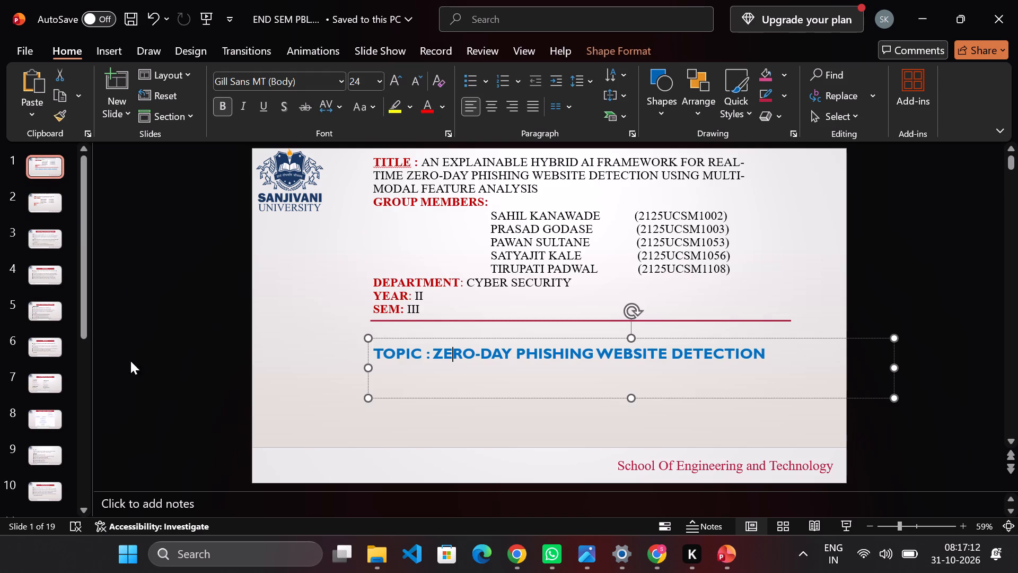
pyautogui.click(38, 192)
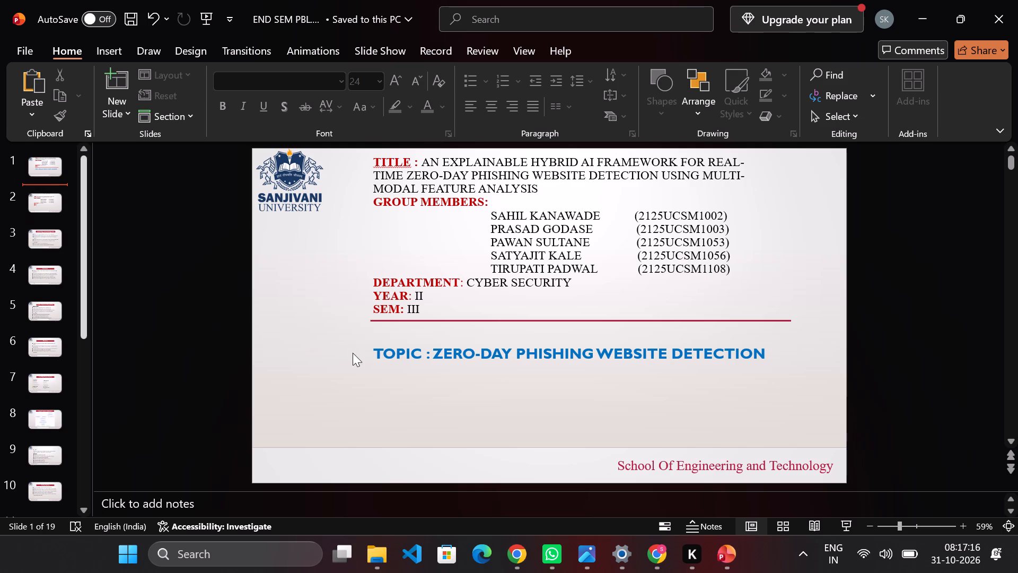
pyautogui.click(433, 352)
pyautogui.hotkey('ctrl', 'a')
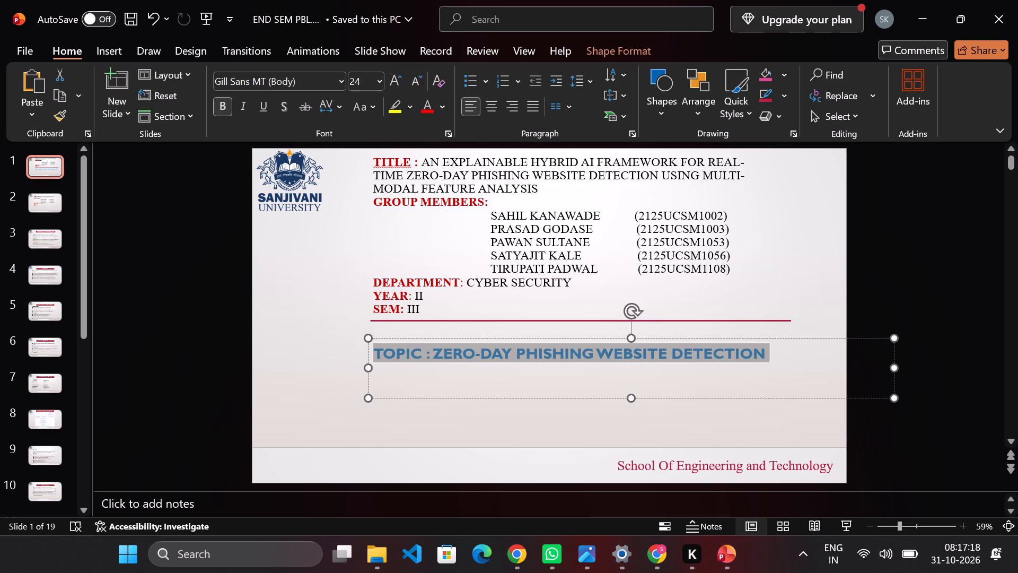
pyautogui.hotkey('ctrl', 'c')
pyautogui.click(31, 206)
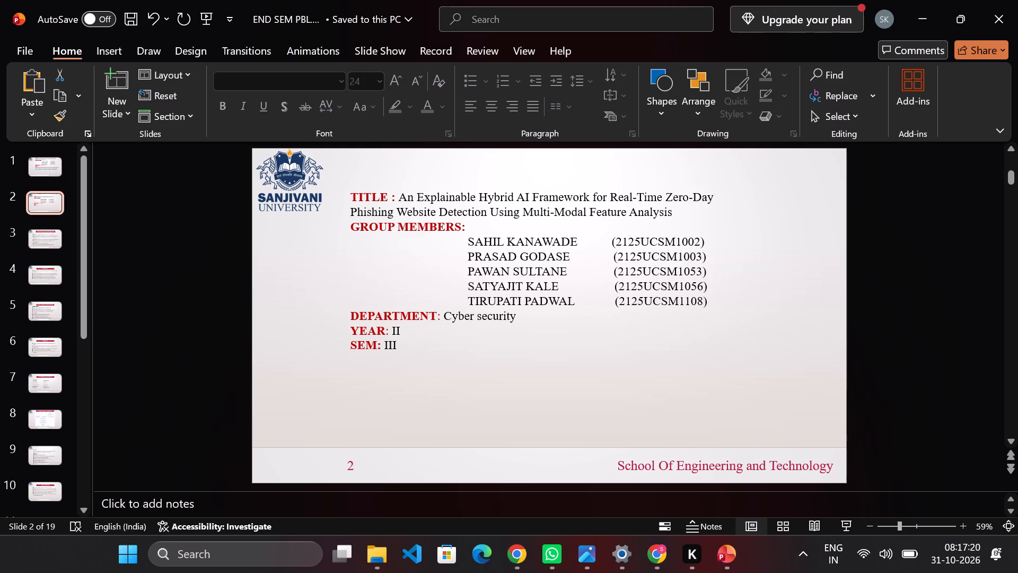
pyautogui.click(428, 388)
pyautogui.hotkey('ctrl', 'v')
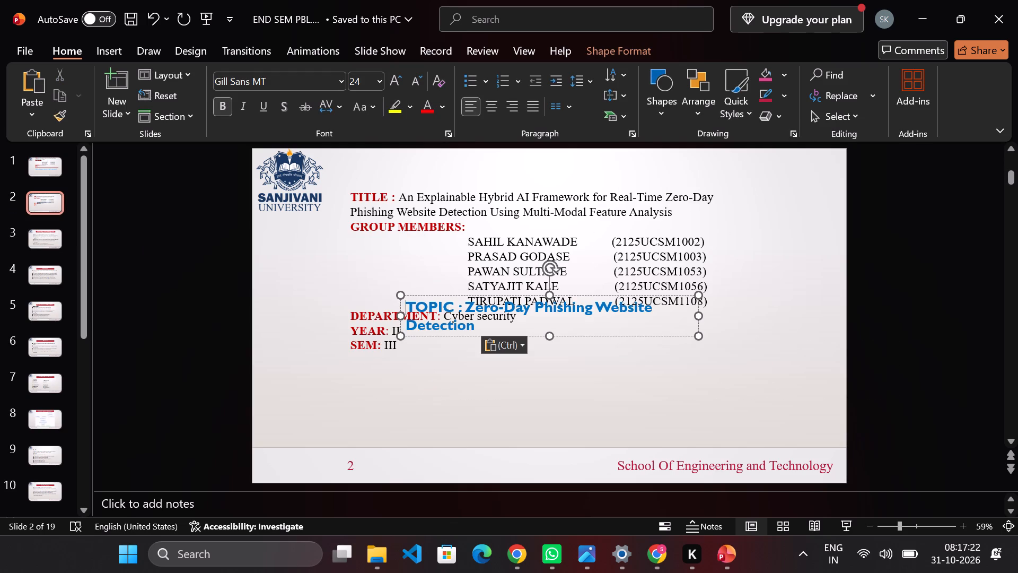
# Widen the pasted topic text box to fit one line and place it below the SEM line, left-aligned with the details text.
pyautogui.moveTo(698, 312); pyautogui.dragTo(713, 312)
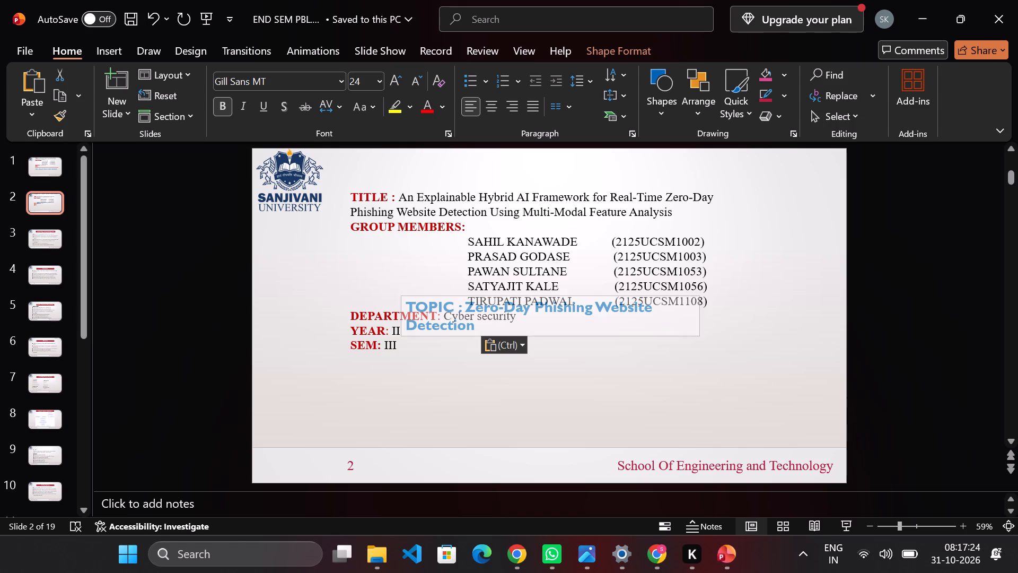
pyautogui.moveTo(713, 312); pyautogui.dragTo(796, 309)
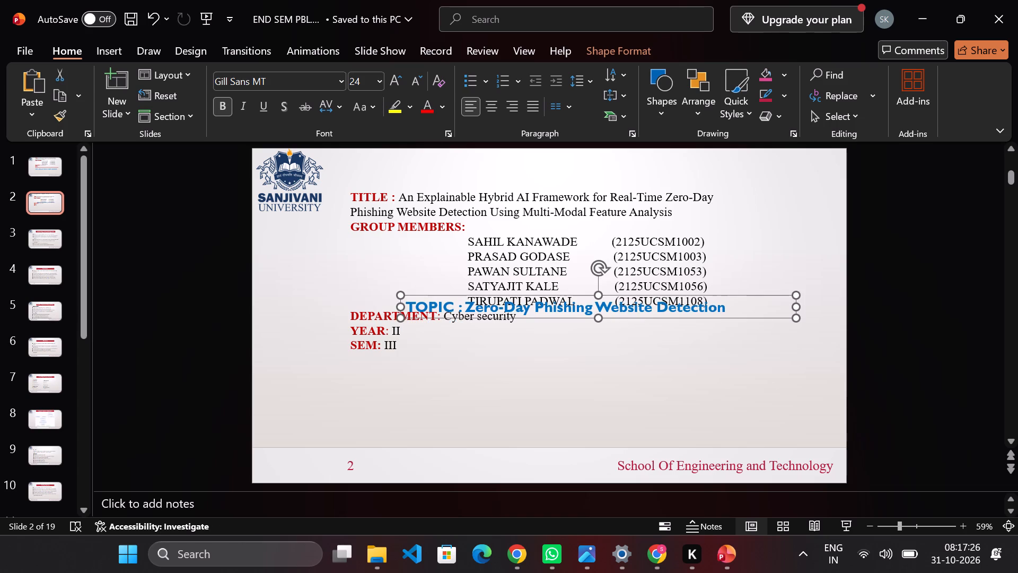
pyautogui.moveTo(656, 317); pyautogui.dragTo(609, 385)
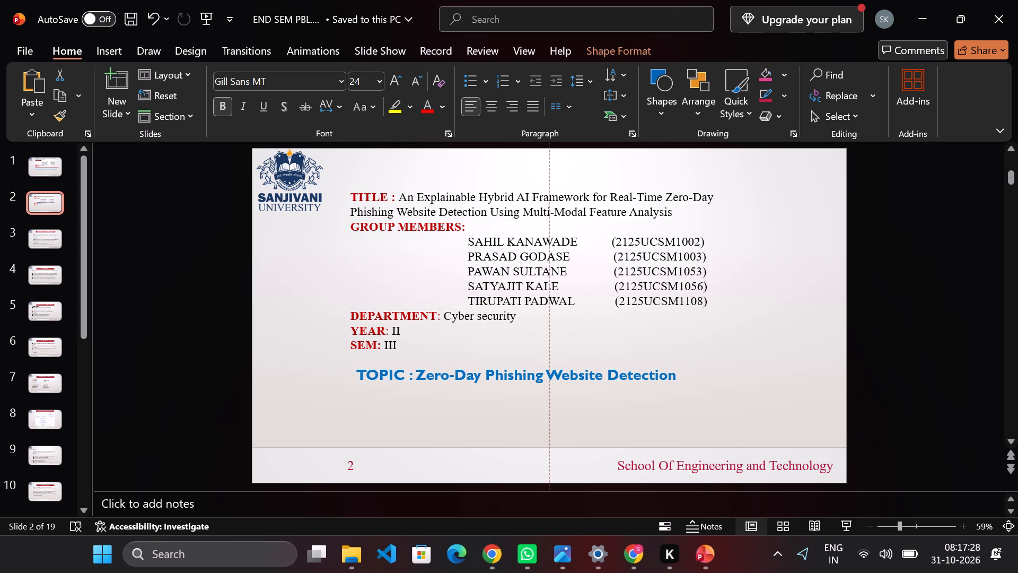
pyautogui.moveTo(609, 385); pyautogui.dragTo(601, 390)
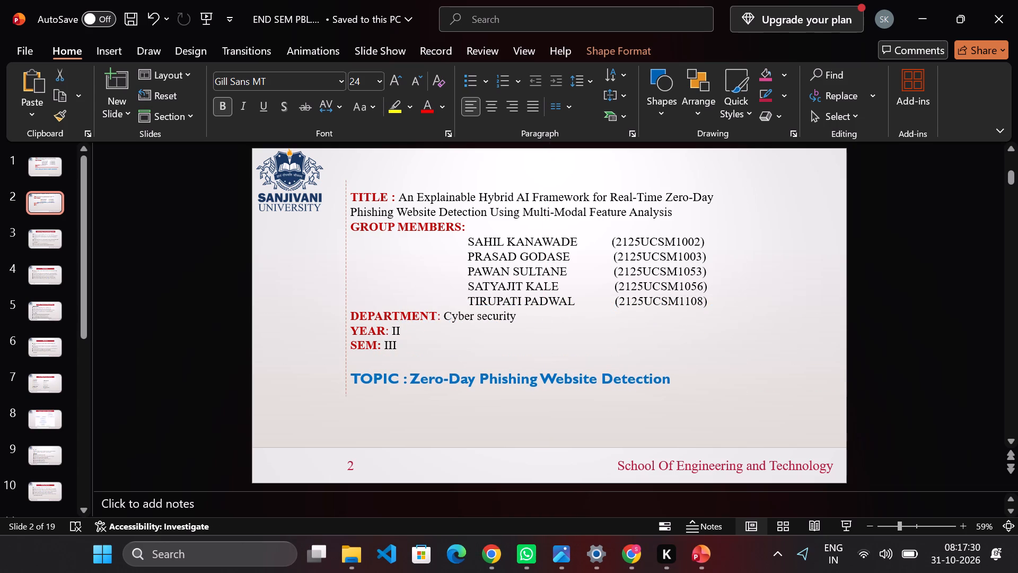
pyautogui.moveTo(601, 390); pyautogui.dragTo(600, 396)
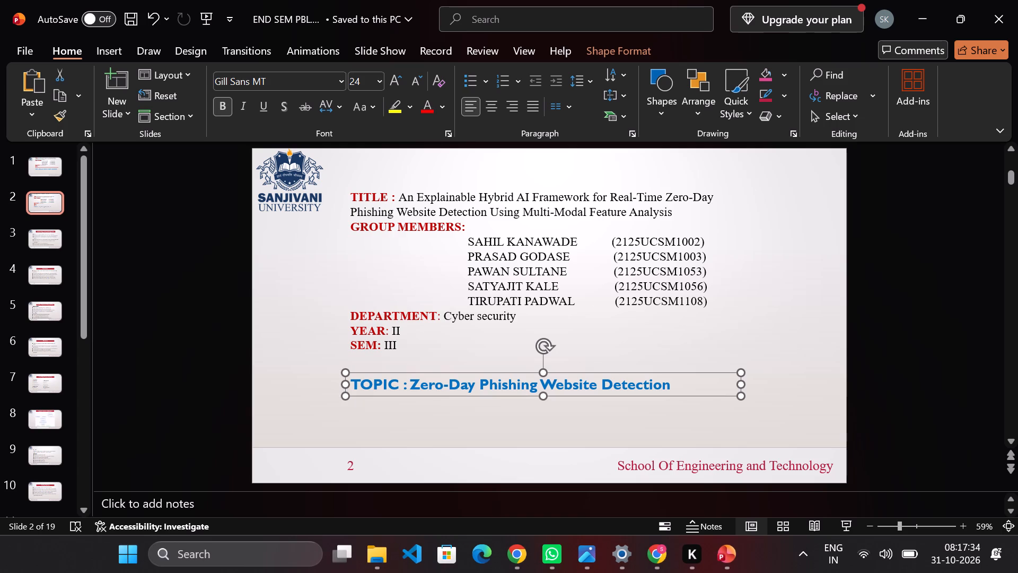
# Change the font of the whole topic line on slide 2 to Times New Roman.
pyautogui.click(598, 388)
pyautogui.hotkey('ctrl', 'a')
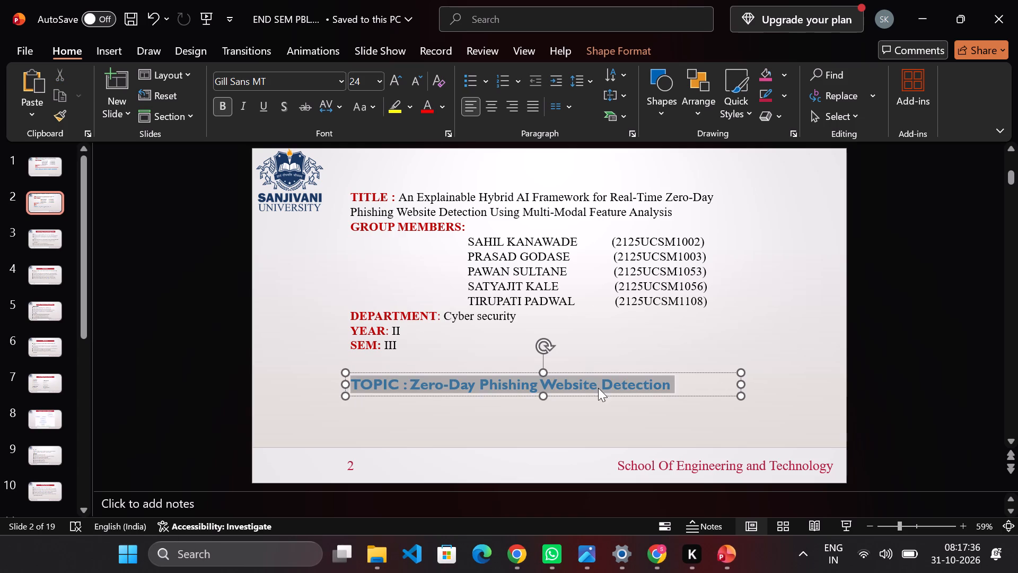
pyautogui.click(339, 76)
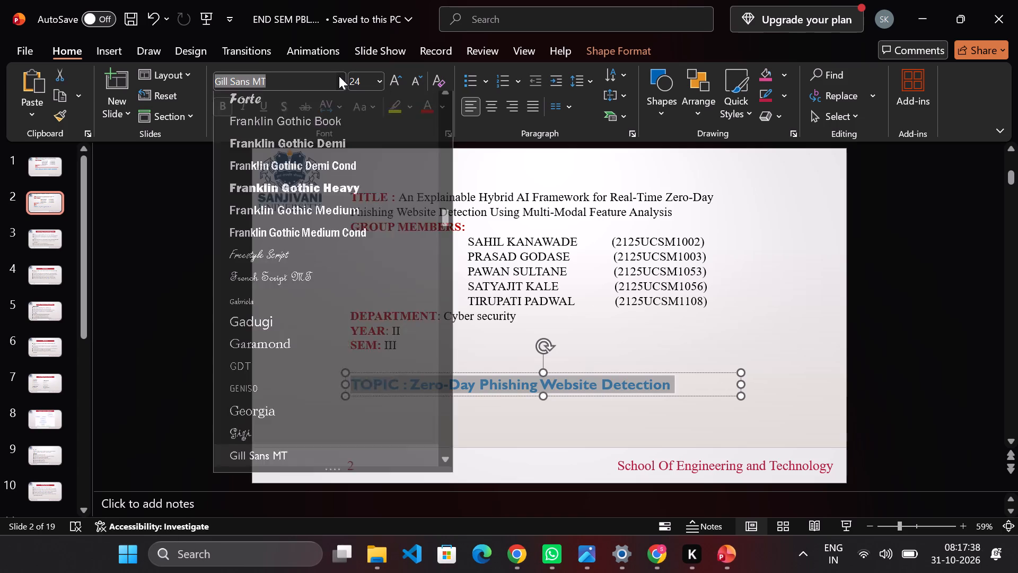
pyautogui.press('t')
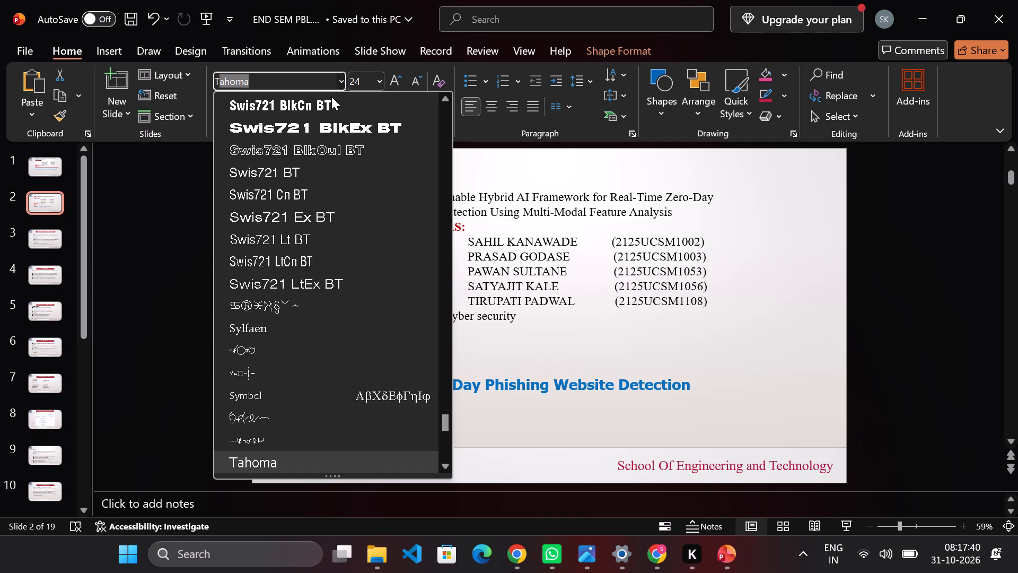
pyautogui.press('i')
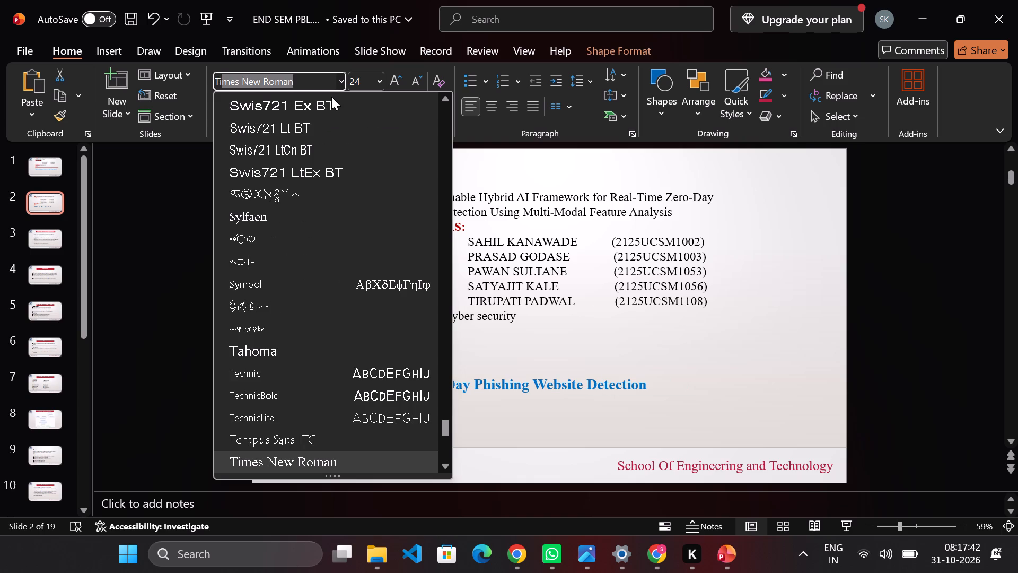
pyautogui.press('Return')
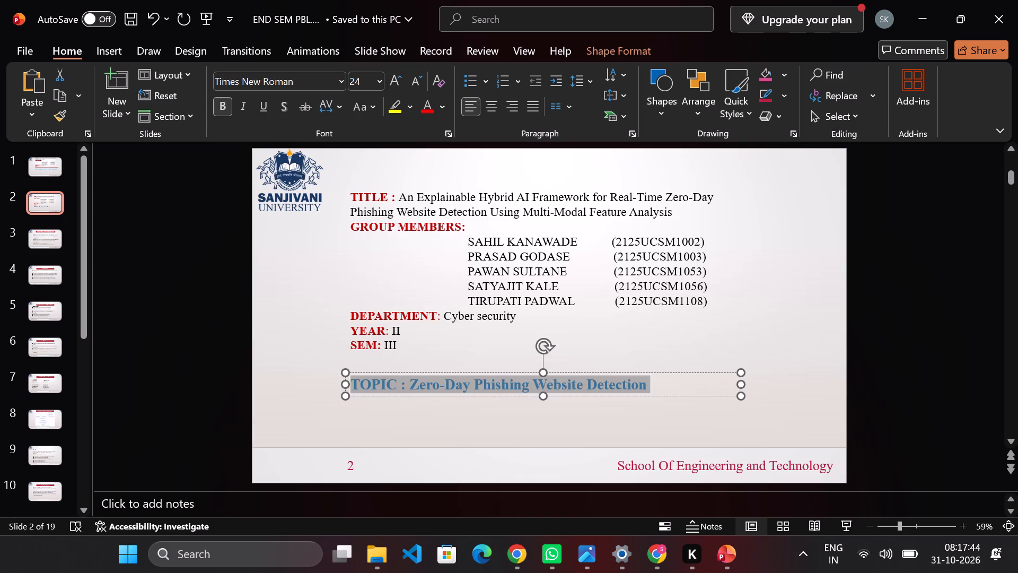
pyautogui.click(920, 327)
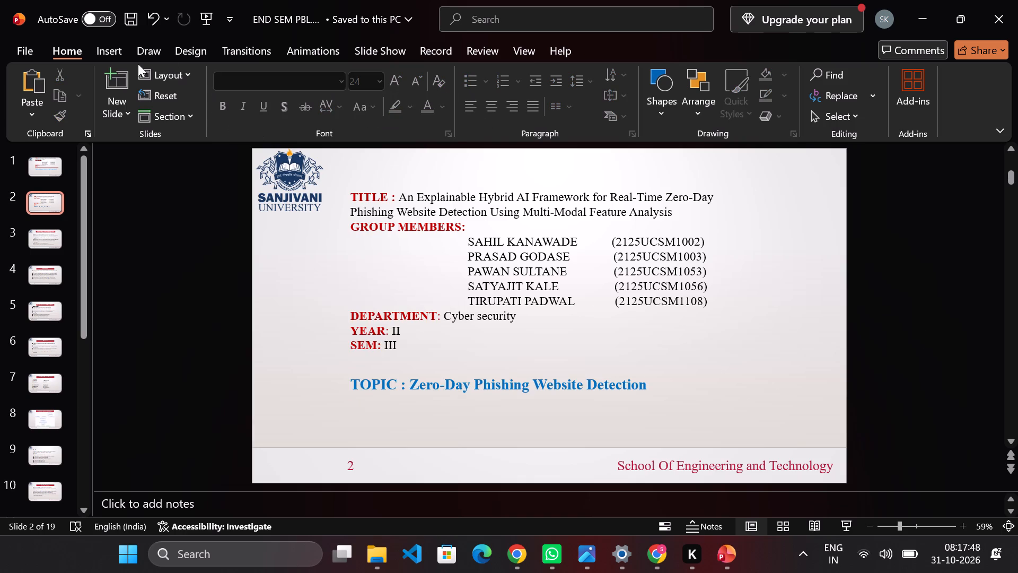
# Insert a straight horizontal line between the SEM and TOPIC lines on slide 2, stretching it across the width of the details text.
pyautogui.click(109, 55)
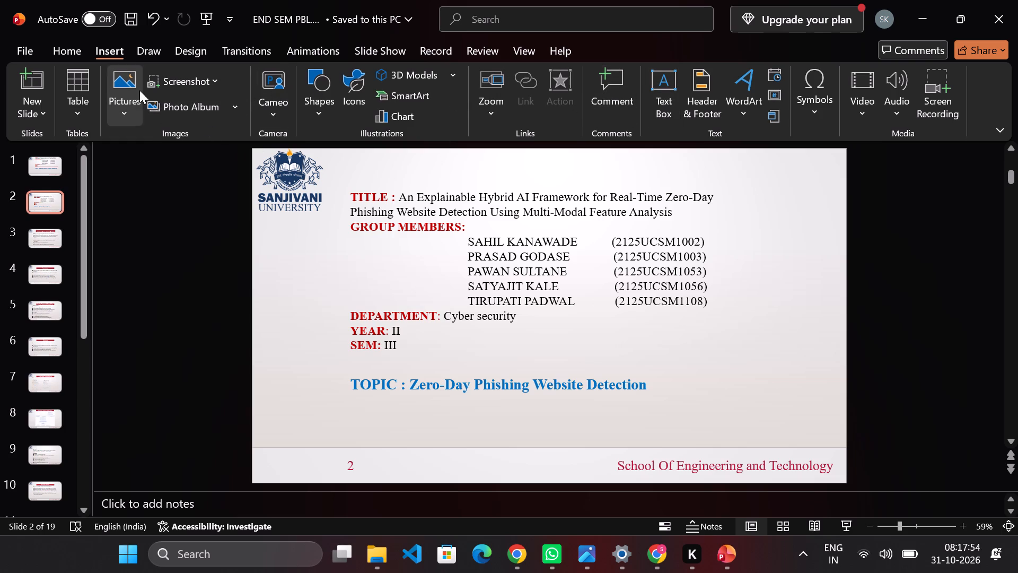
pyautogui.click(320, 120)
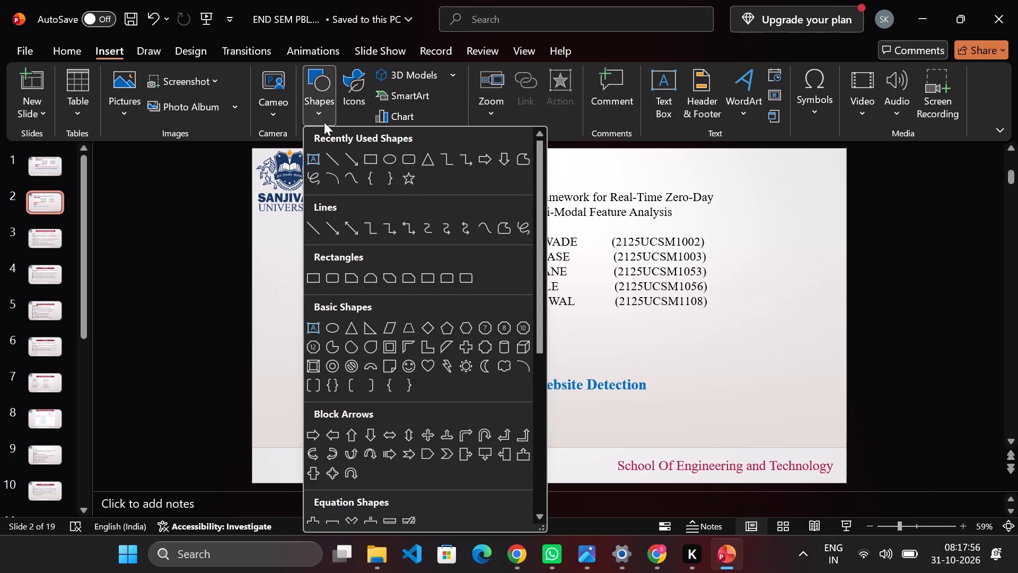
pyautogui.click(339, 158)
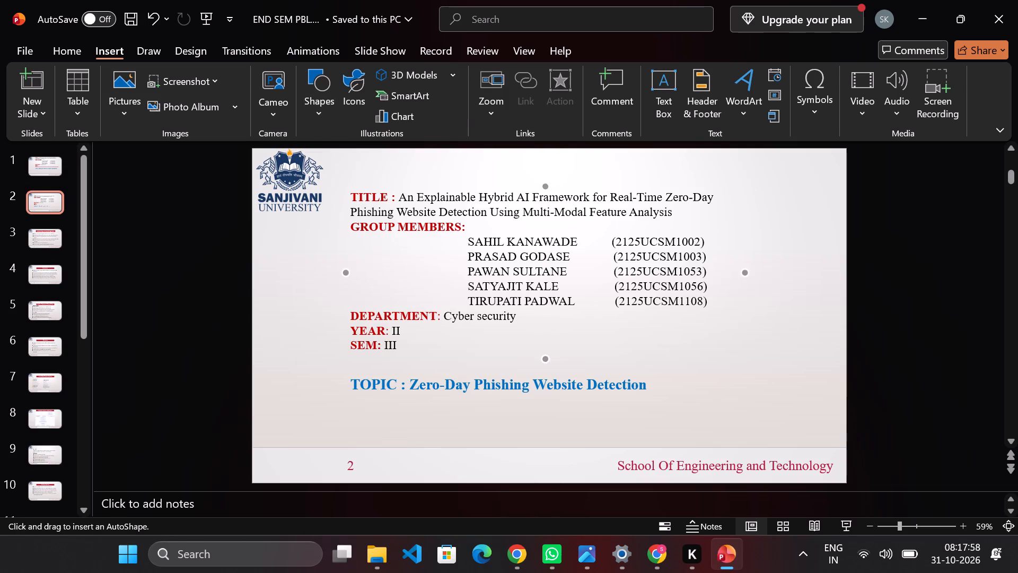
pyautogui.click(350, 362)
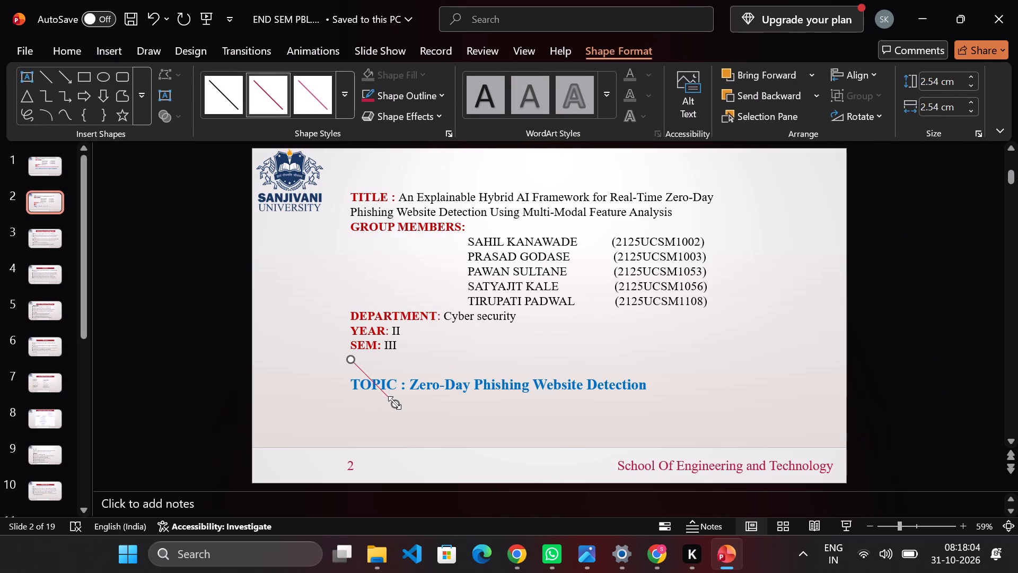
pyautogui.moveTo(394, 403); pyautogui.dragTo(717, 363)
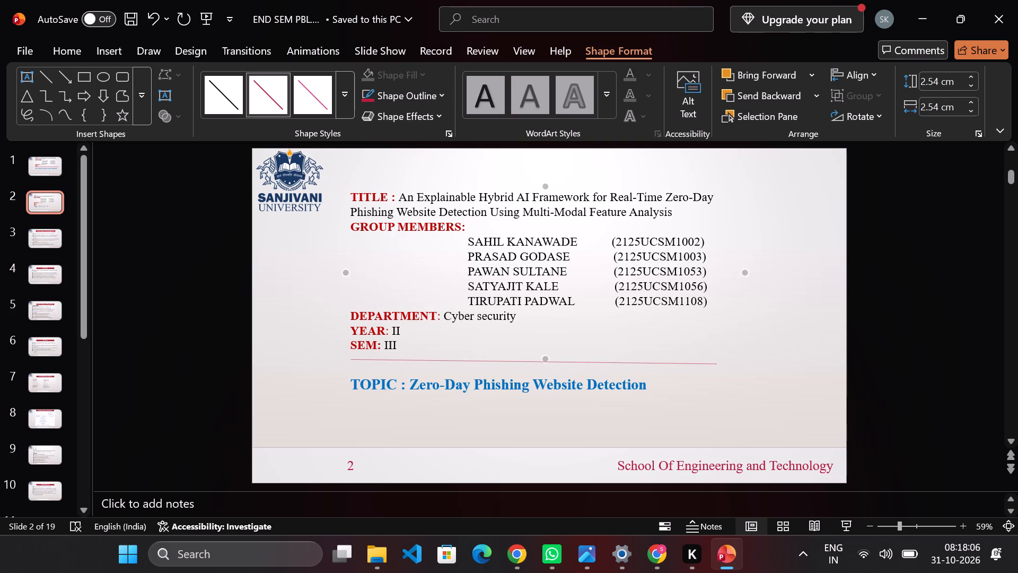
pyautogui.moveTo(717, 363); pyautogui.dragTo(726, 359)
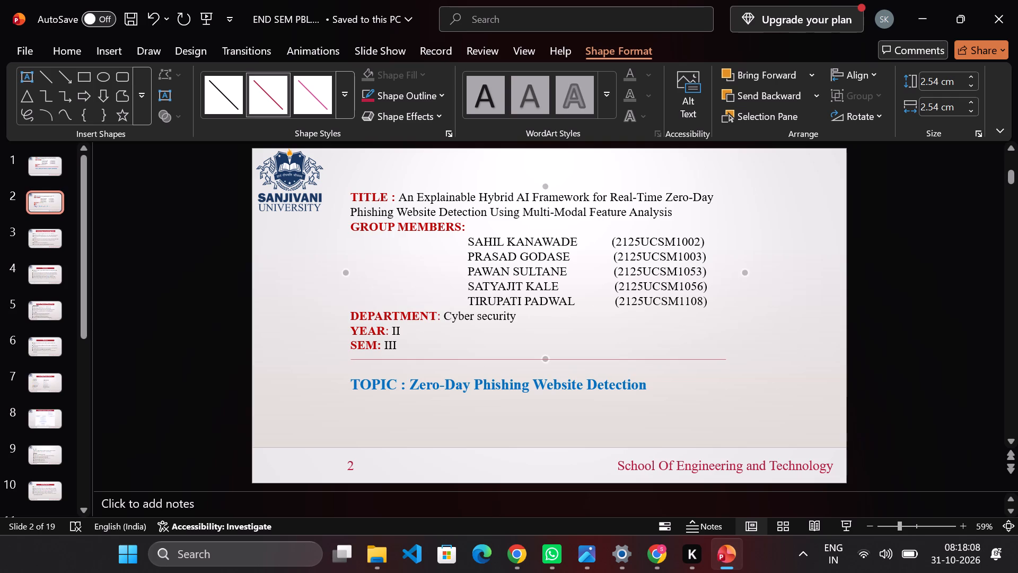
pyautogui.moveTo(726, 359); pyautogui.dragTo(731, 354)
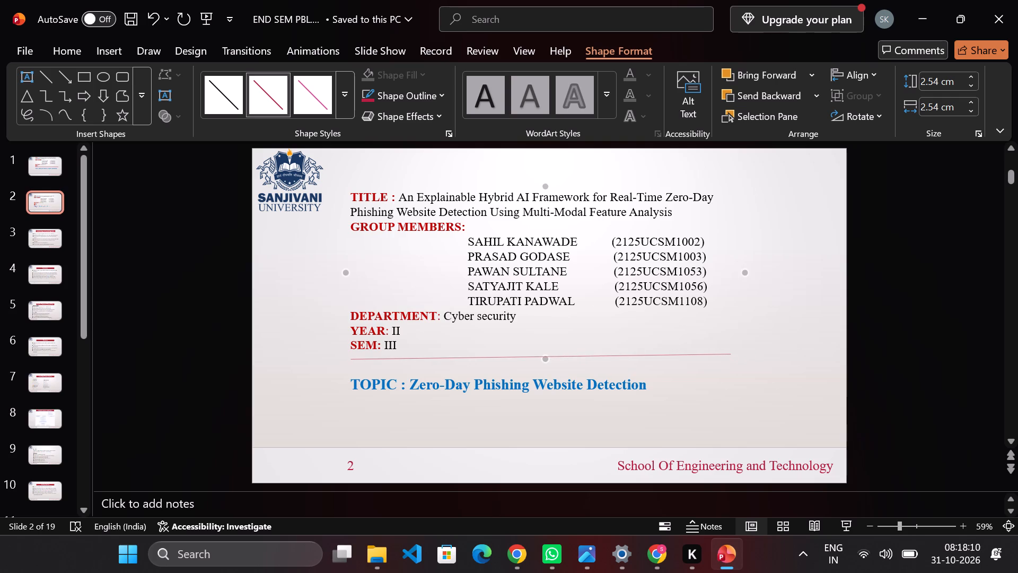
pyautogui.moveTo(731, 354); pyautogui.dragTo(730, 357)
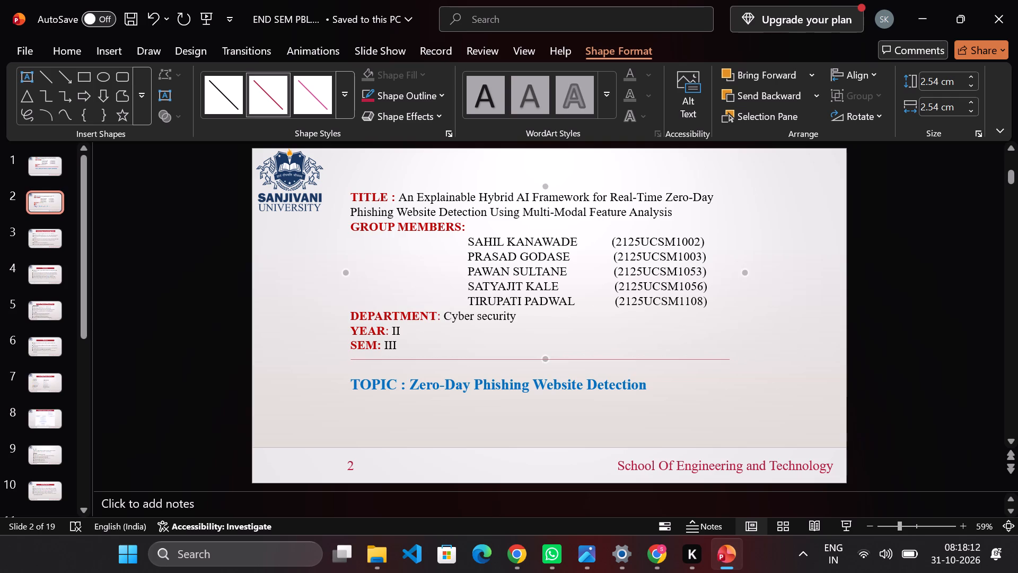
pyautogui.moveTo(730, 357); pyautogui.dragTo(732, 357)
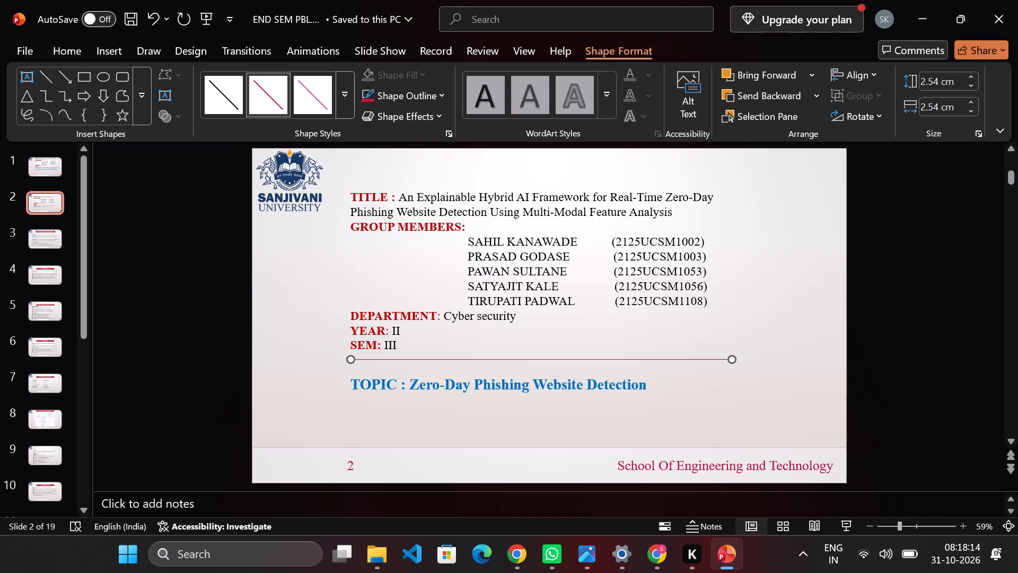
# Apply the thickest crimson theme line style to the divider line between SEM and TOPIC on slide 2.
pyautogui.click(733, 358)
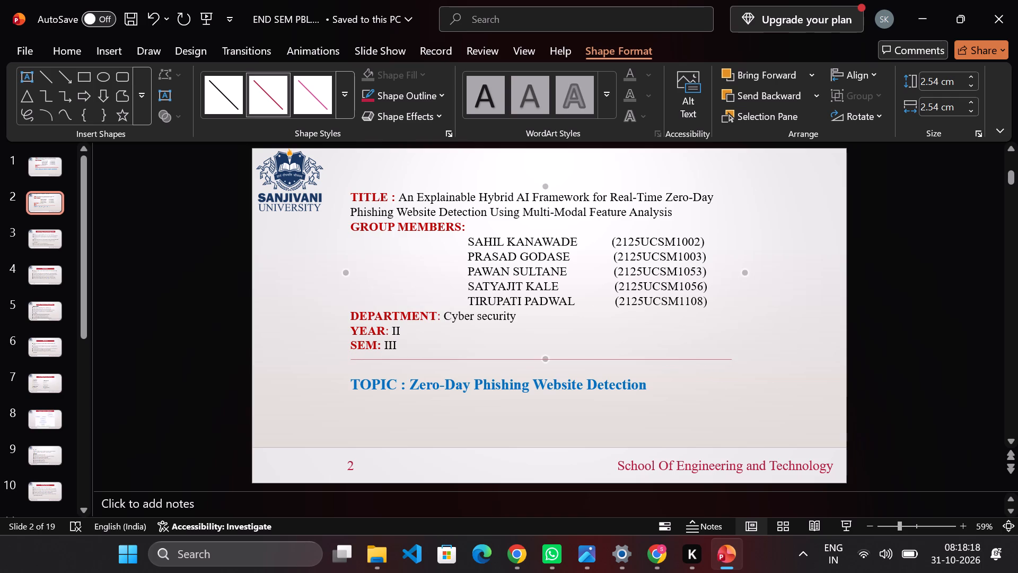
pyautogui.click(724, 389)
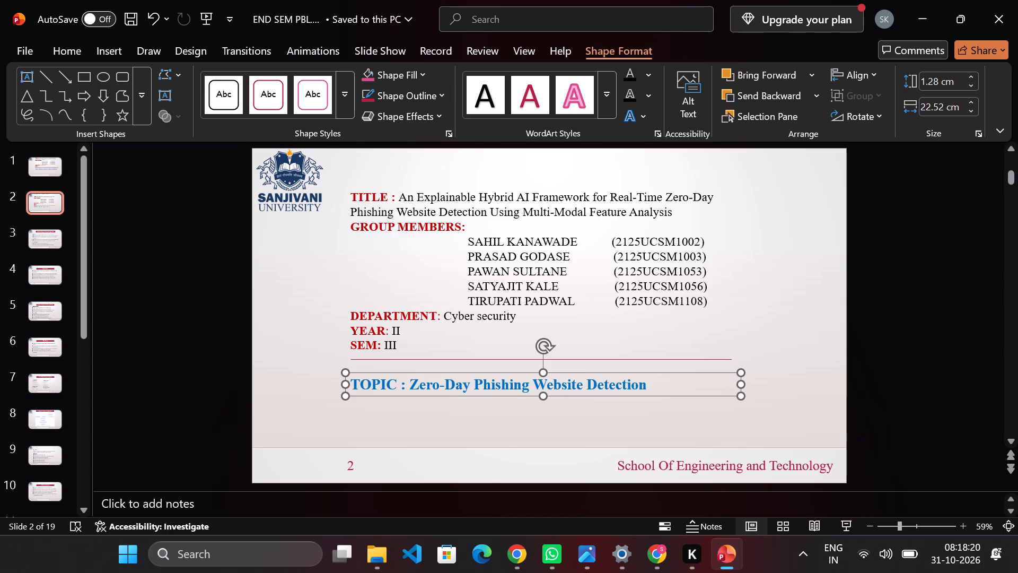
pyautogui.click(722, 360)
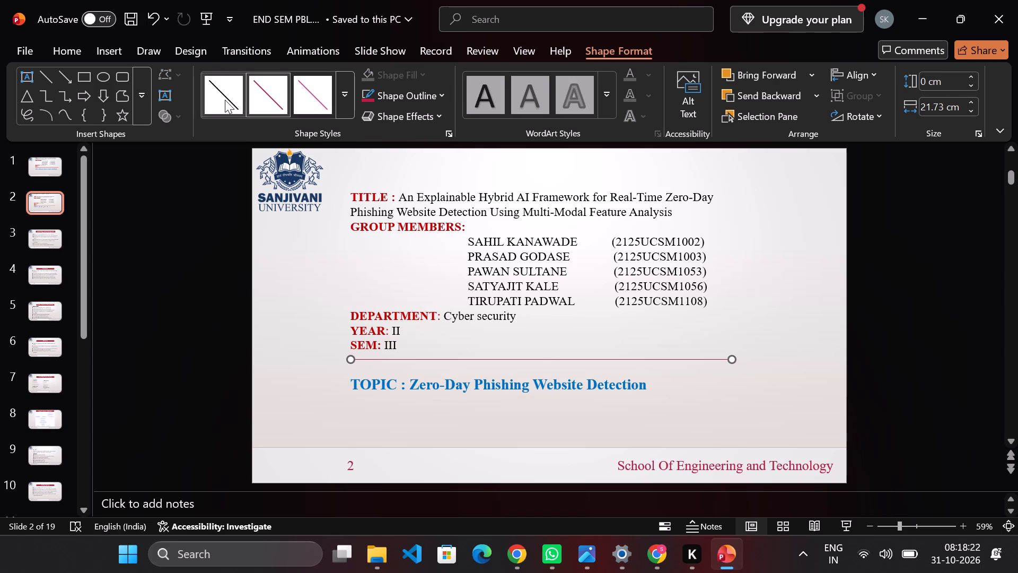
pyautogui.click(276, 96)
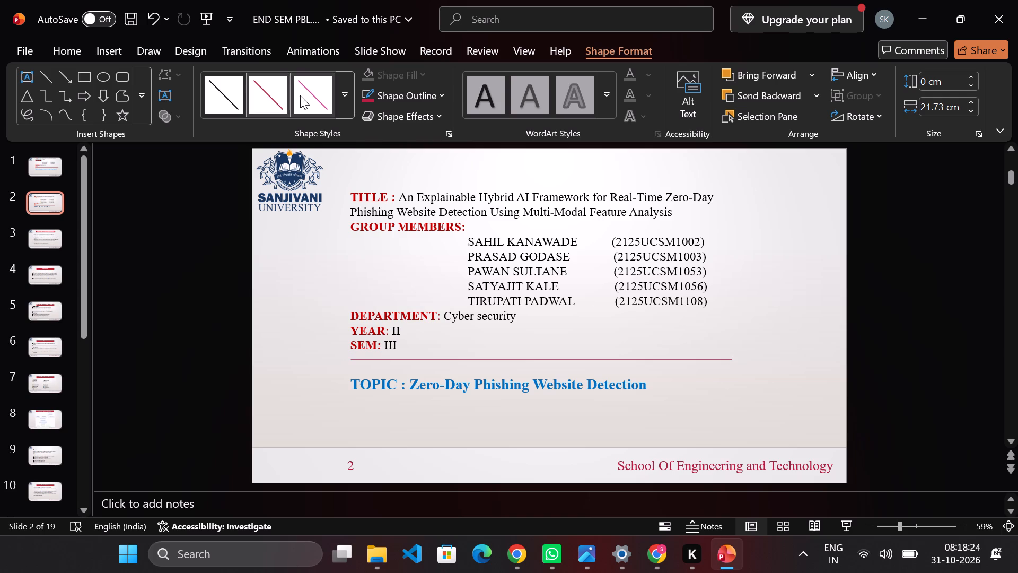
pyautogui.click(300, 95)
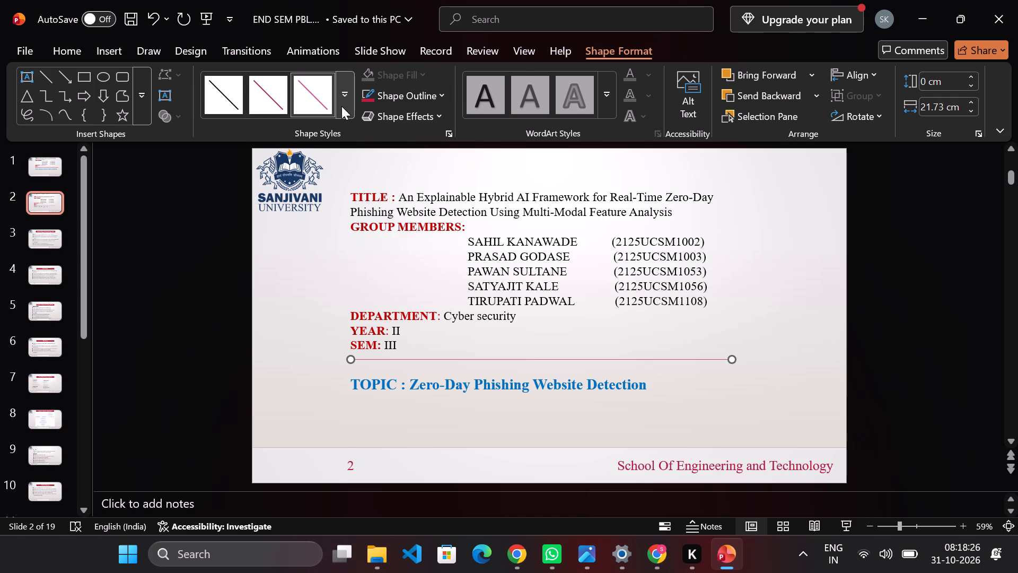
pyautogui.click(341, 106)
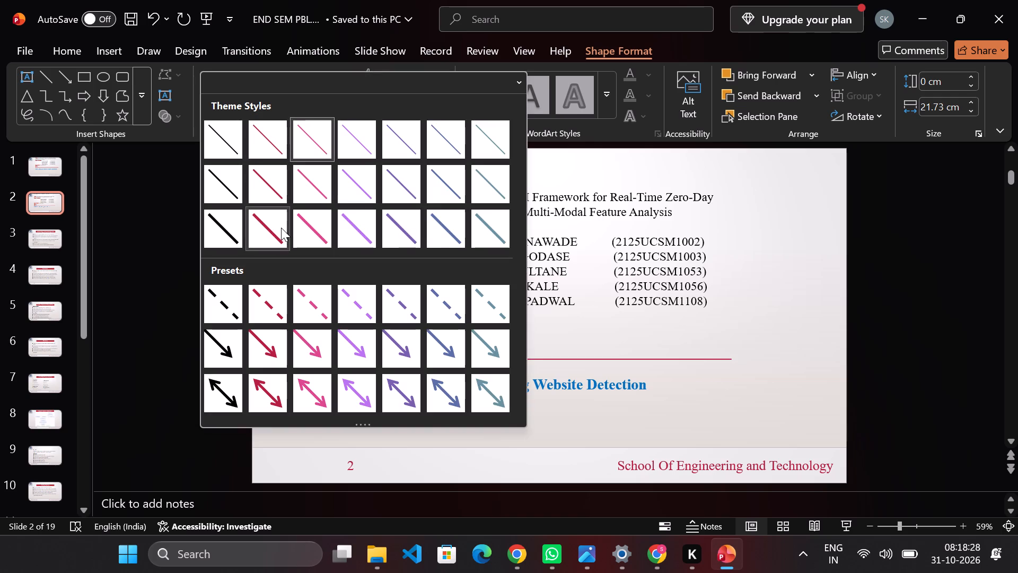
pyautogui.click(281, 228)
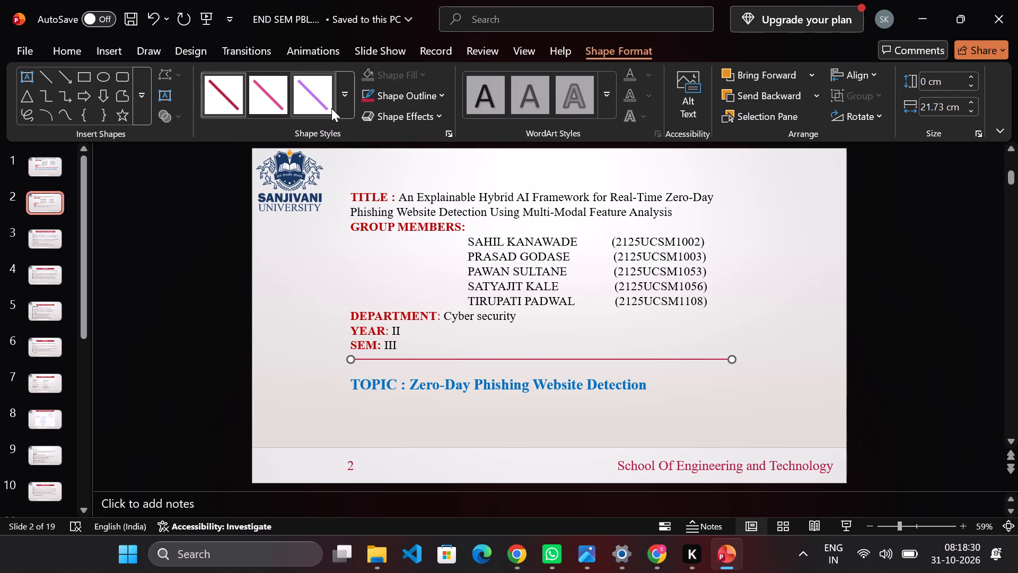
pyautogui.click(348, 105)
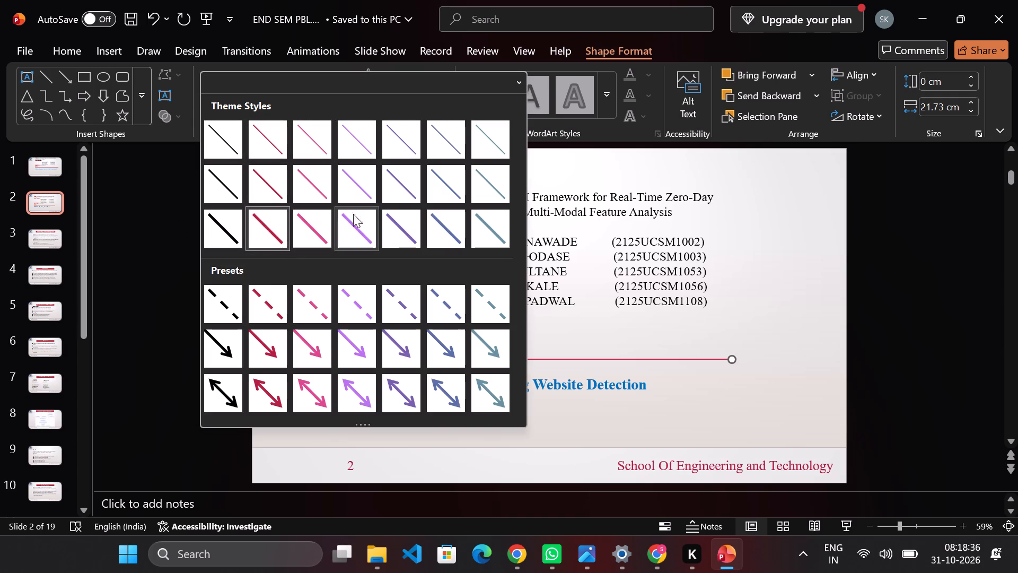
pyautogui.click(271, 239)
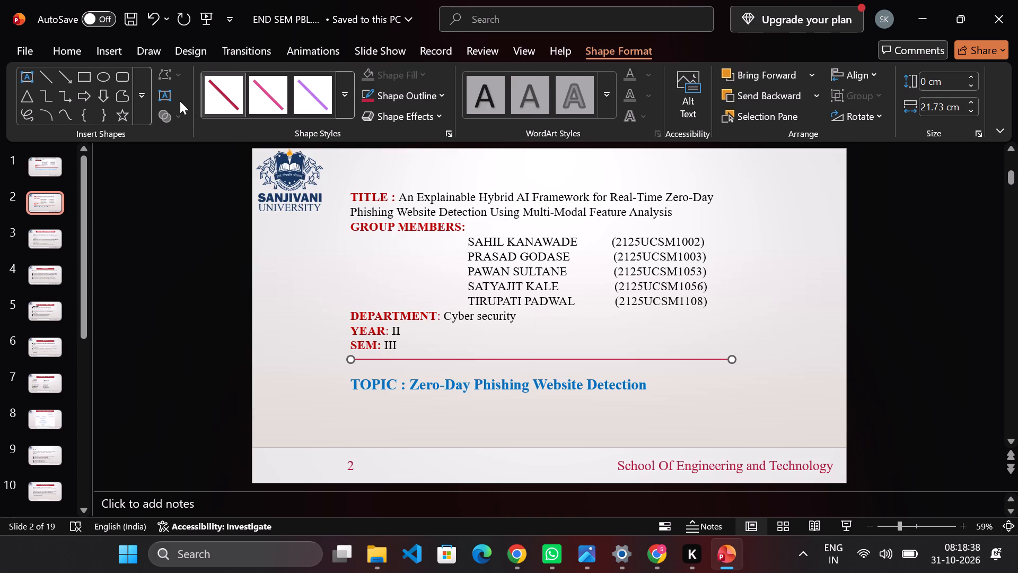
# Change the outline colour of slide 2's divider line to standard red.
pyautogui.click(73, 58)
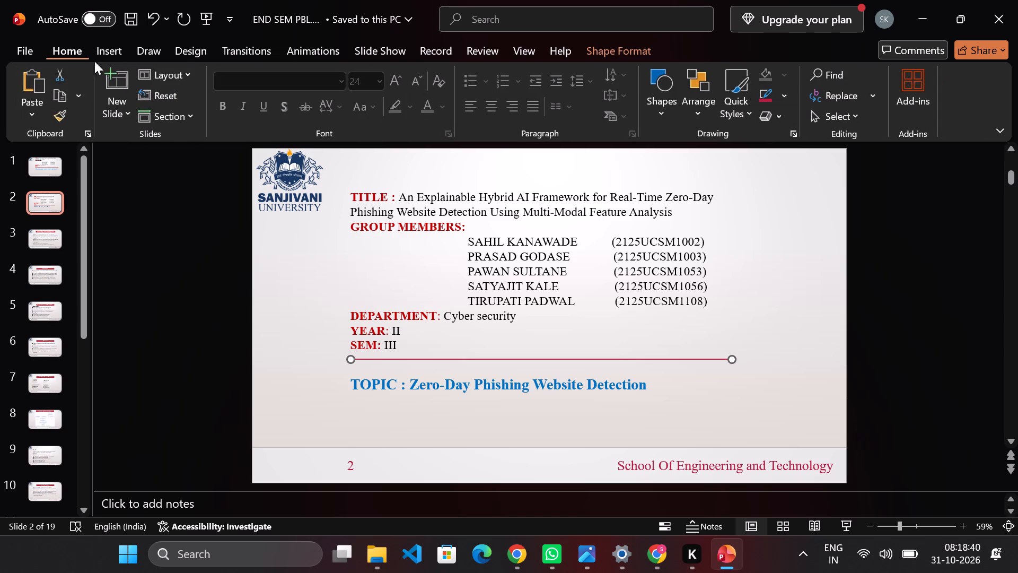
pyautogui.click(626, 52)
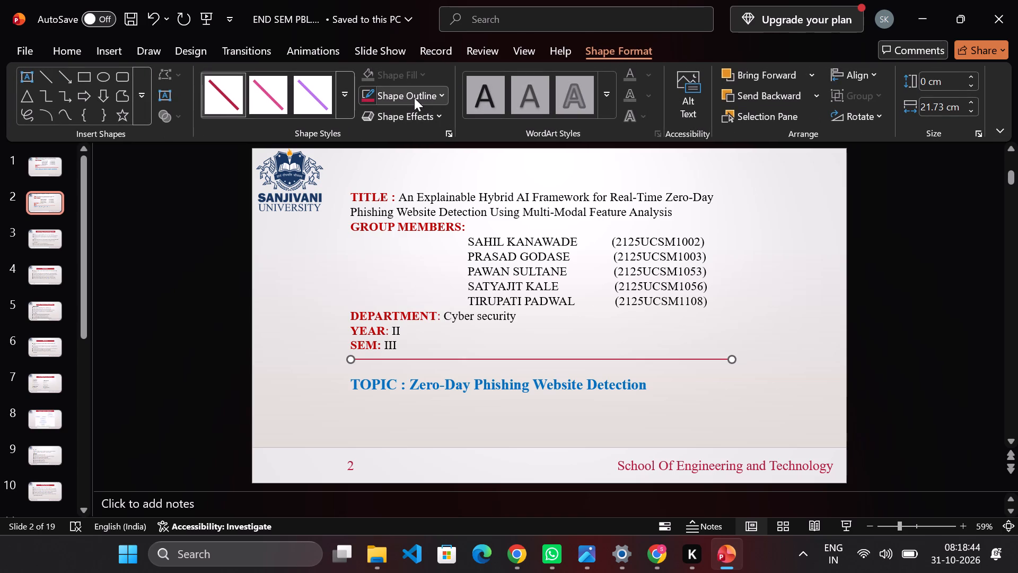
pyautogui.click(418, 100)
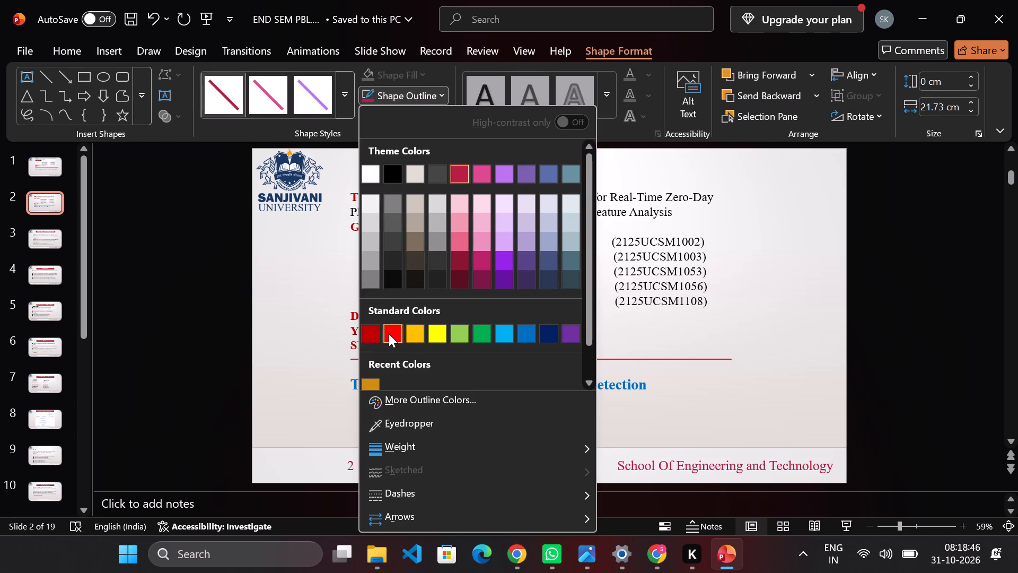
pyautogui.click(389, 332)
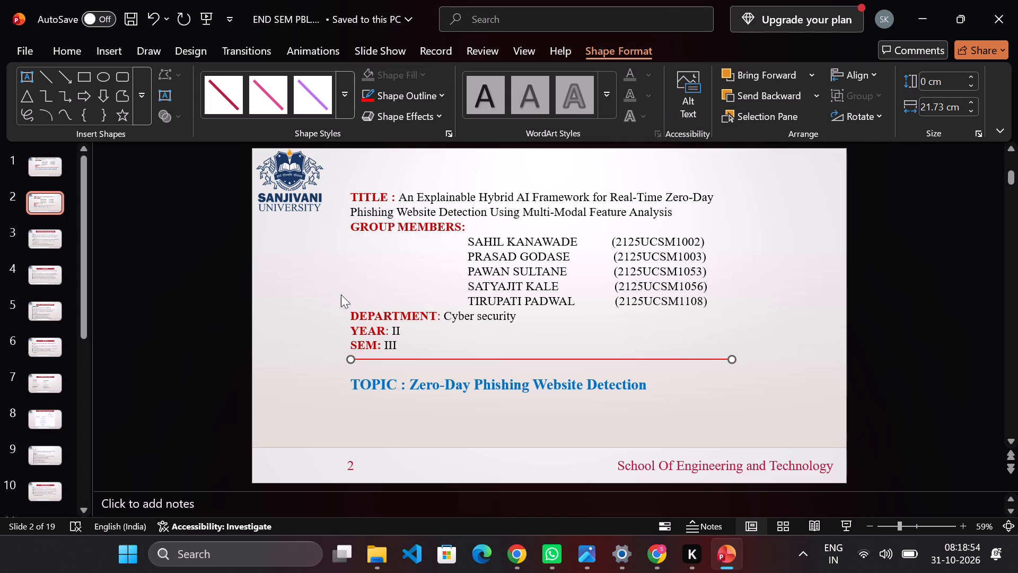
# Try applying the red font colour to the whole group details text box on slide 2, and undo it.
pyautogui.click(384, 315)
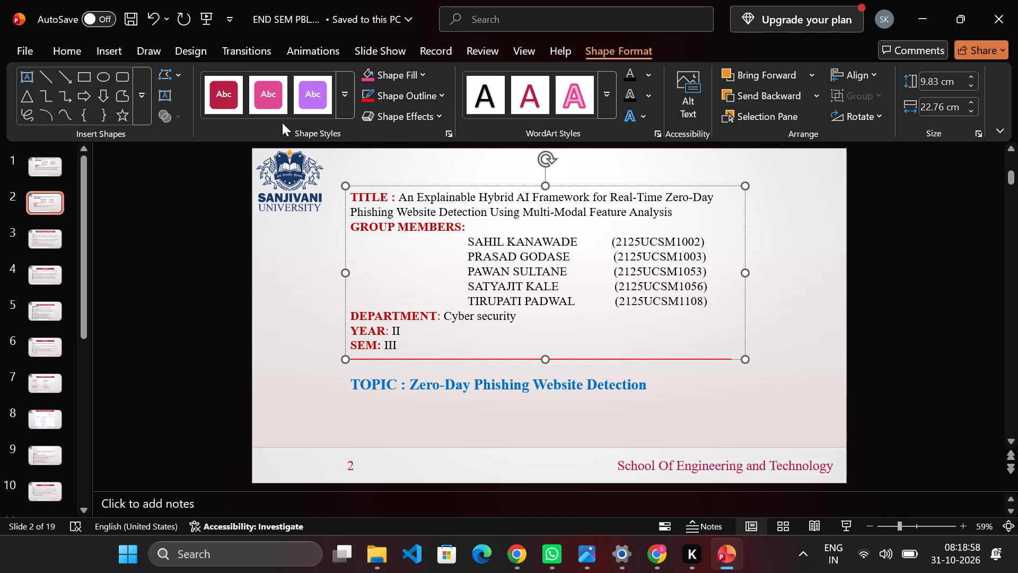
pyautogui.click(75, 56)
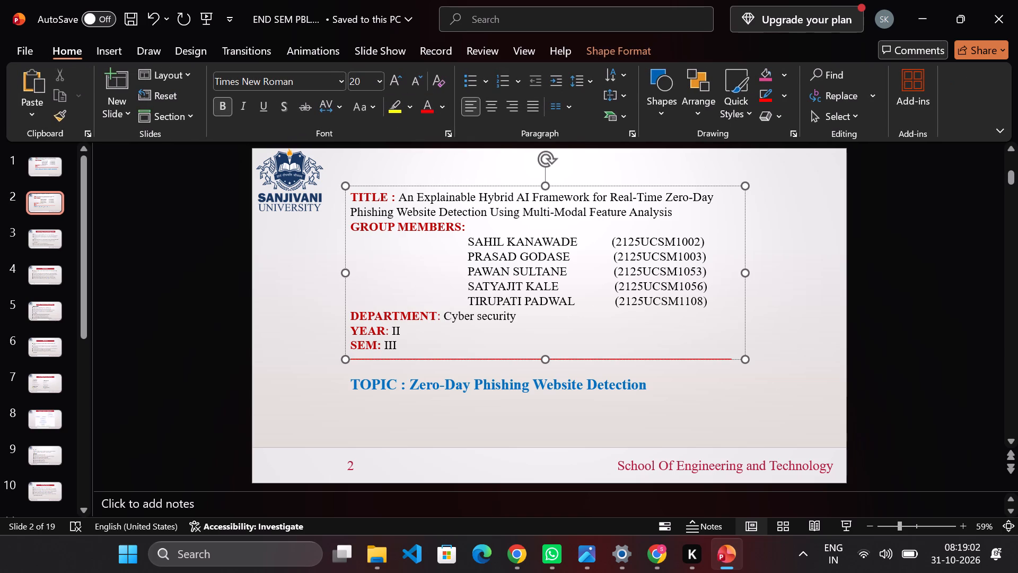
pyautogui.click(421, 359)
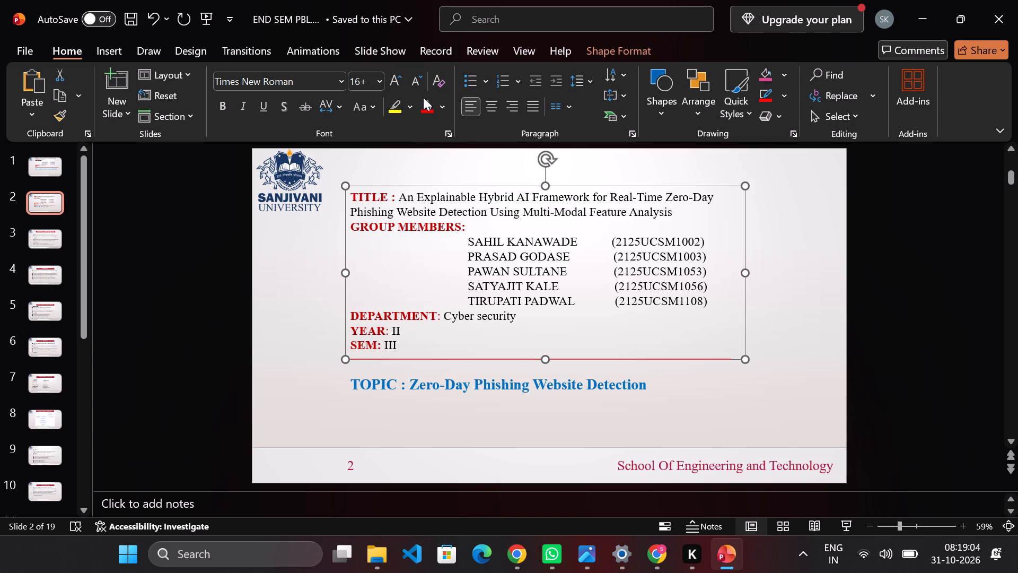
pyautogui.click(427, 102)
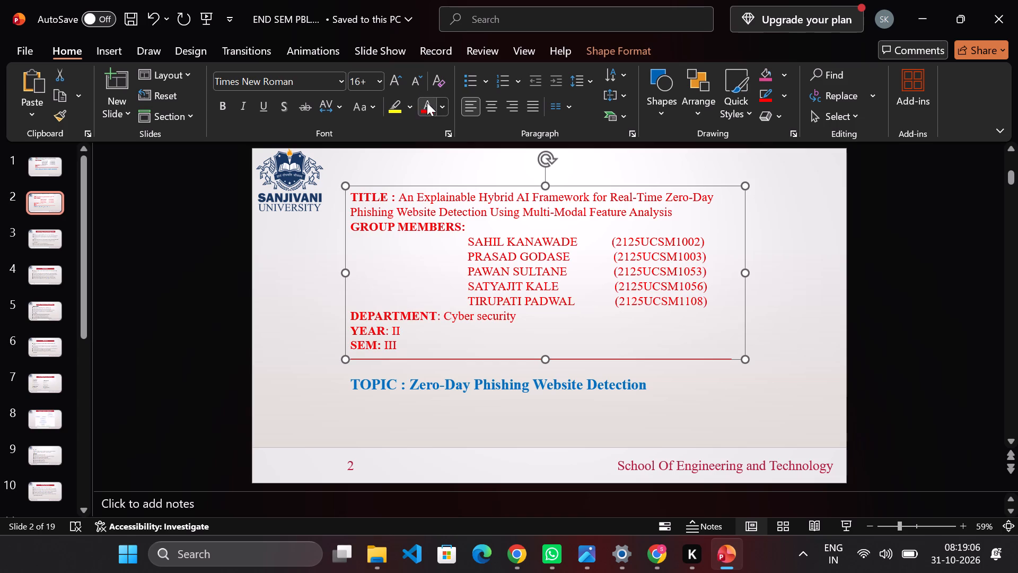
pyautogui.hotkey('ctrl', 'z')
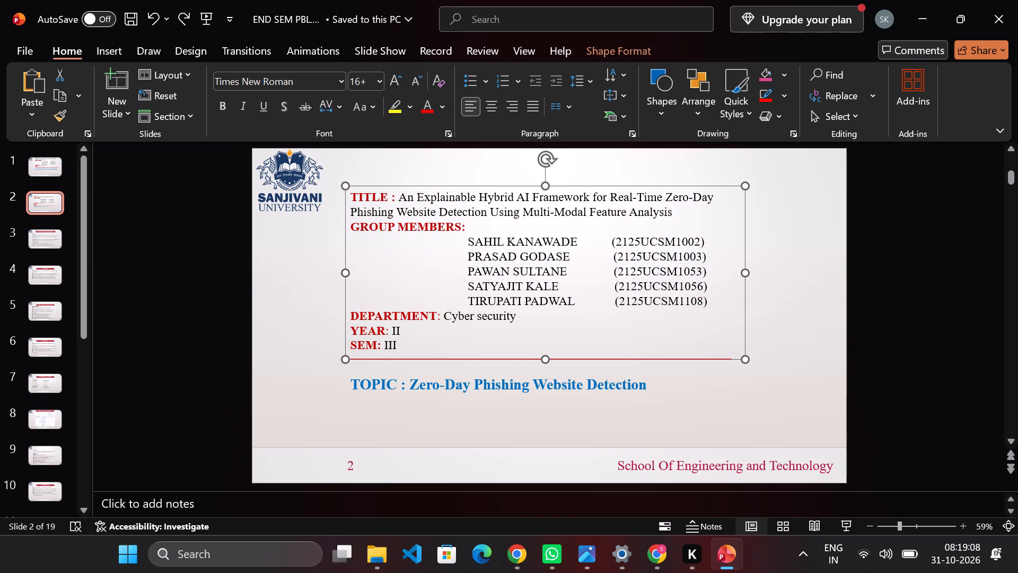
# Adjust the weight of slide 2's divider line, trying 4½ pt first and settling on 2¼ pt.
pyautogui.click(406, 363)
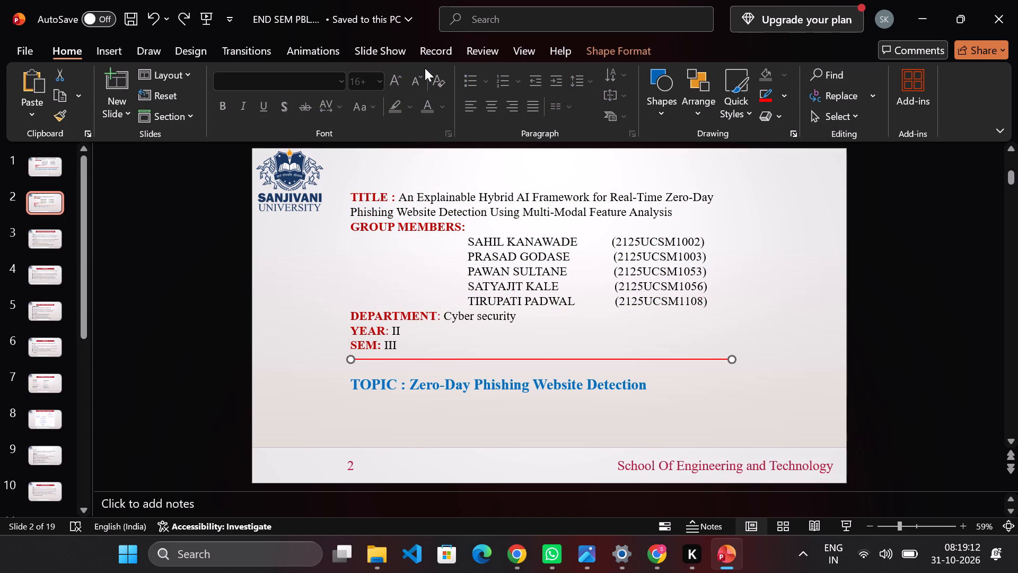
pyautogui.click(598, 54)
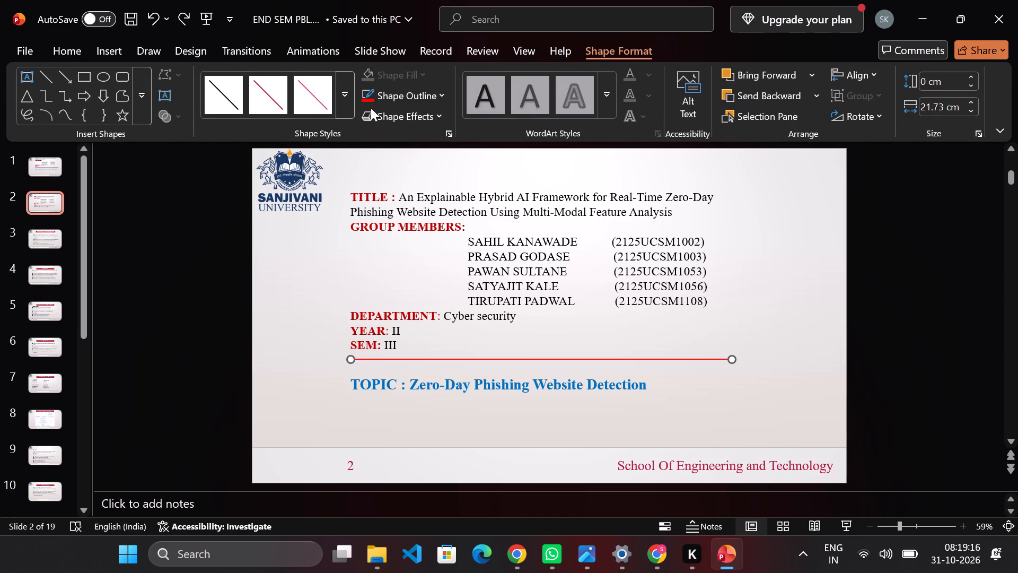
pyautogui.click(426, 99)
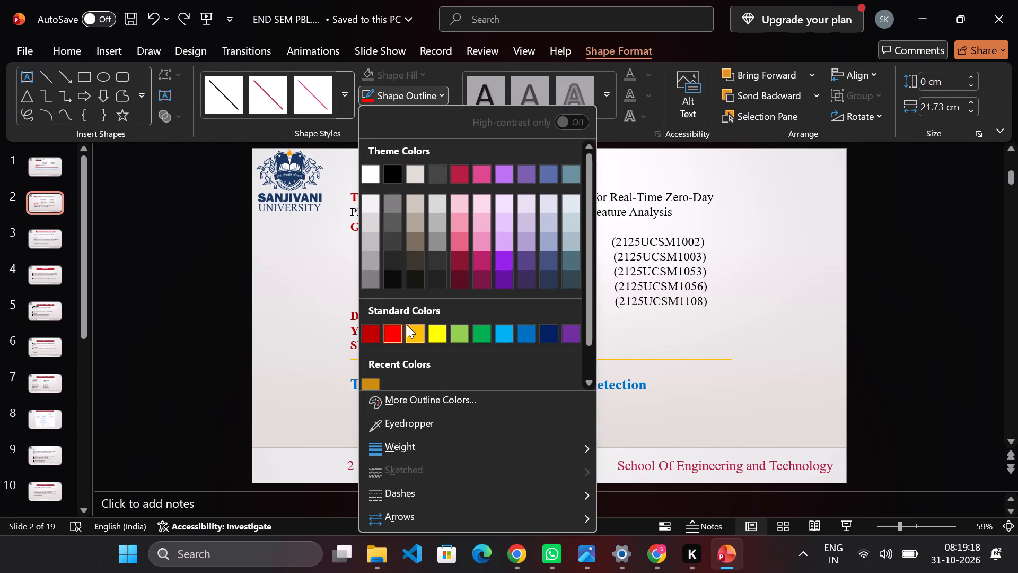
pyautogui.click(408, 442)
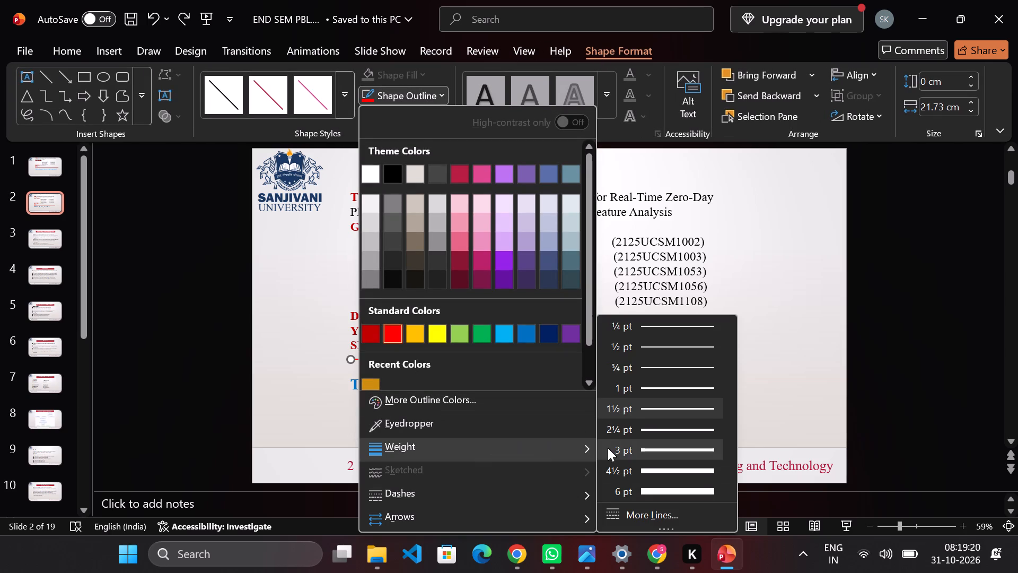
pyautogui.click(672, 474)
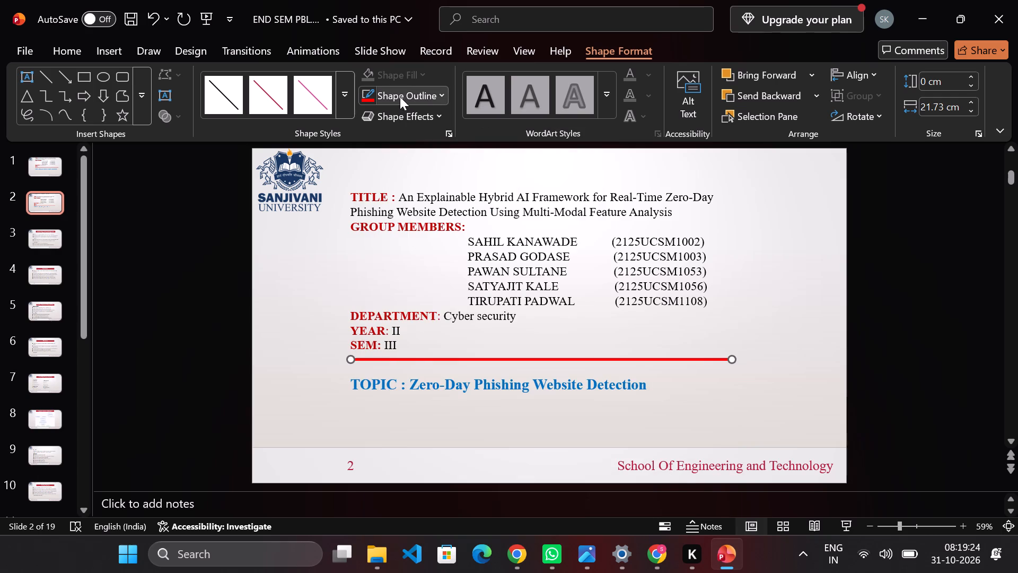
pyautogui.click(435, 92)
pyautogui.click(460, 439)
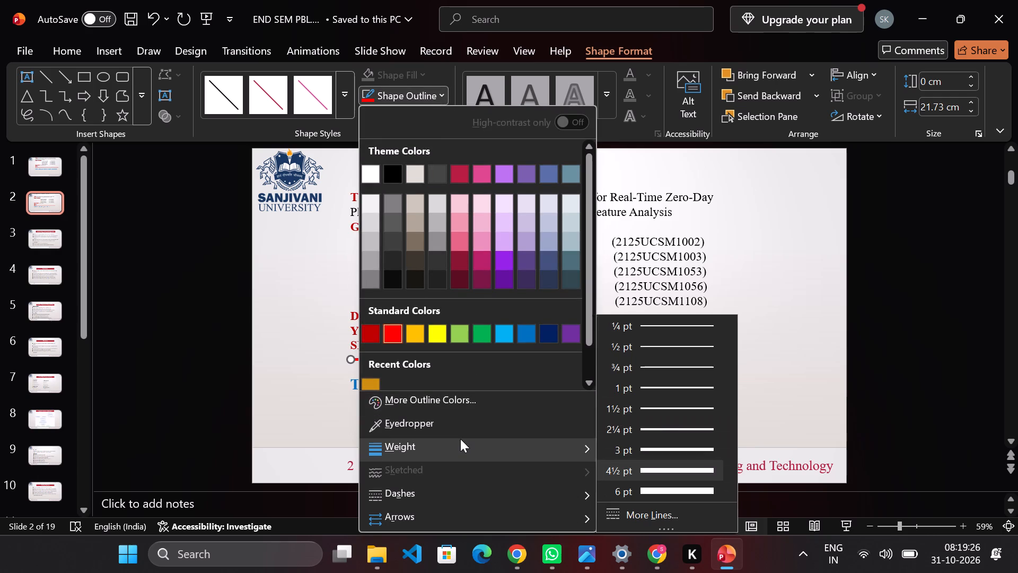
pyautogui.click(666, 426)
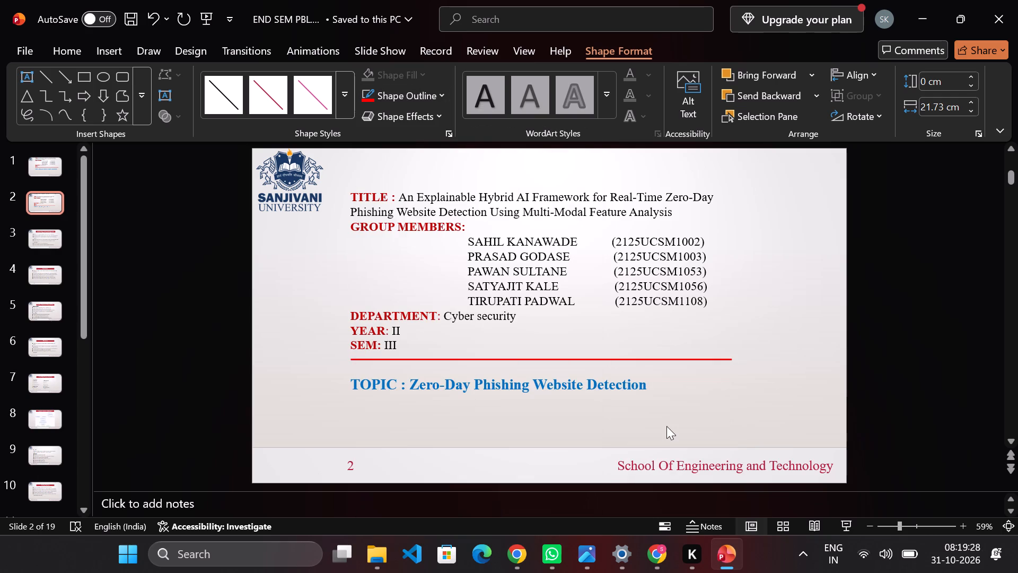
pyautogui.click(893, 369)
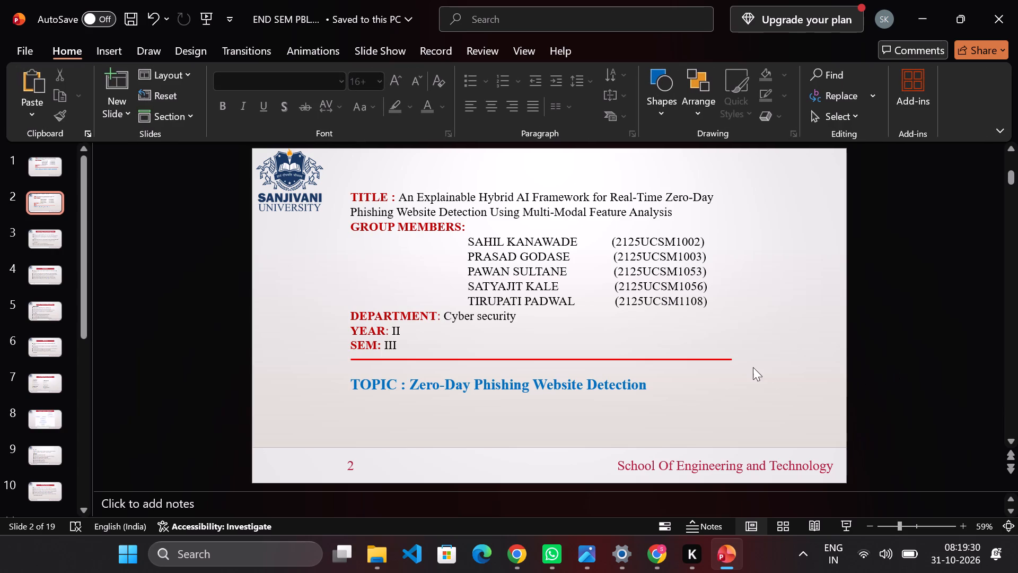
# Check the divider line on slide 1 and recolour slide 2's divider line with the matching crimson theme colour.
pyautogui.click(48, 168)
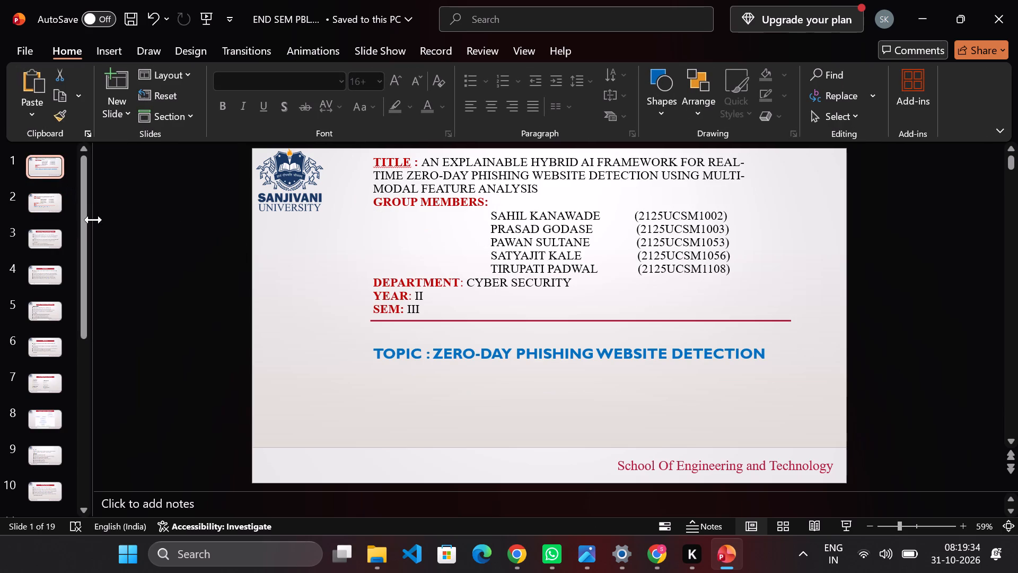
pyautogui.click(51, 207)
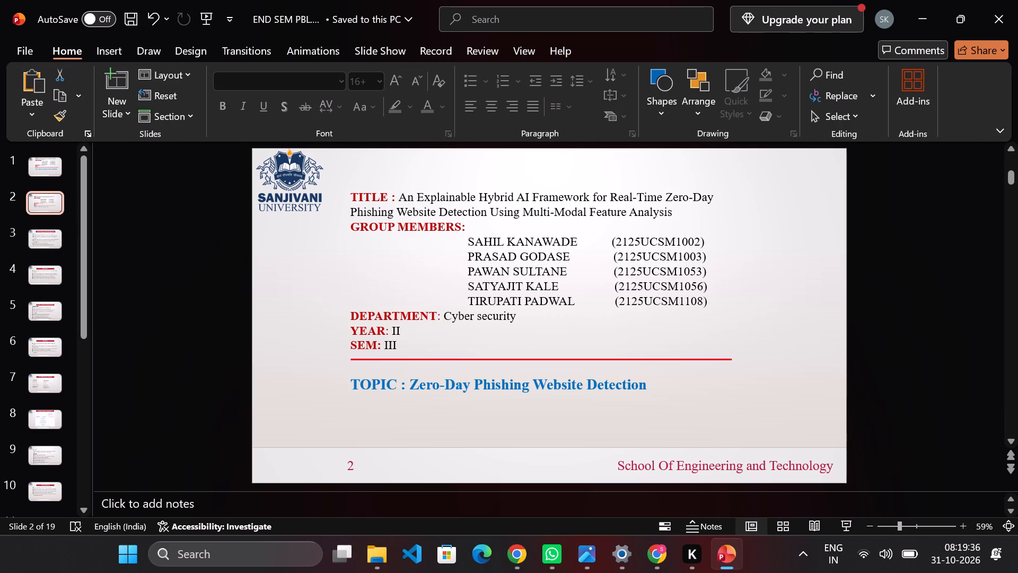
pyautogui.click(437, 360)
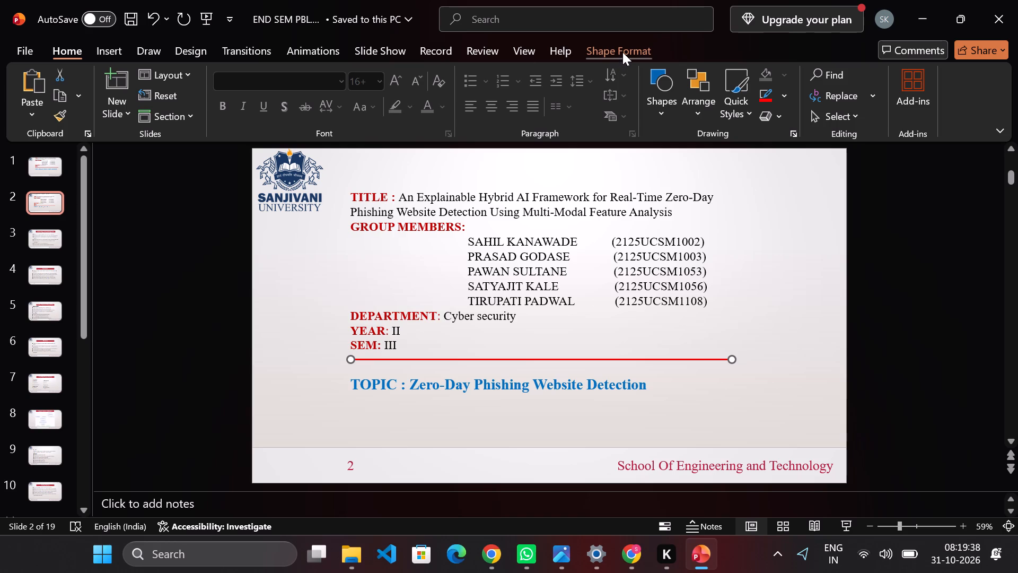
pyautogui.click(622, 52)
pyautogui.click(431, 98)
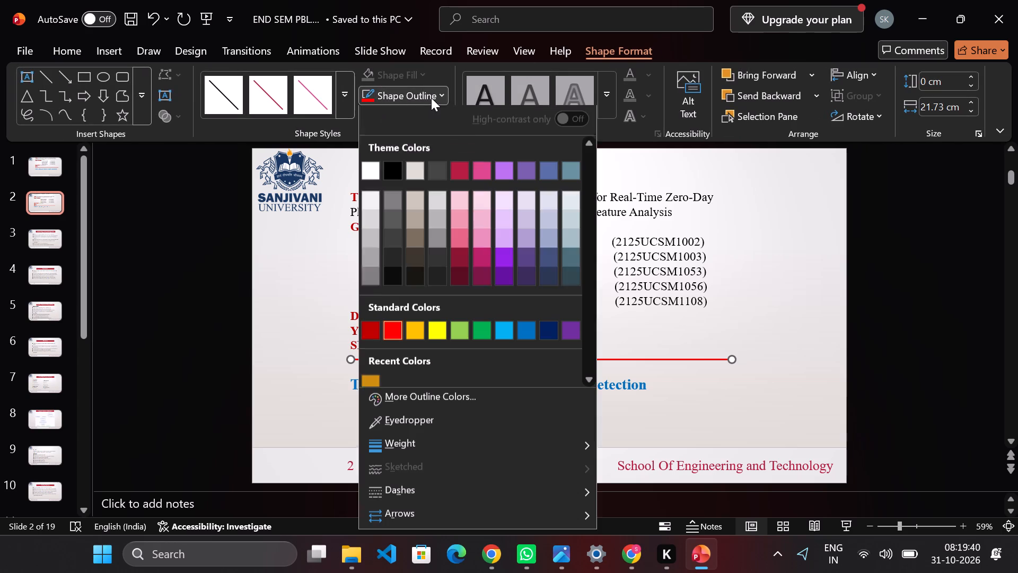
pyautogui.click(464, 181)
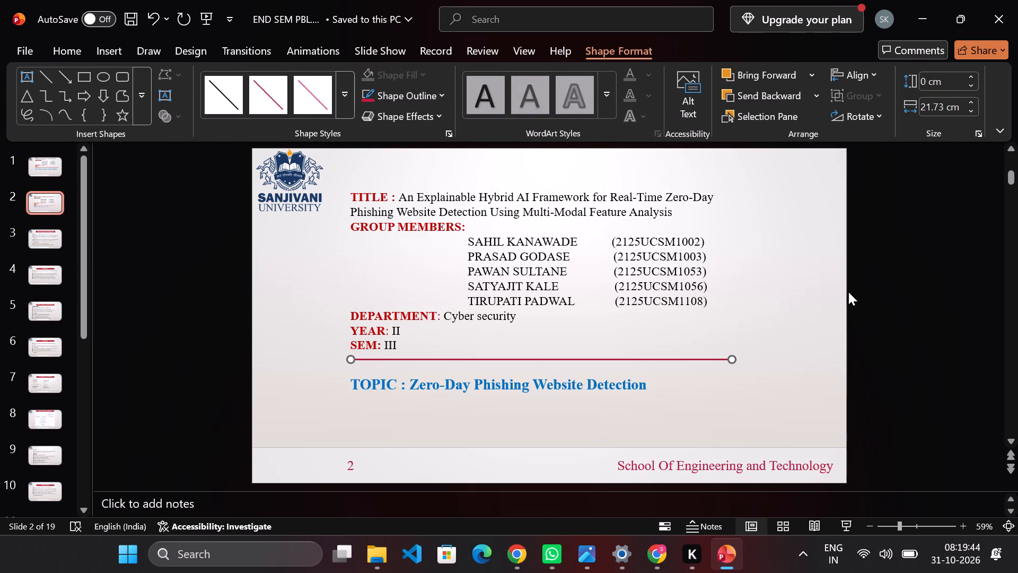
pyautogui.click(856, 292)
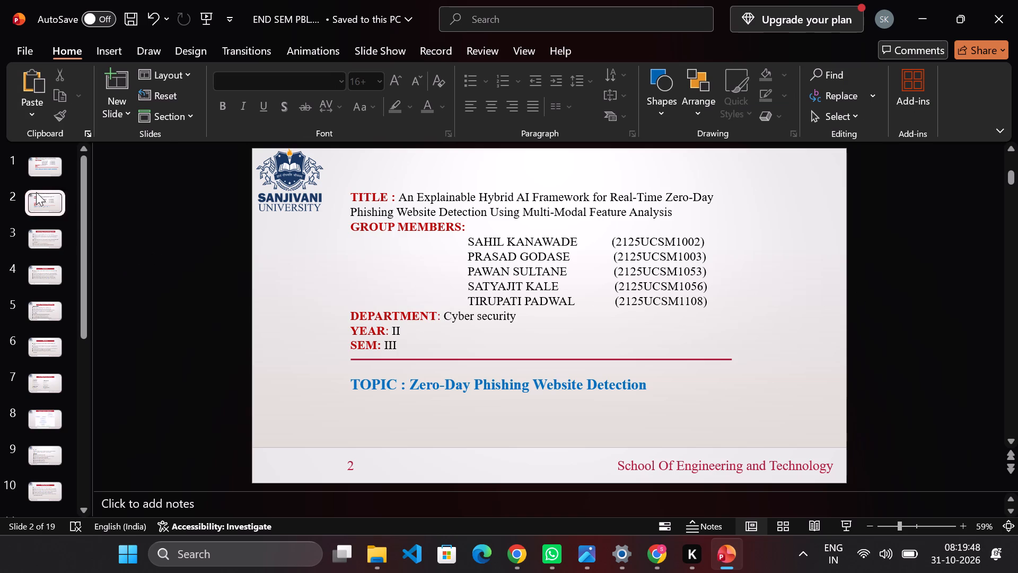
# Compare the layout and divider line of slide 2 with those of slide 1.
pyautogui.click(37, 171)
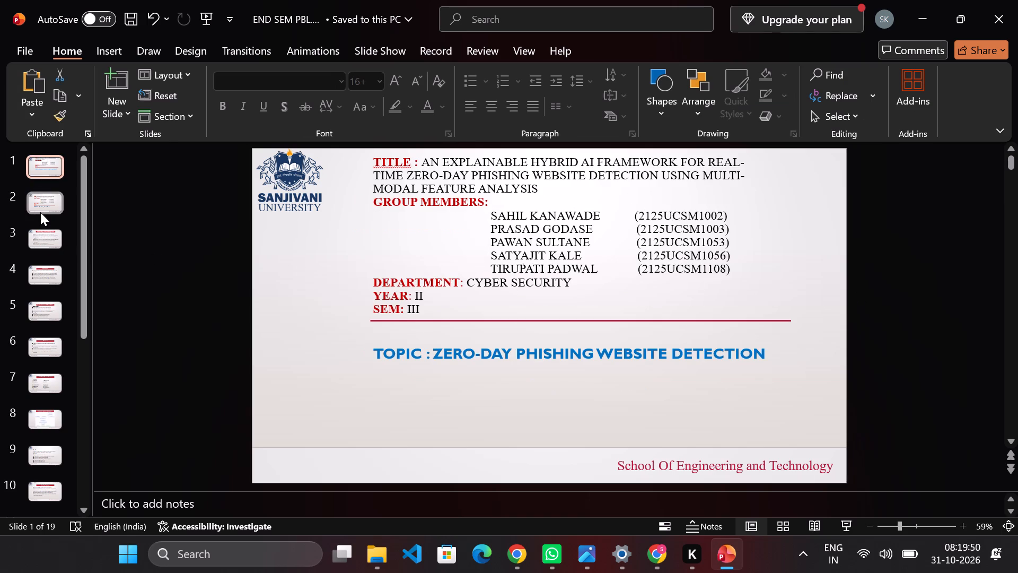
pyautogui.click(40, 212)
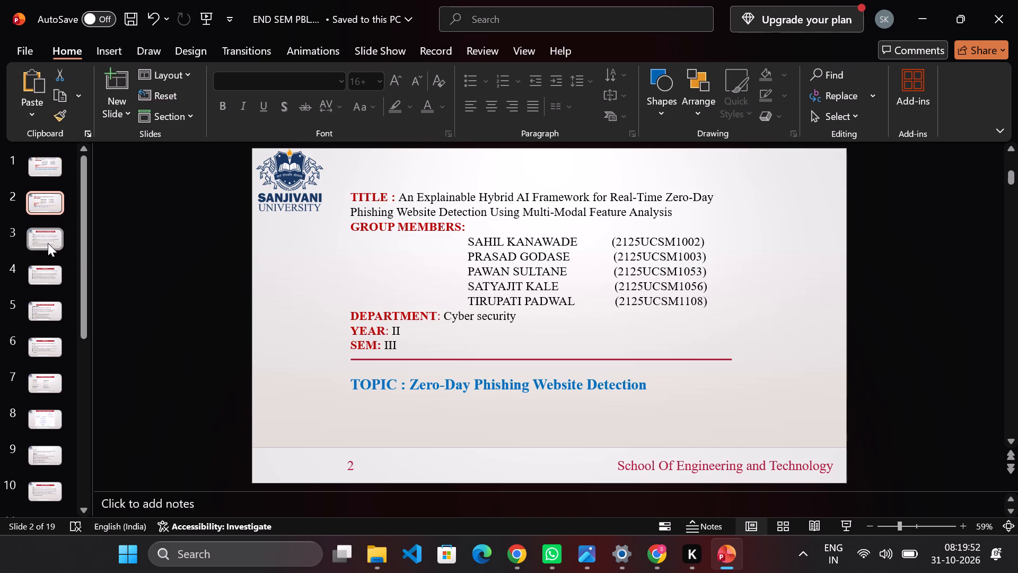
pyautogui.click(51, 164)
pyautogui.click(63, 172)
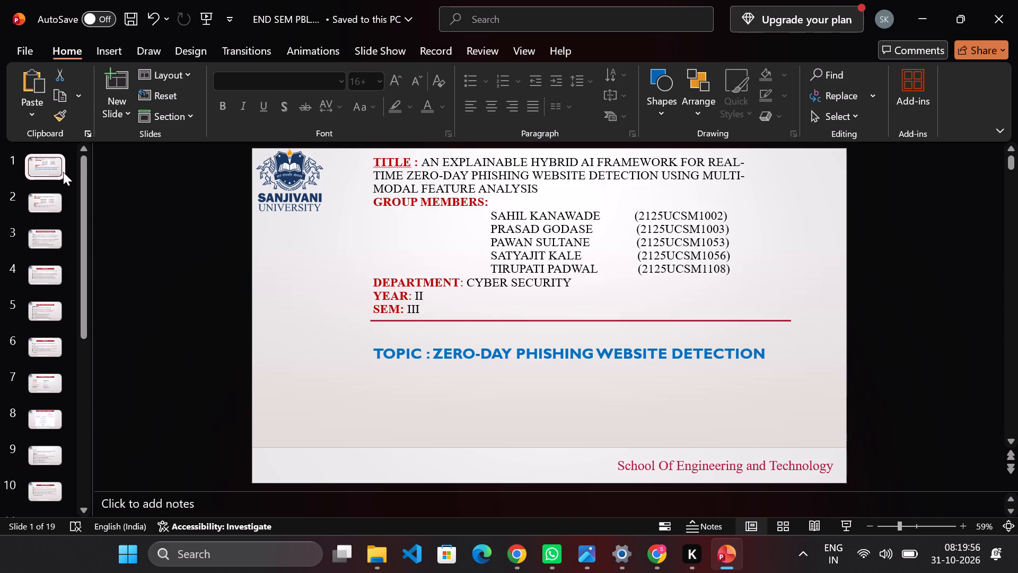
# Delete the original title slide at the start of the deck, keeping the rebuilt version that follows it.
pyautogui.press('Delete')
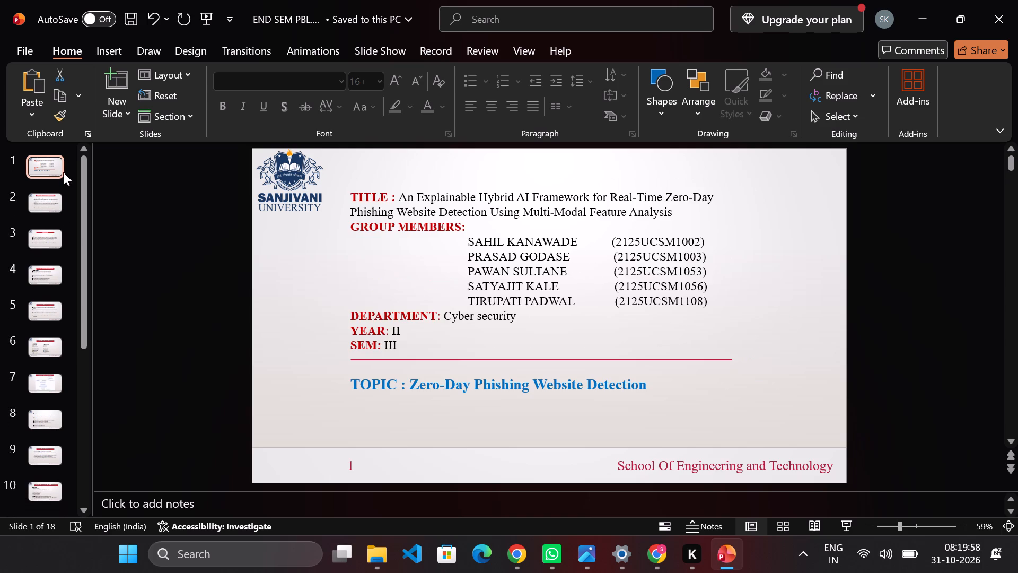
# Review all slides from the title slide to the Thank You slide, checking their content and the footer numbering.
pyautogui.click(56, 195)
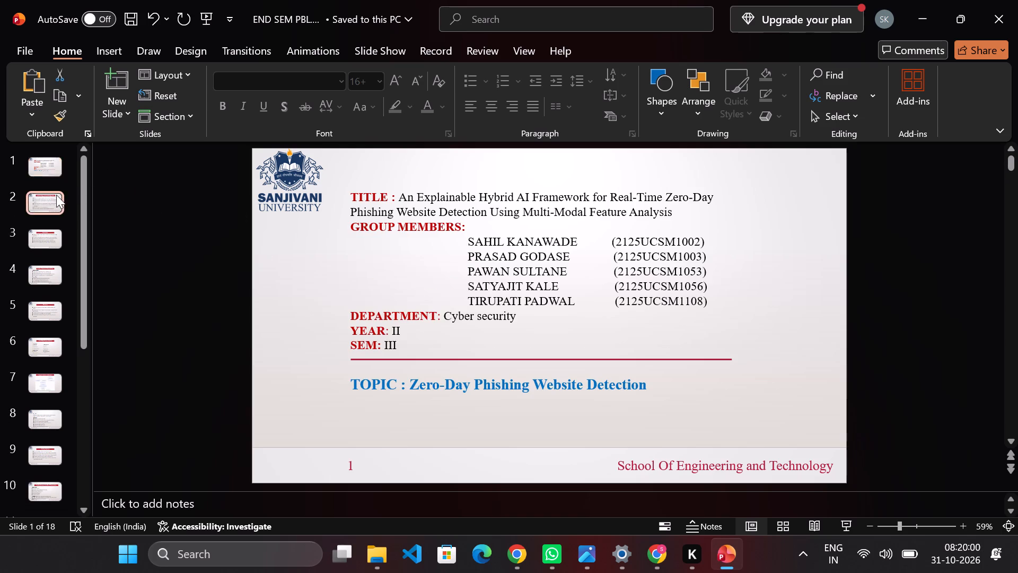
pyautogui.click(46, 236)
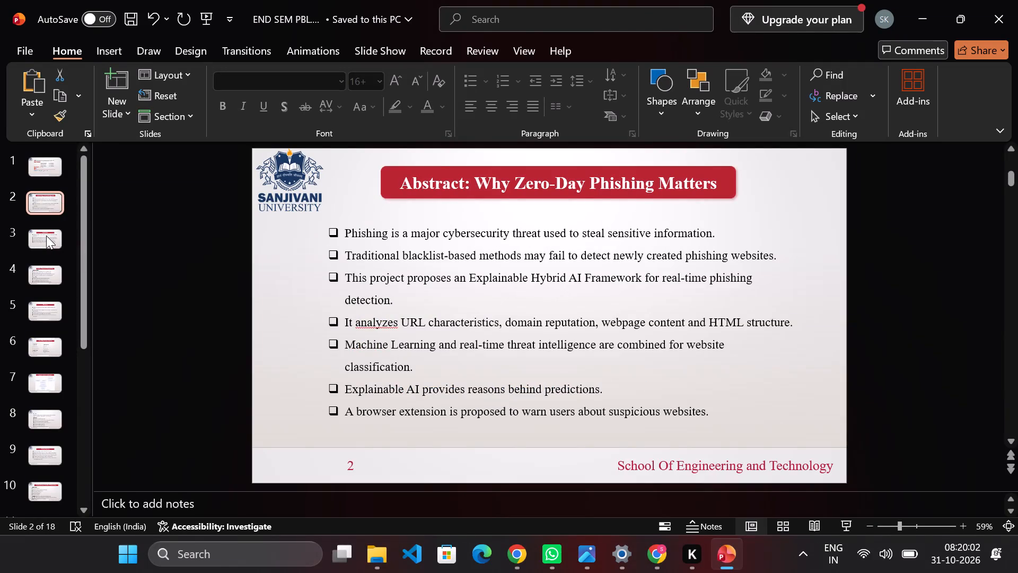
pyautogui.click(47, 262)
pyautogui.press('Down')
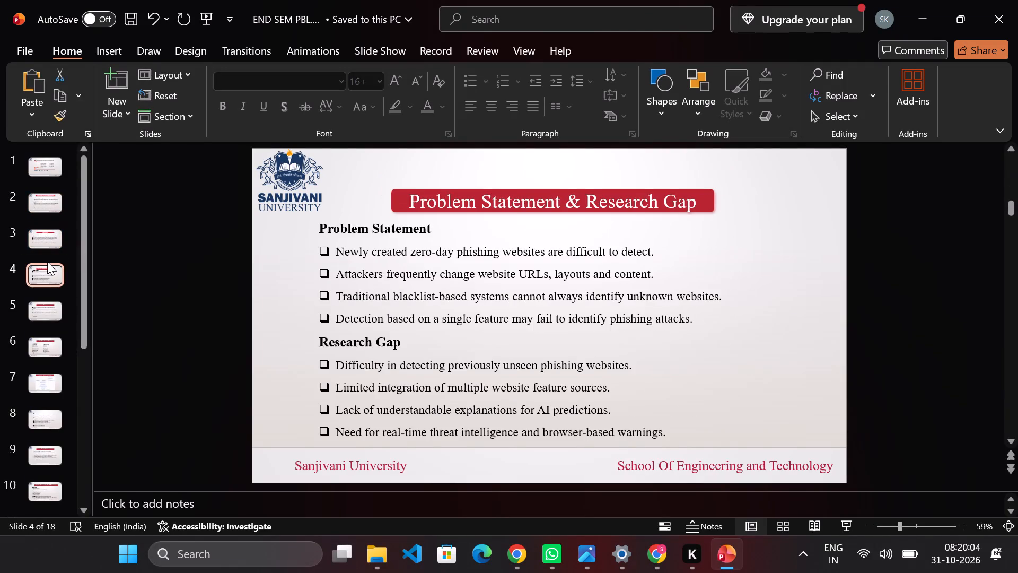
pyautogui.press('Down')
pyautogui.press('Up')
pyautogui.press('Up')
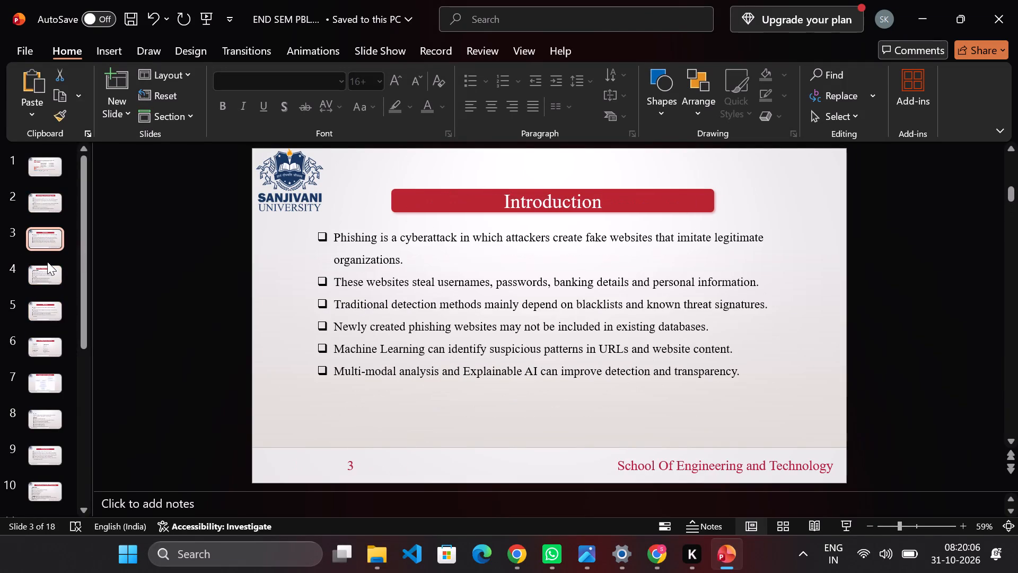
pyautogui.press('Down')
pyautogui.press('Down')
pyautogui.press('Down')
pyautogui.press('Down')
pyautogui.press('Down')
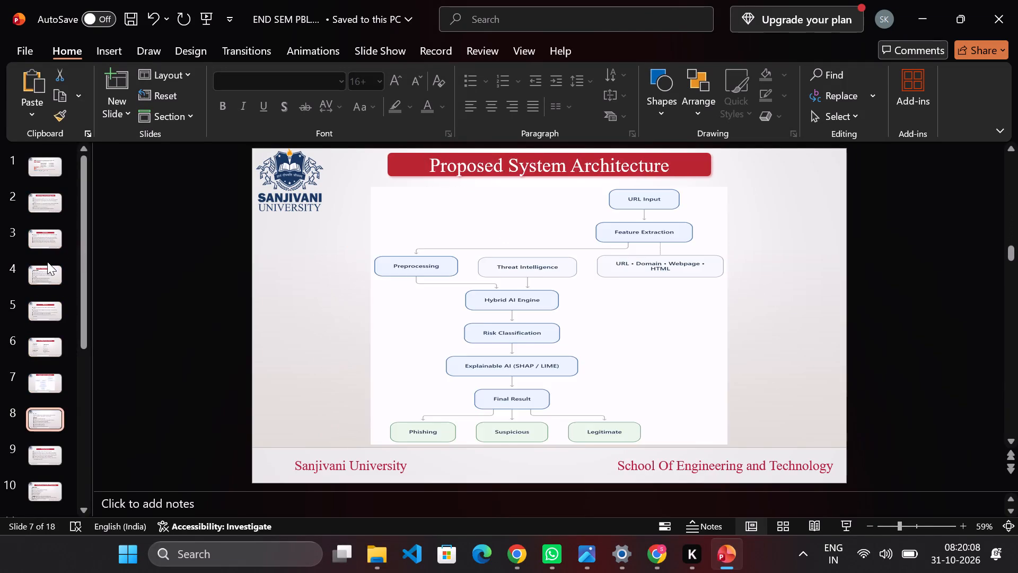
pyautogui.press('Down')
pyautogui.press('Down')
pyautogui.press('Down')
pyautogui.press('Down')
pyautogui.press('Down')
pyautogui.press('Down')
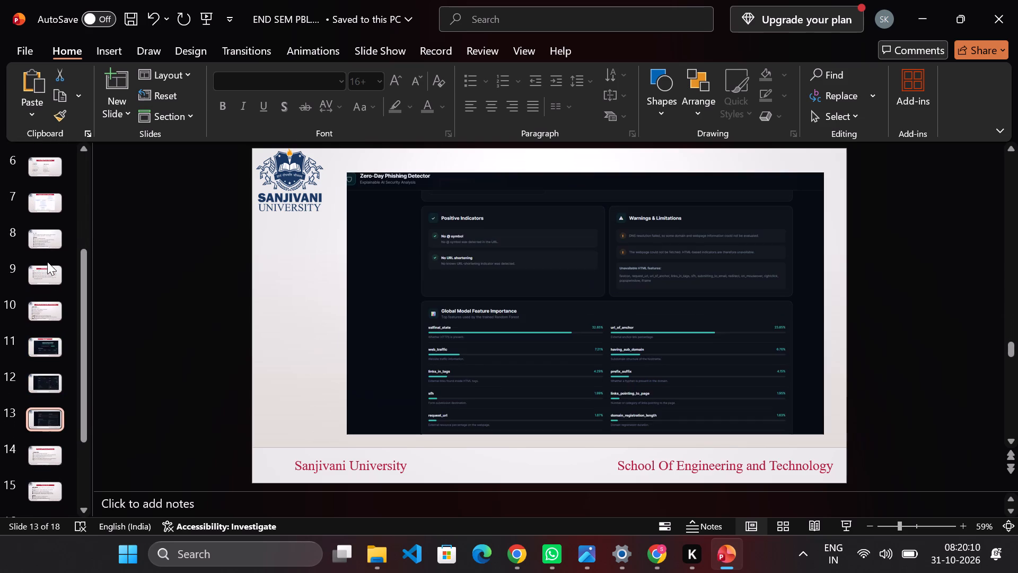
pyautogui.press('Down')
pyautogui.press('Down')
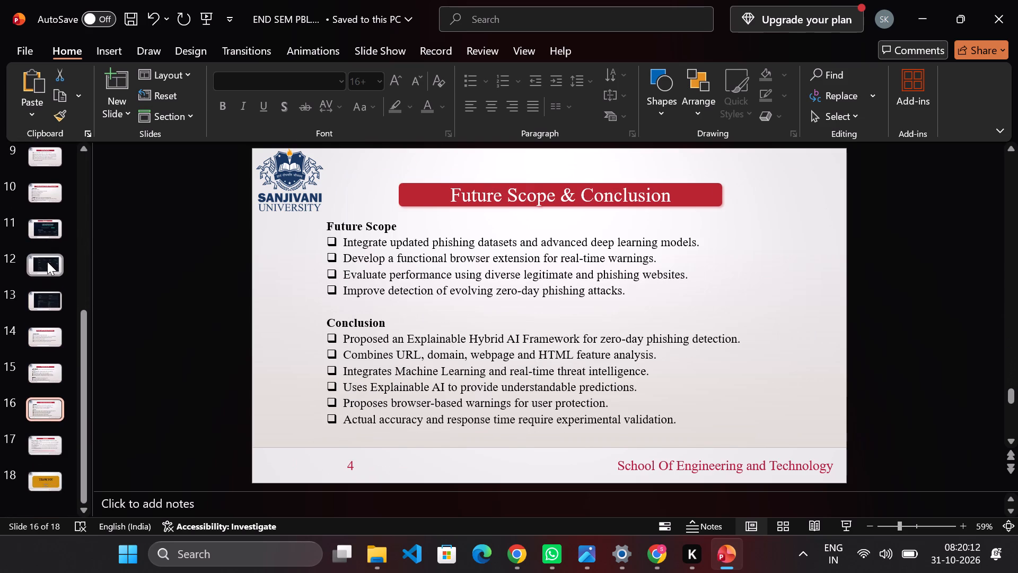
pyautogui.press('Down')
pyautogui.press('Down')
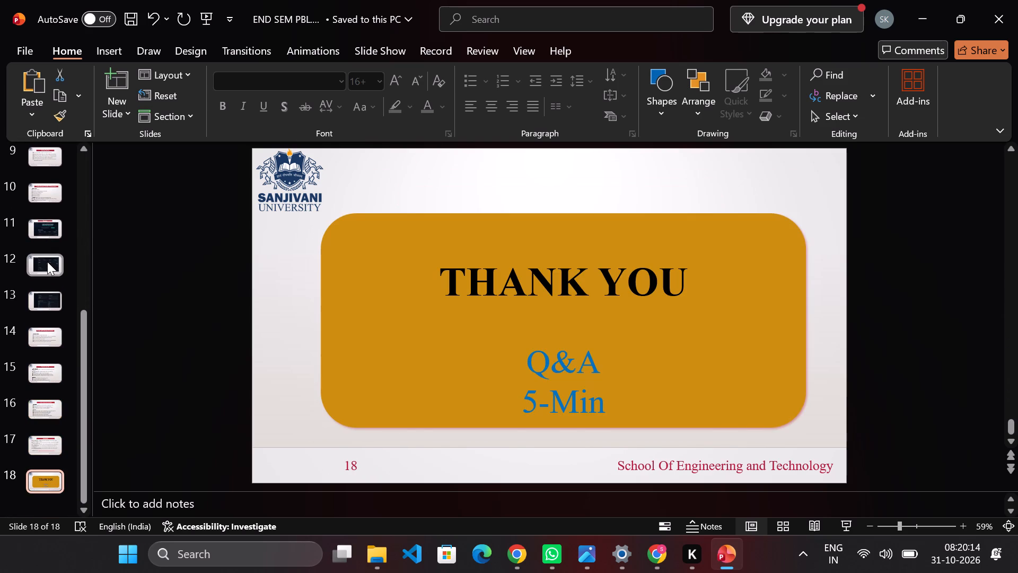
# Replace the footer number on the Future Scope & Conclusion slide with 16.
pyautogui.press('Up')
pyautogui.press('Up')
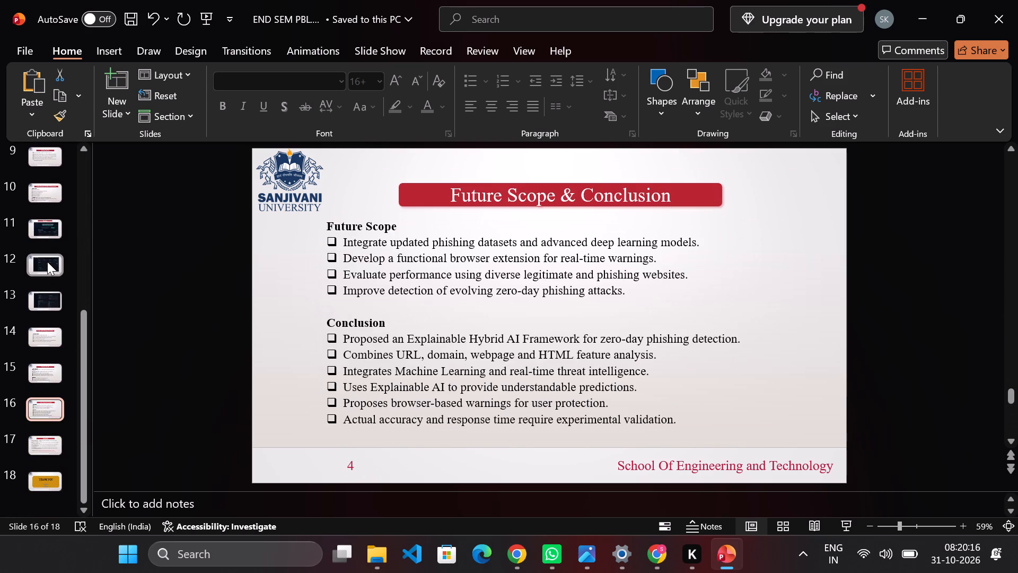
pyautogui.click(355, 467)
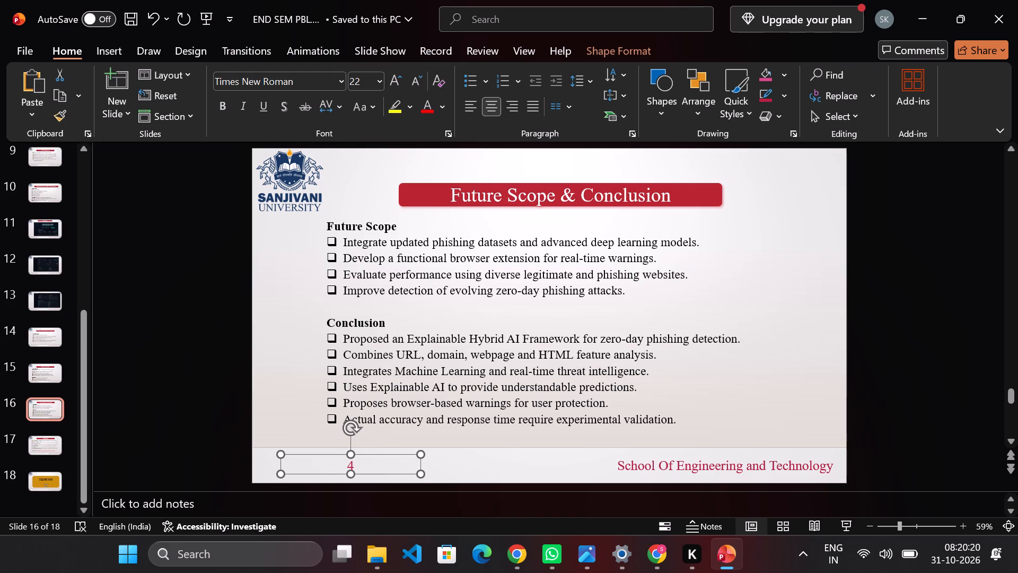
pyautogui.hotkey('ctrl', 'a')
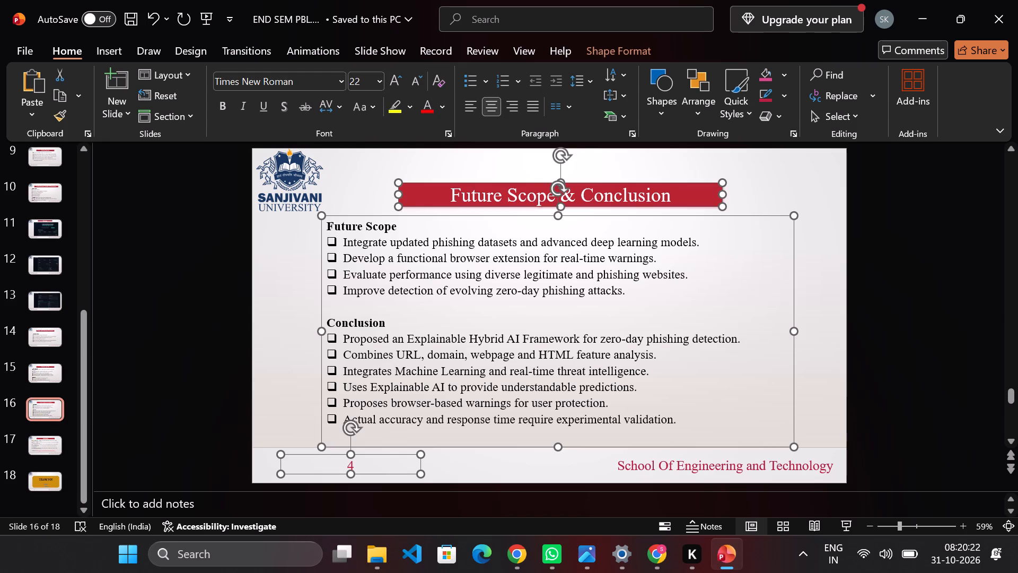
pyautogui.hotkey('ctrl', 'a')
pyautogui.click(366, 464)
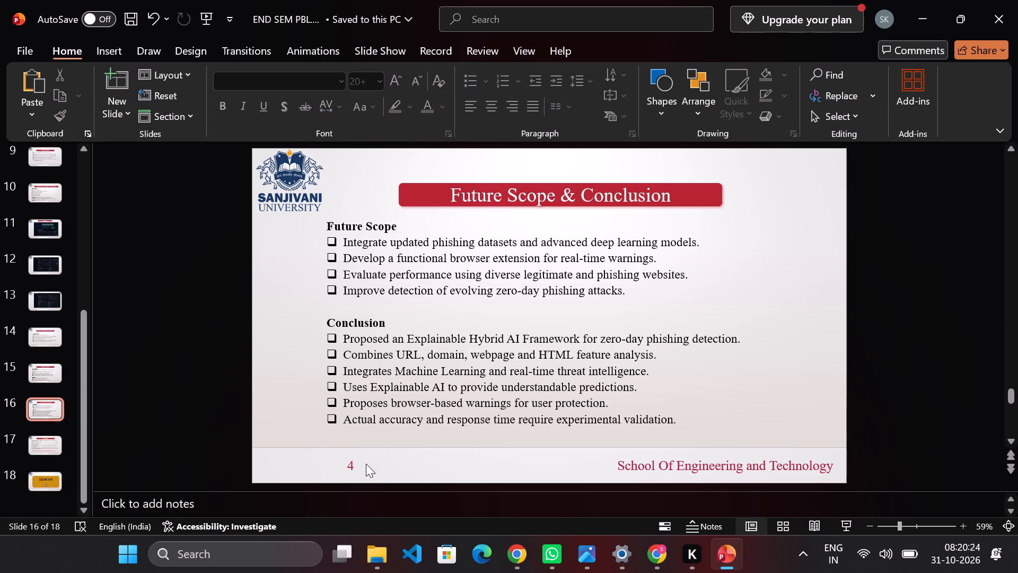
pyautogui.click(356, 465)
pyautogui.click(350, 466)
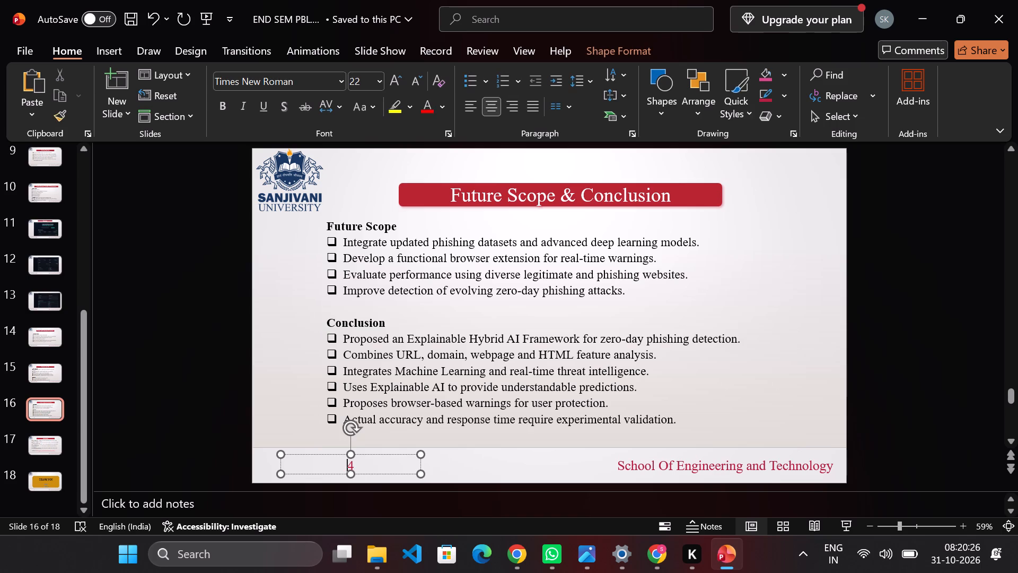
pyautogui.press('Right')
pyautogui.press('BackSpace')
pyautogui.write('16')
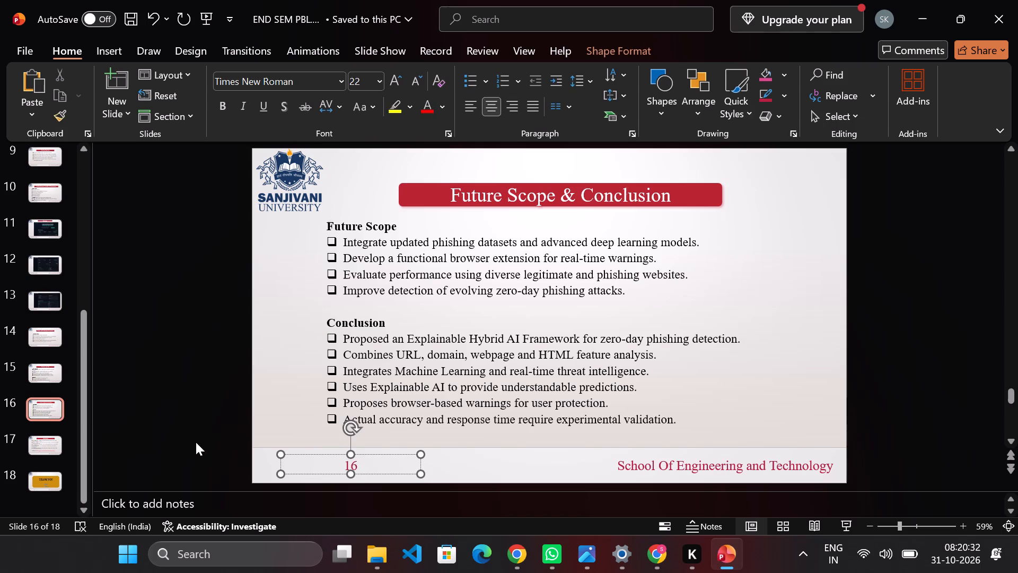
pyautogui.click(172, 420)
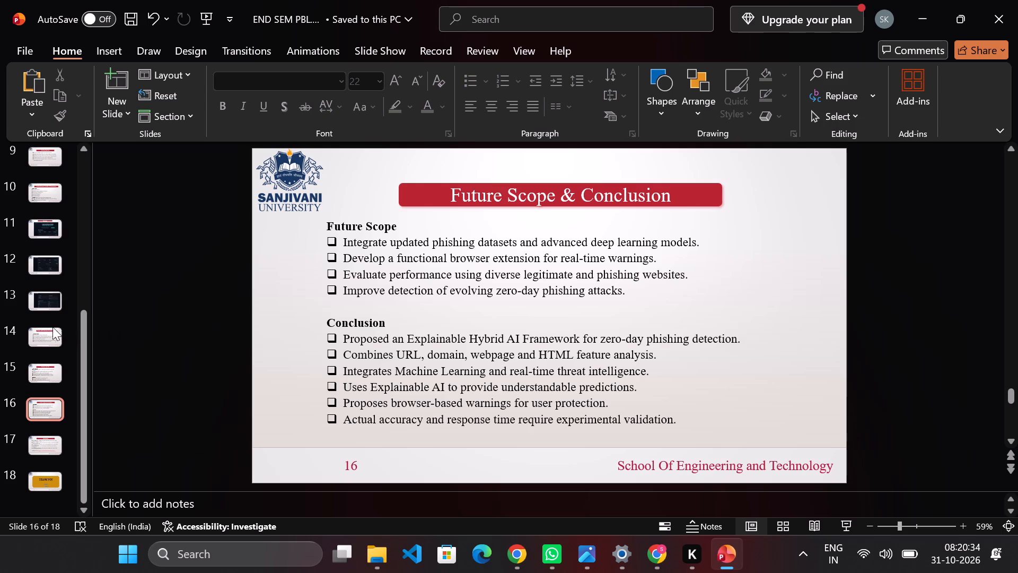
# Replace the "Sanjivani University" footer text on the Security Analysis slide with the number 15.
pyautogui.click(45, 368)
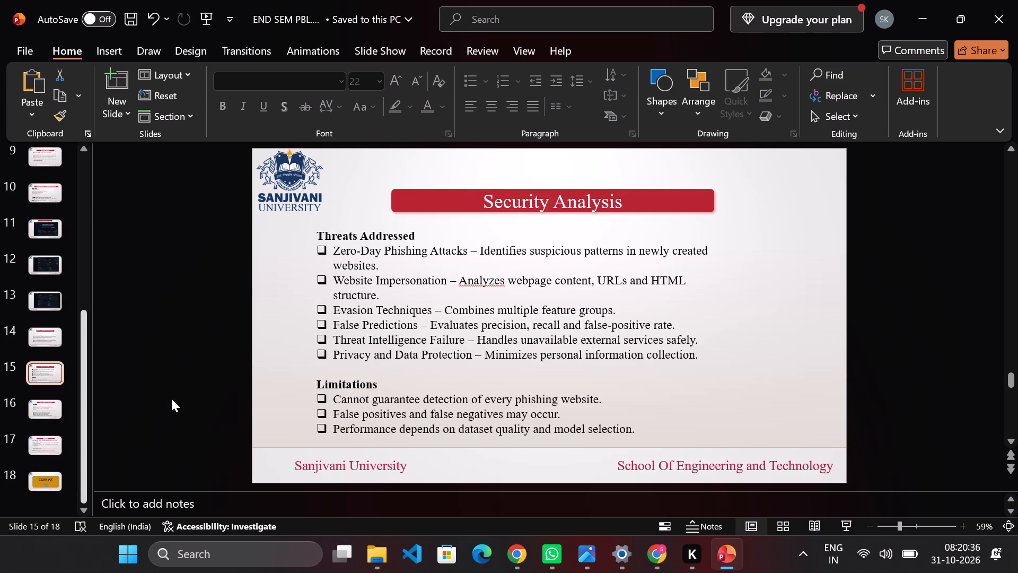
pyautogui.click(368, 465)
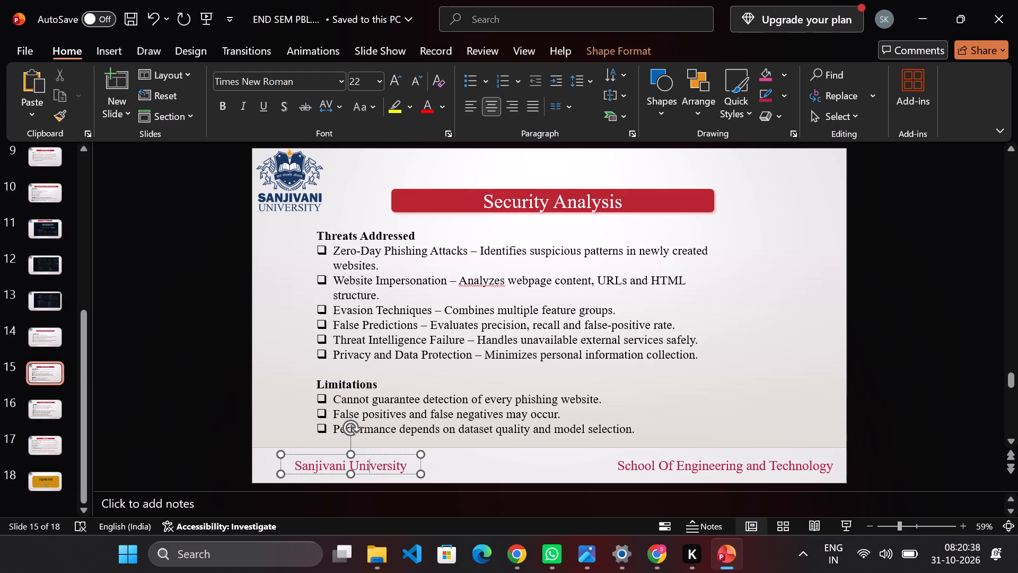
pyautogui.hotkey('ctrl', 'a')
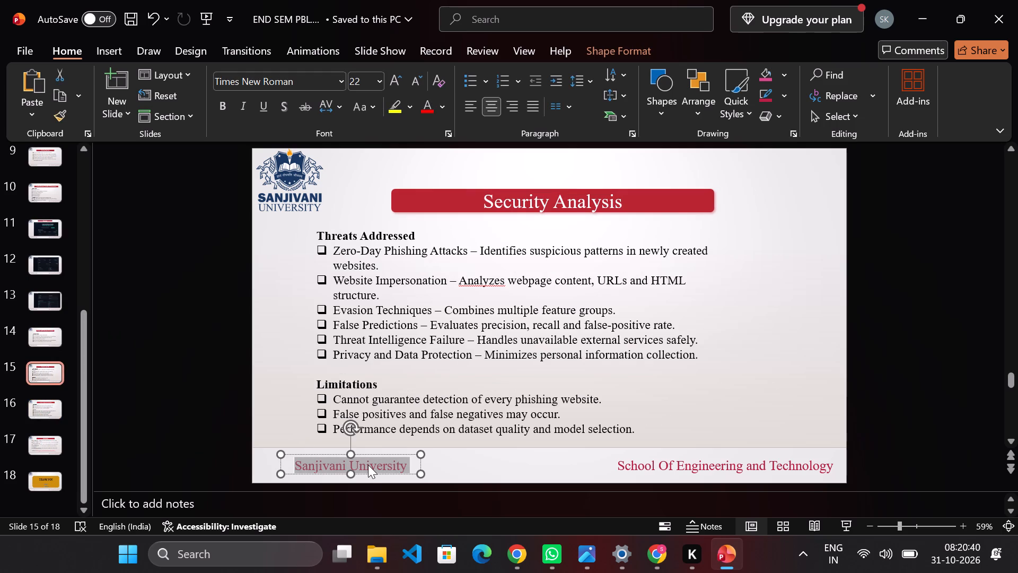
pyautogui.write('15')
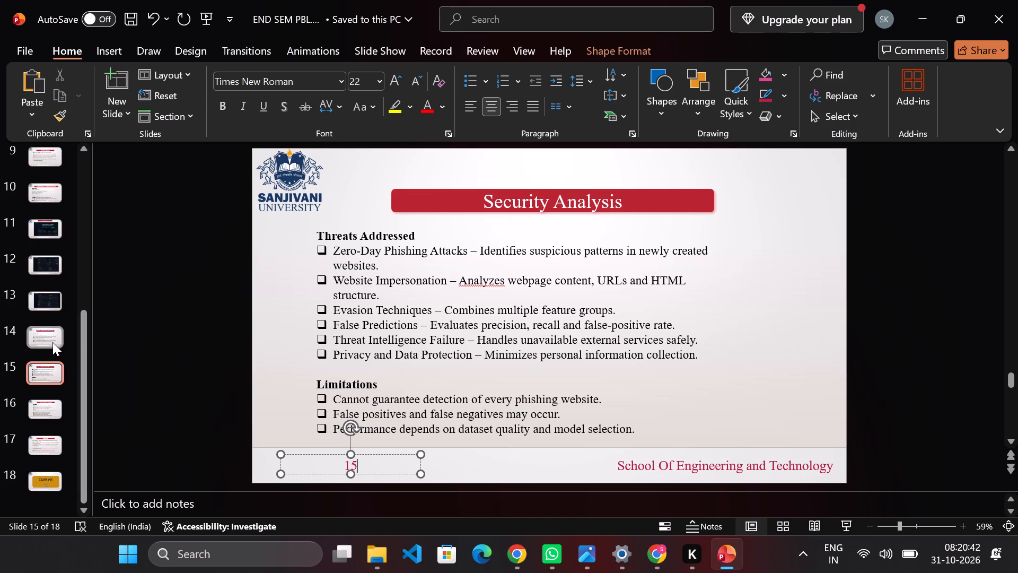
# Replace the "Sanjivani University" footer text on the Testing and Performance Evaluation slide with the number 14.
pyautogui.click(52, 342)
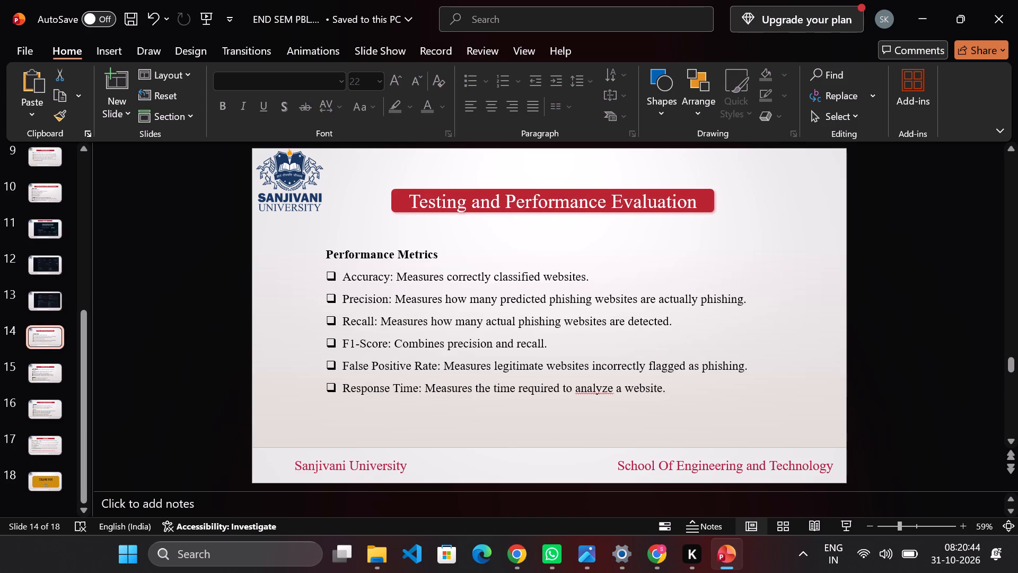
pyautogui.click(357, 463)
pyautogui.hotkey('ctrl', 'a')
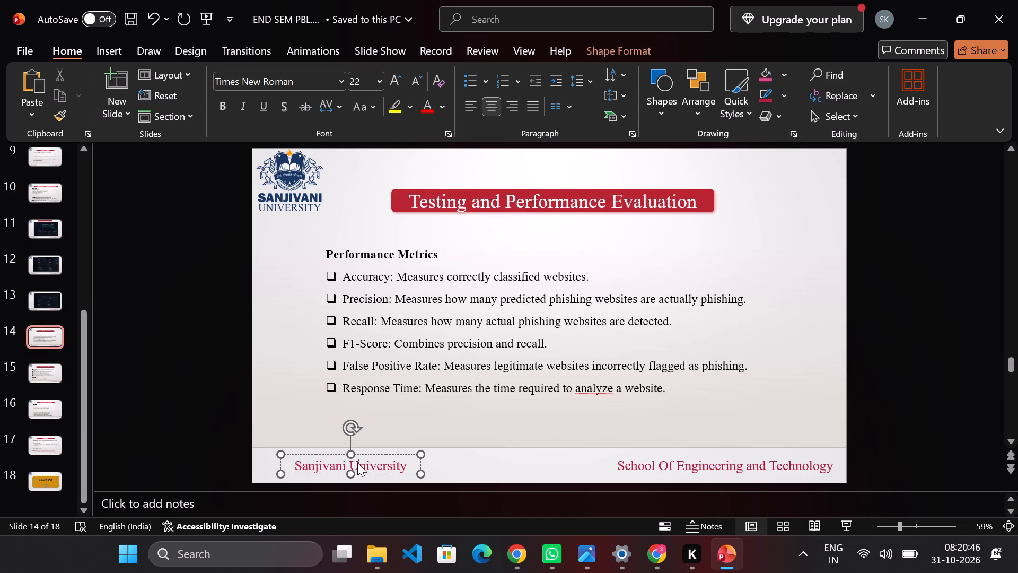
pyautogui.write('14')
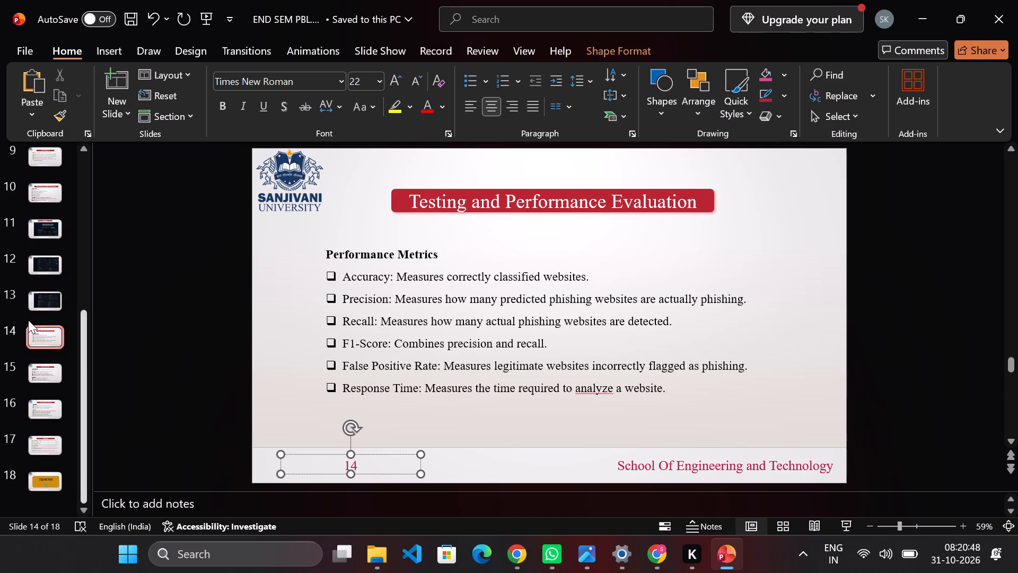
# Replace the "Sanjivani University" footer text on slide 13, the Global Model Feature Importance screenshot, with the number 13.
pyautogui.click(35, 309)
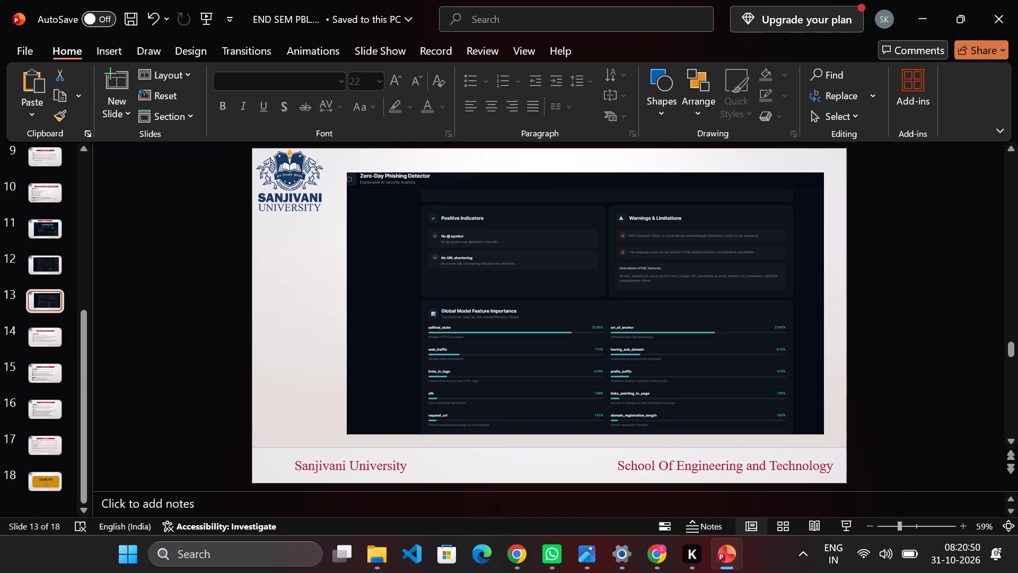
pyautogui.click(345, 472)
pyautogui.hotkey('ctrl', 'a')
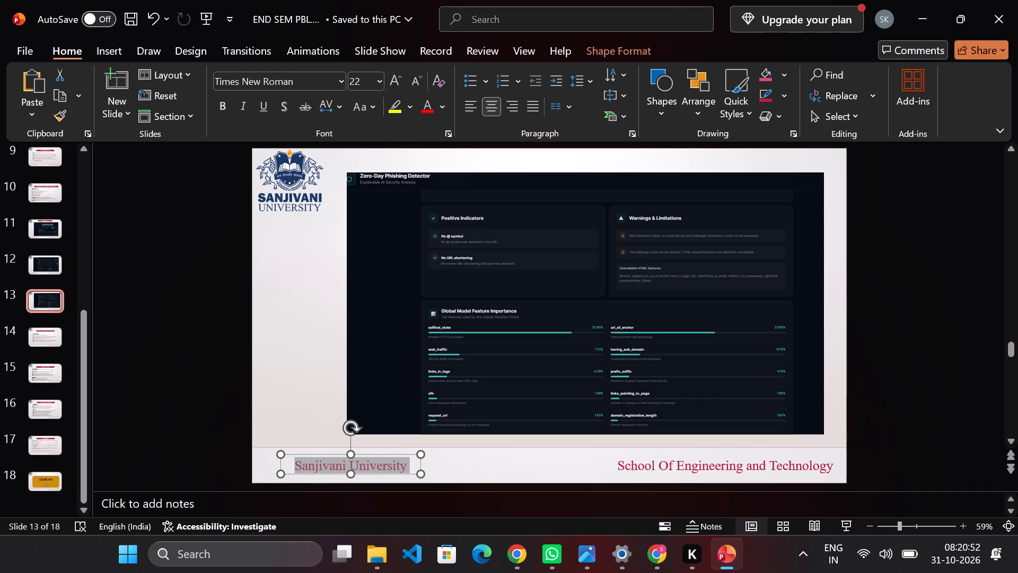
pyautogui.press('1')
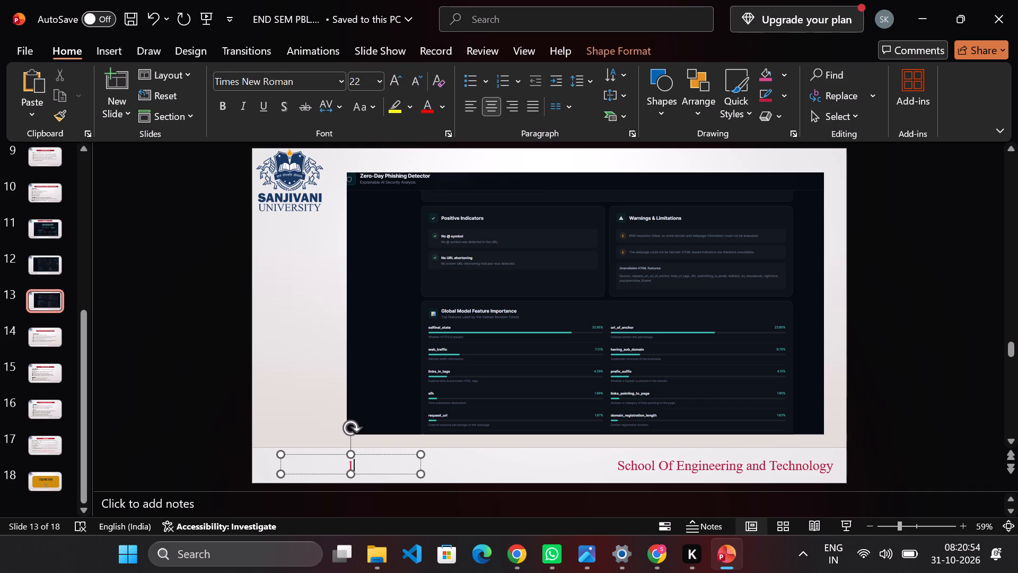
pyautogui.press('3')
pyautogui.click(222, 465)
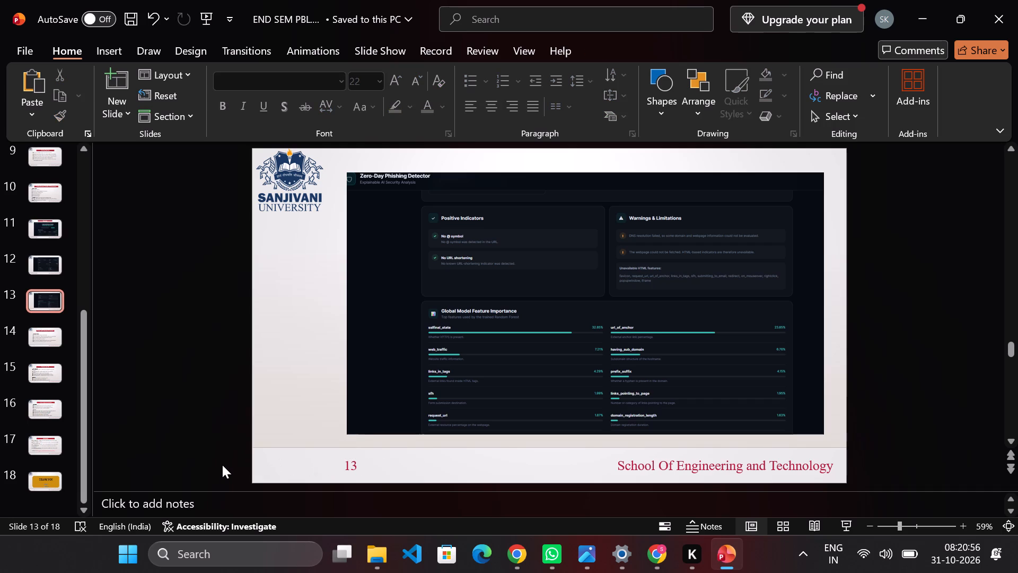
# Replace the "Sanjivani University" footer text on slide 12, the URL Analysis screenshot, with the number 12.
pyautogui.click(50, 277)
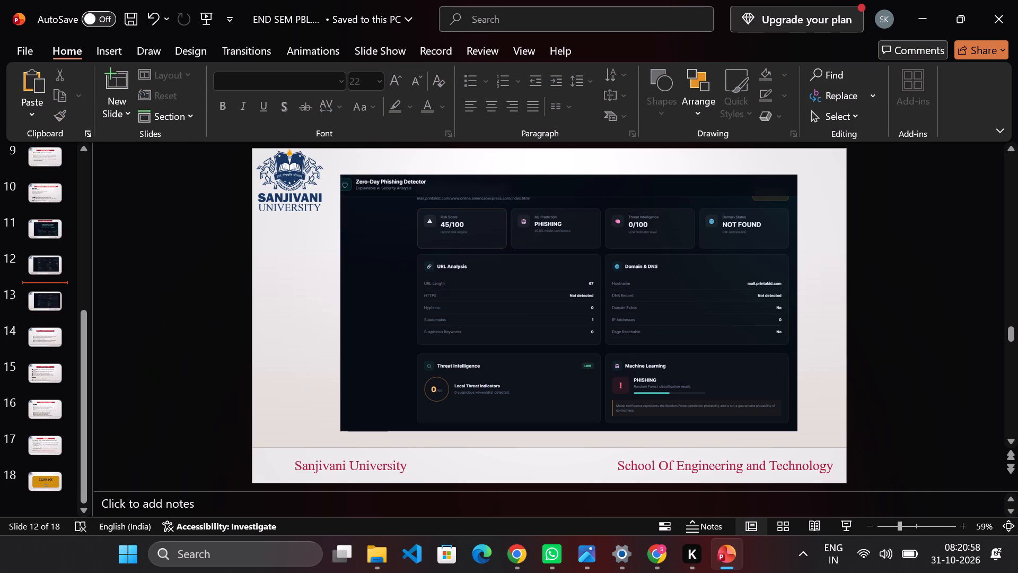
pyautogui.click(357, 465)
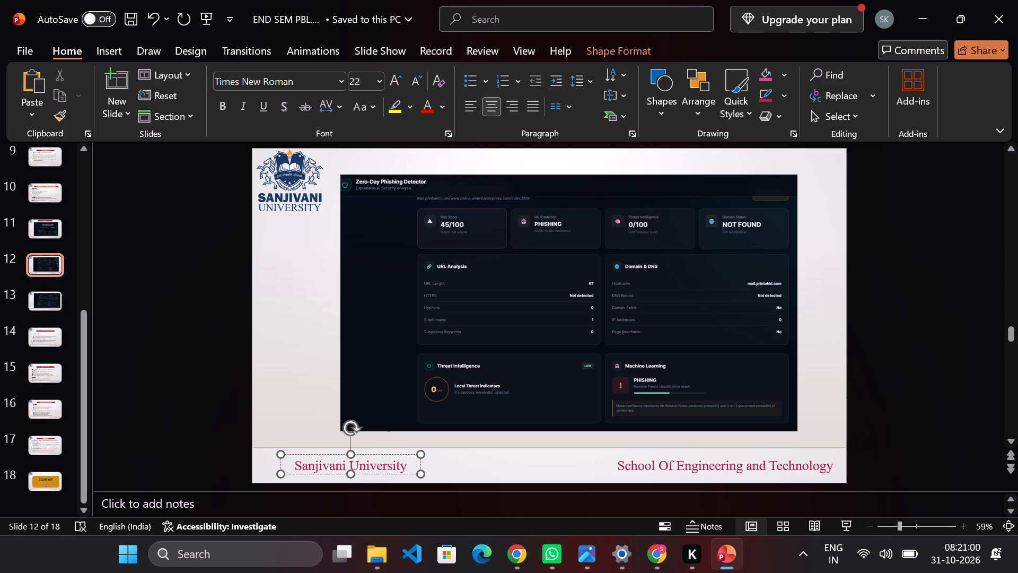
pyautogui.hotkey('ctrl', 'a')
pyautogui.write('12')
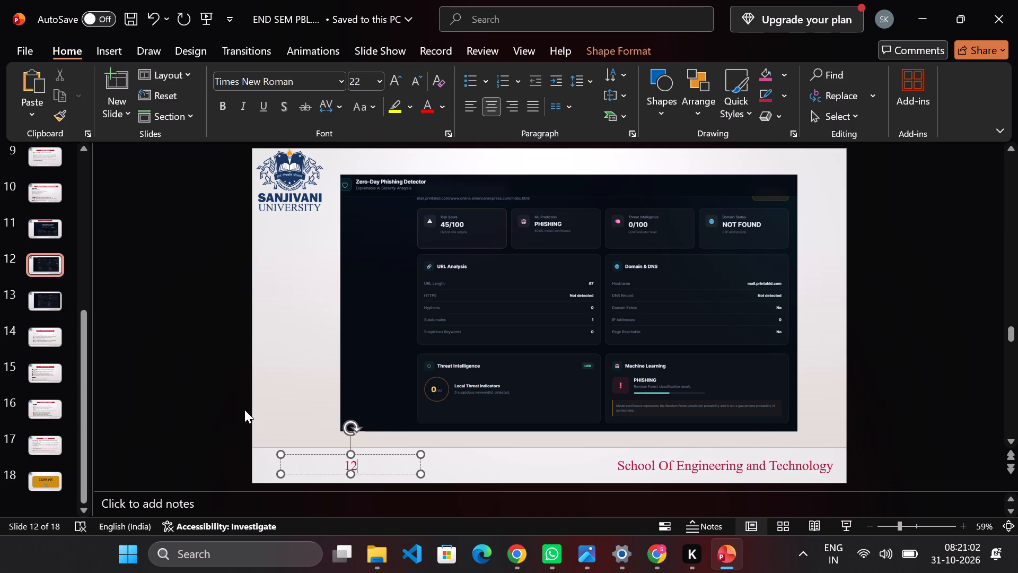
pyautogui.click(244, 410)
# Replace the "Sanjivani University" footer text on the Prototype slide with the number 11.
pyautogui.click(46, 231)
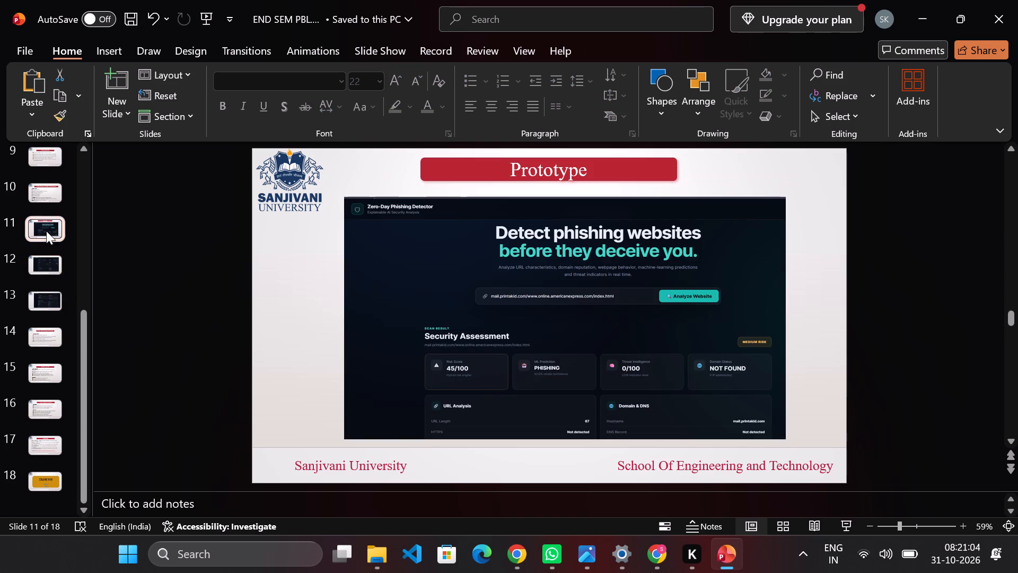
pyautogui.click(375, 467)
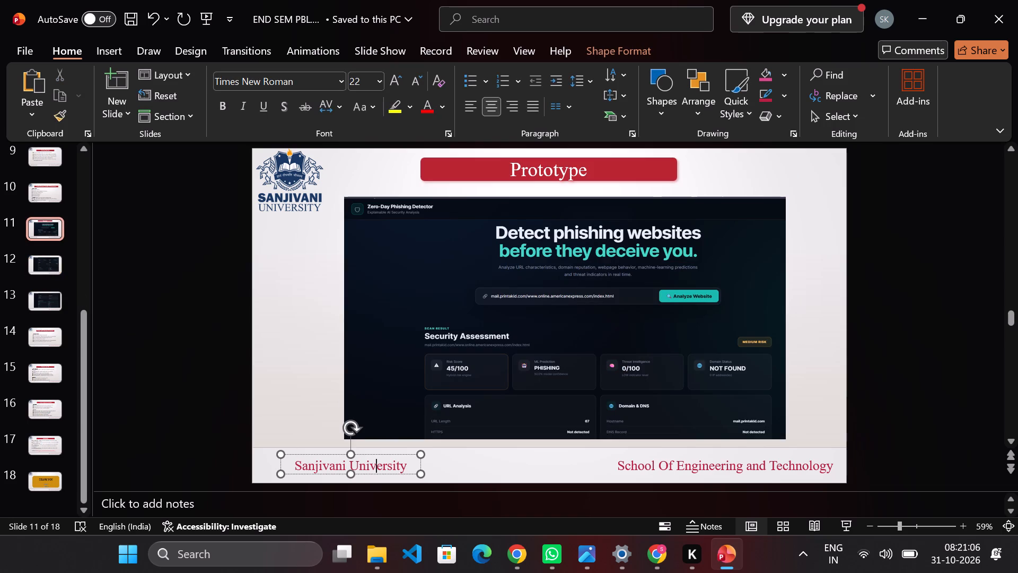
pyautogui.hotkey('ctrl', 'a')
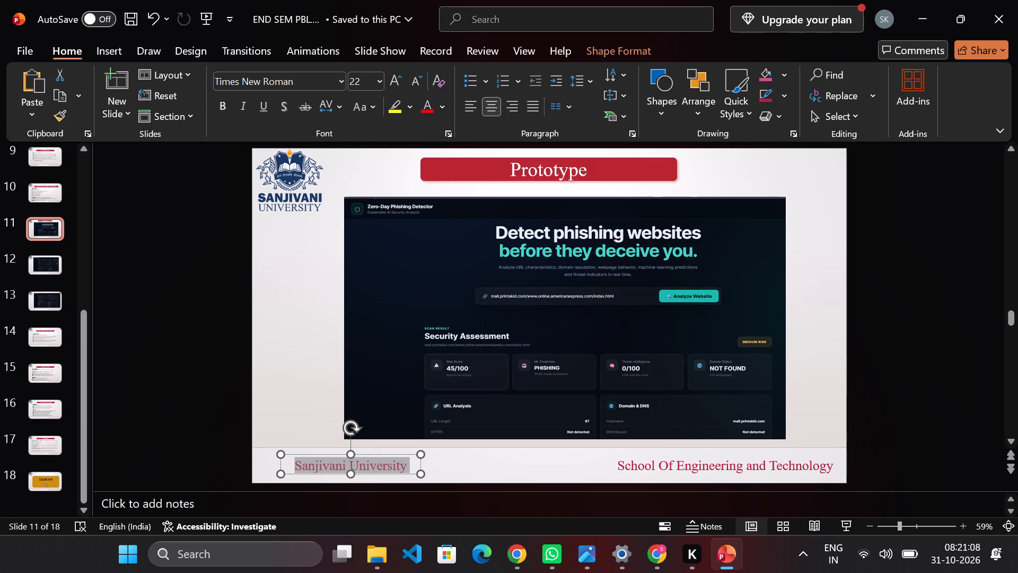
pyautogui.write('11')
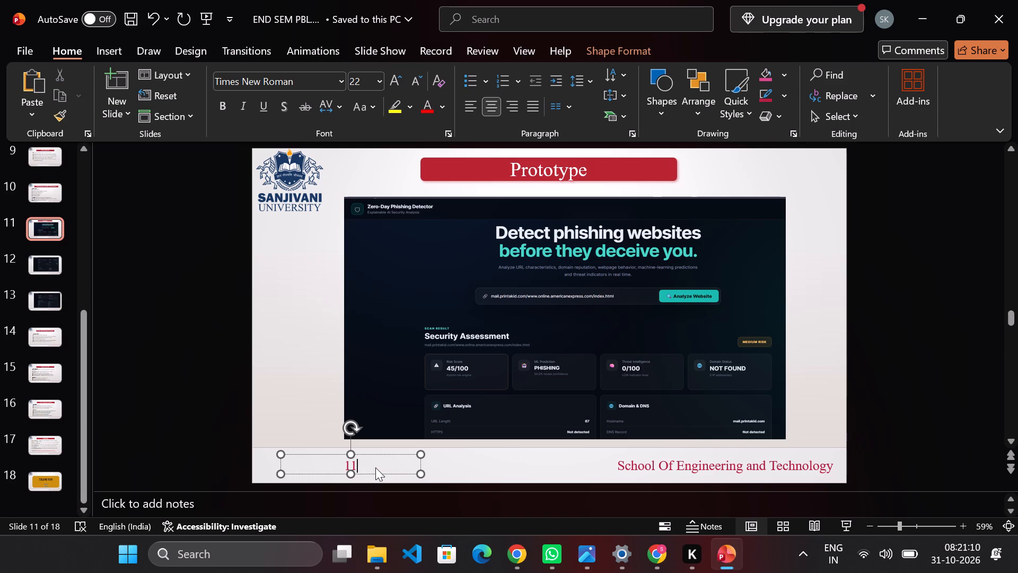
pyautogui.click(90, 340)
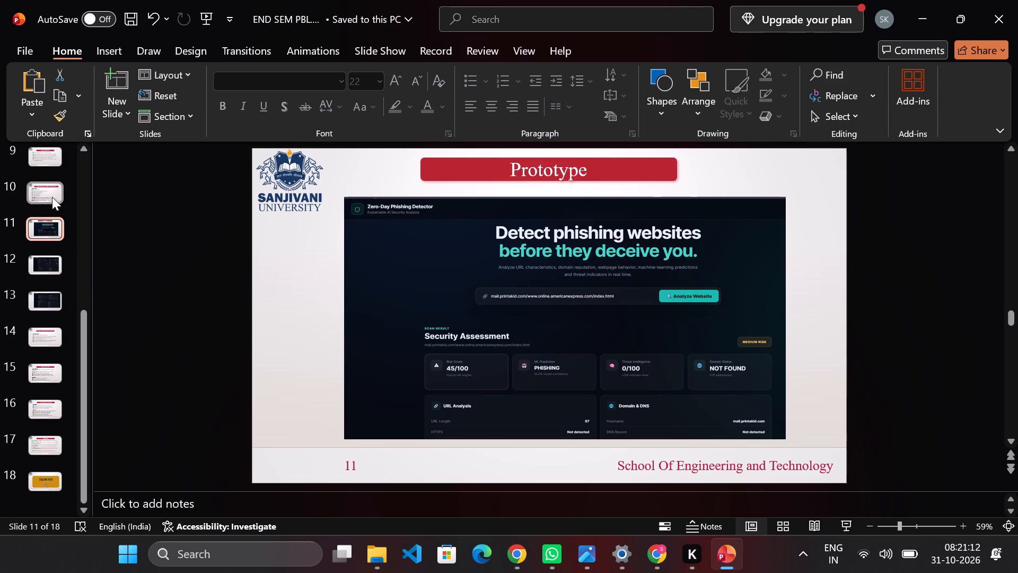
# Replace the "Sanjivani University" footer text on the Working Process, Algorithm & Technologies slide with the number 10.
pyautogui.click(52, 197)
pyautogui.click(331, 462)
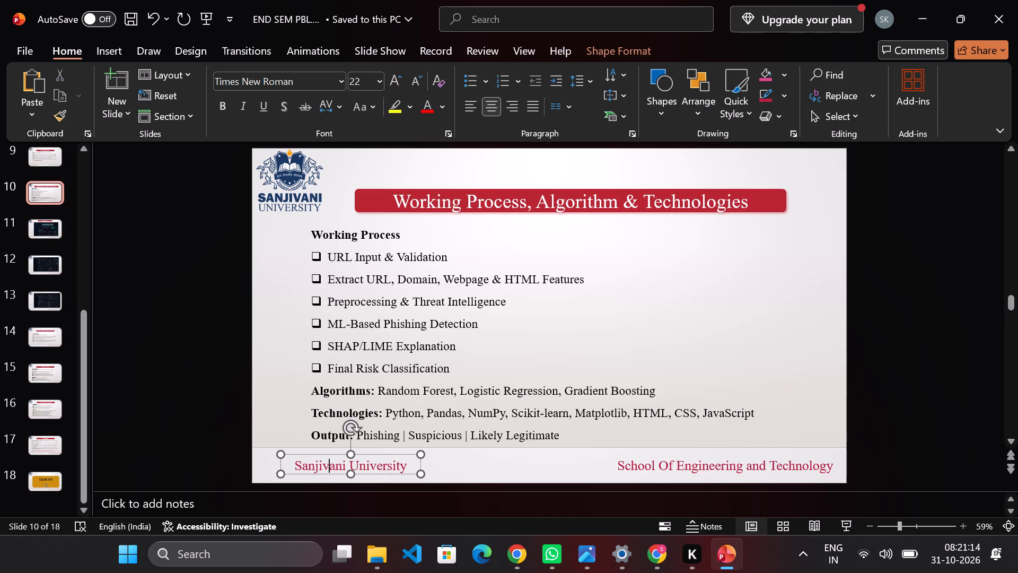
pyautogui.write('10')
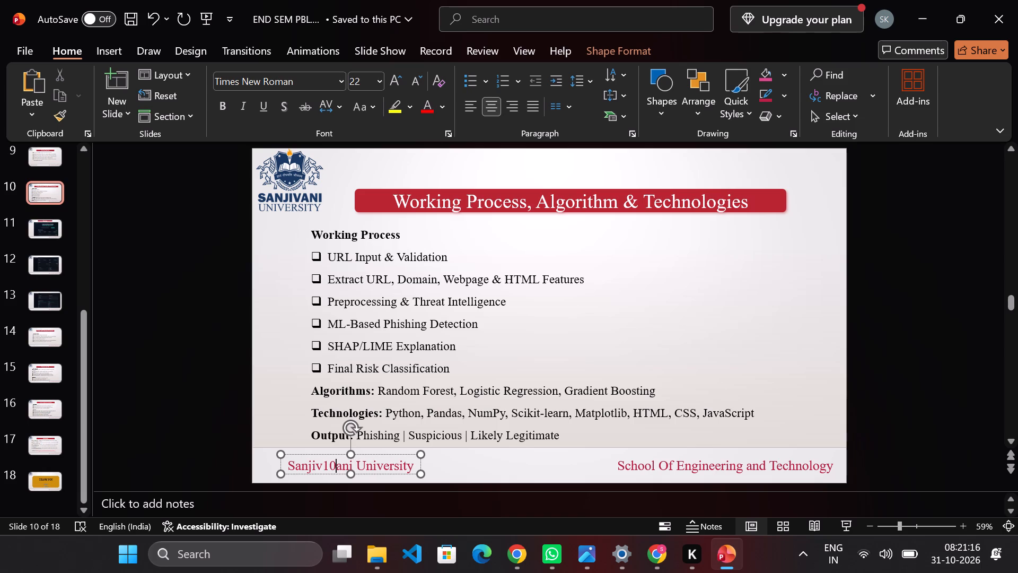
pyautogui.hotkey('ctrl', 'a')
pyautogui.write('10')
pyautogui.click(182, 388)
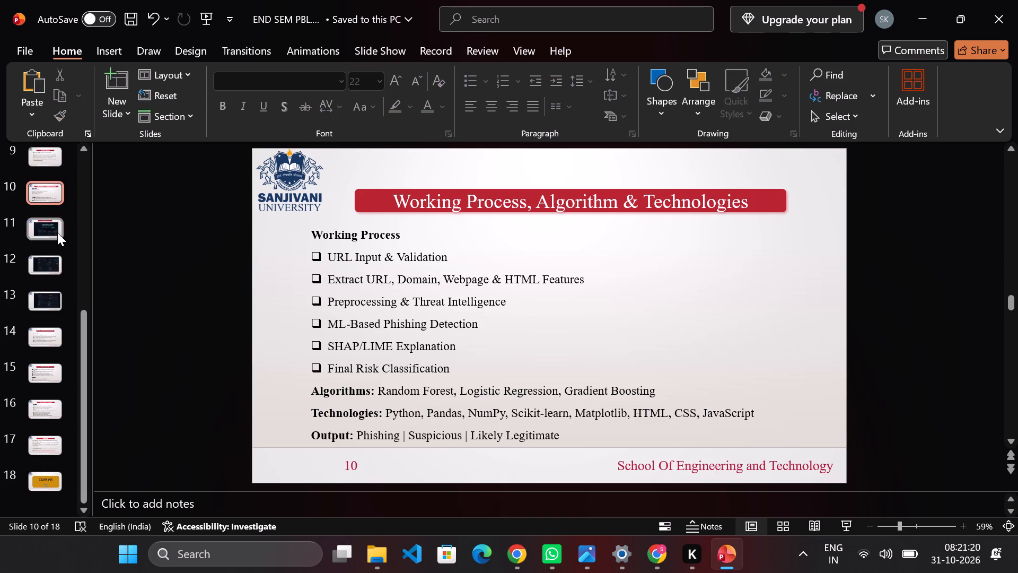
# Replace the "Sanjivani University" footer text on the Working Modules slide with the number 9.
pyautogui.scroll(3, 57, 232)
pyautogui.click(57, 310)
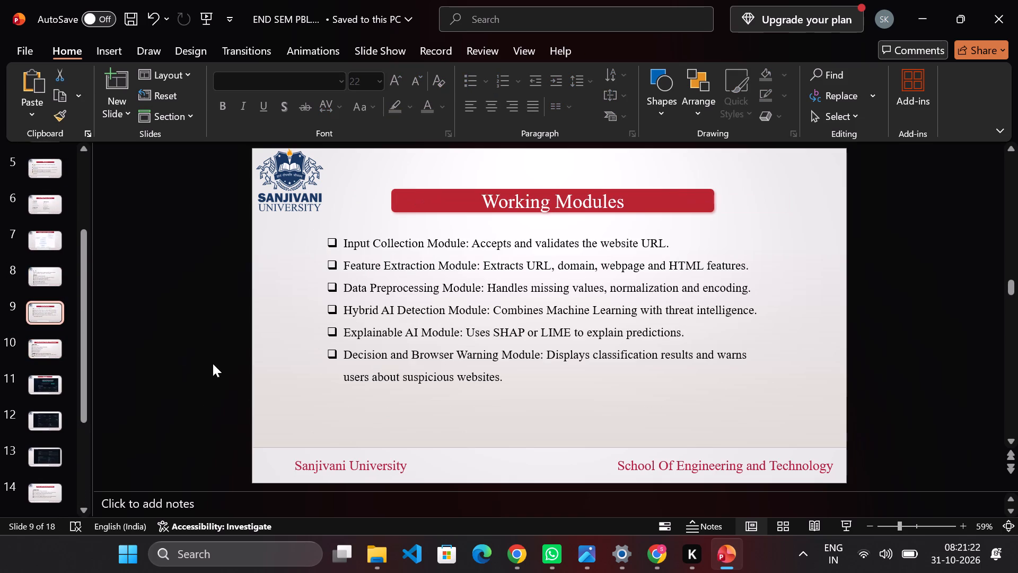
pyautogui.click(343, 463)
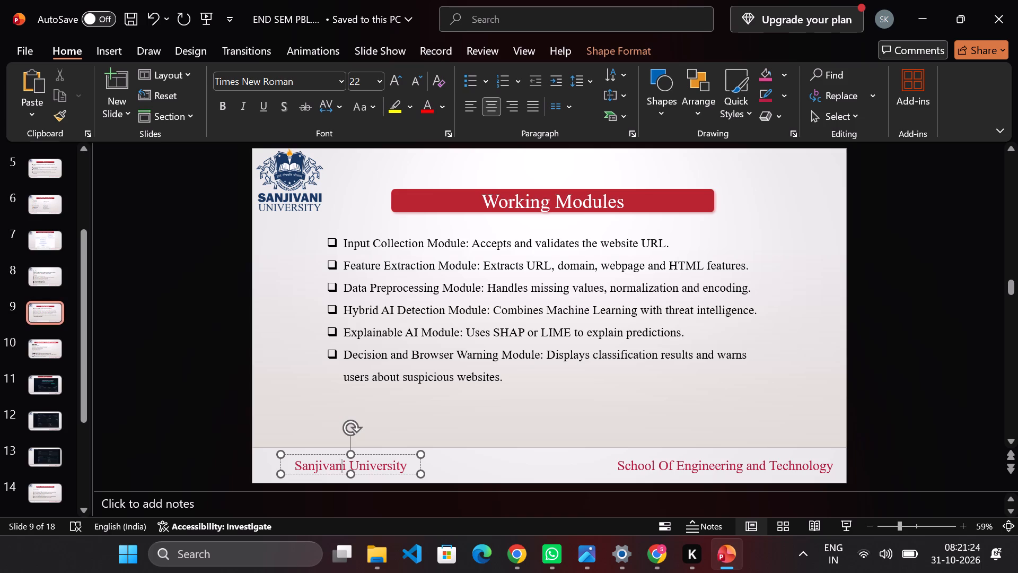
pyautogui.hotkey('ctrl', 'a')
pyautogui.press('9')
pyautogui.click(204, 381)
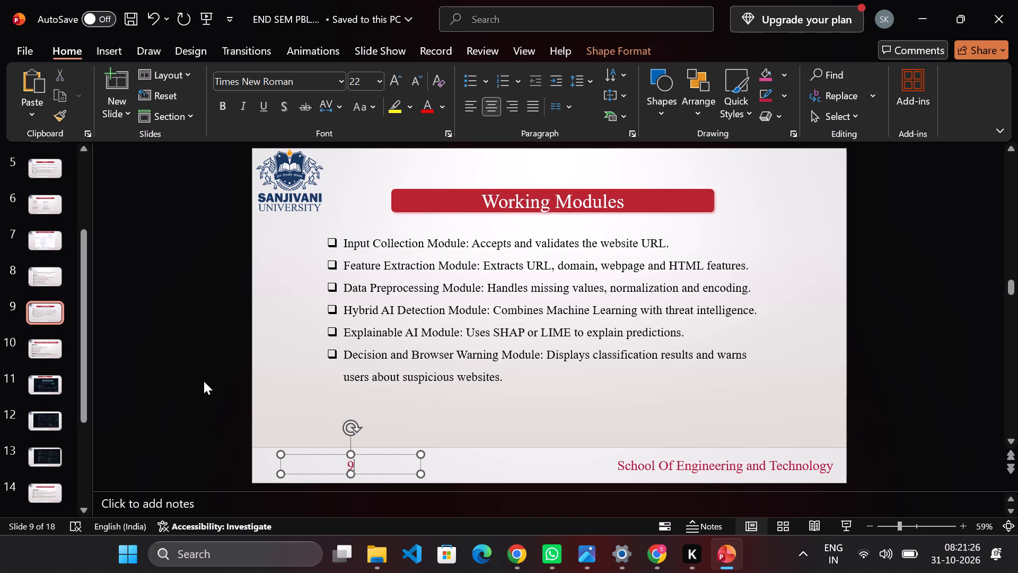
# Replace the "Sanjivani University" footer text on slide 8, the System Flow explanation, with the number 8.
pyautogui.click(48, 272)
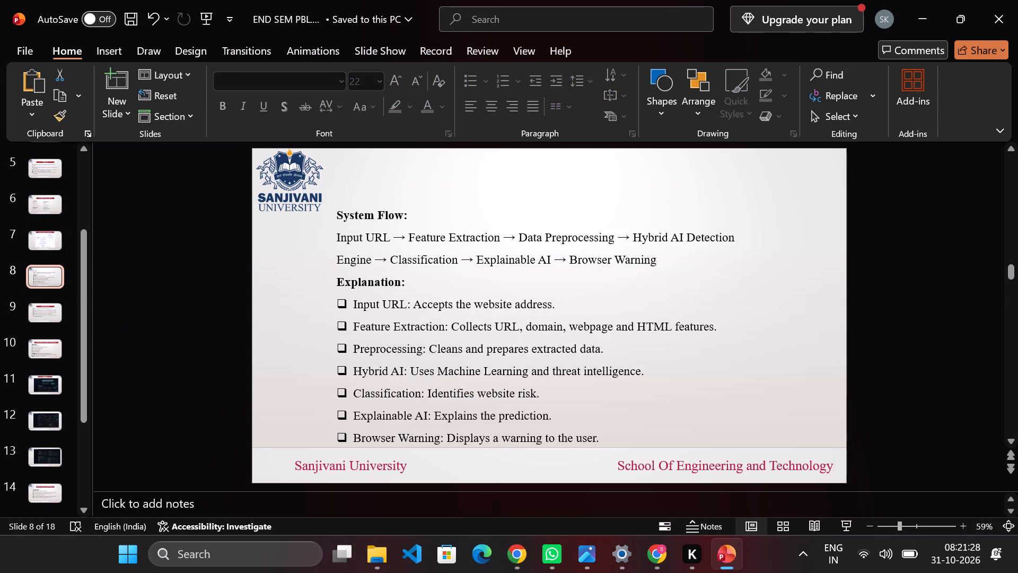
pyautogui.click(369, 462)
pyautogui.hotkey('ctrl', 'a')
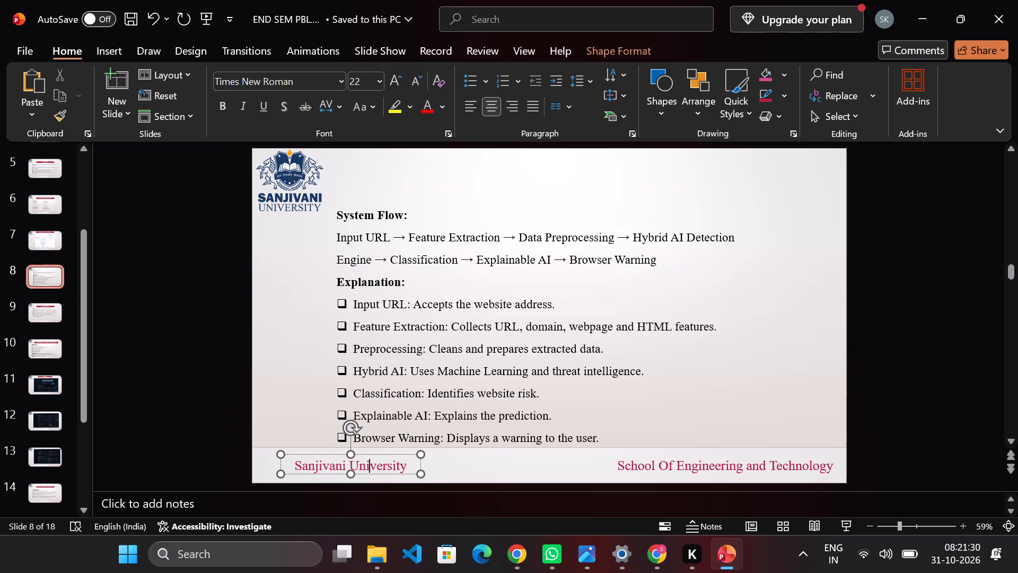
pyautogui.press('8')
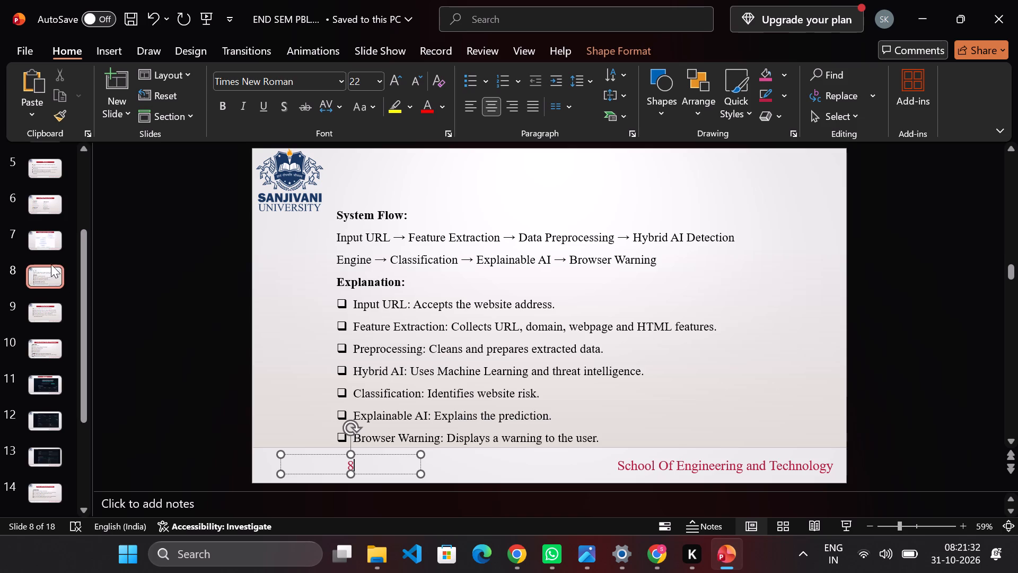
# Replace the "Sanjivani University" footer text on the Proposed System Architecture slide with the number 7.
pyautogui.click(47, 255)
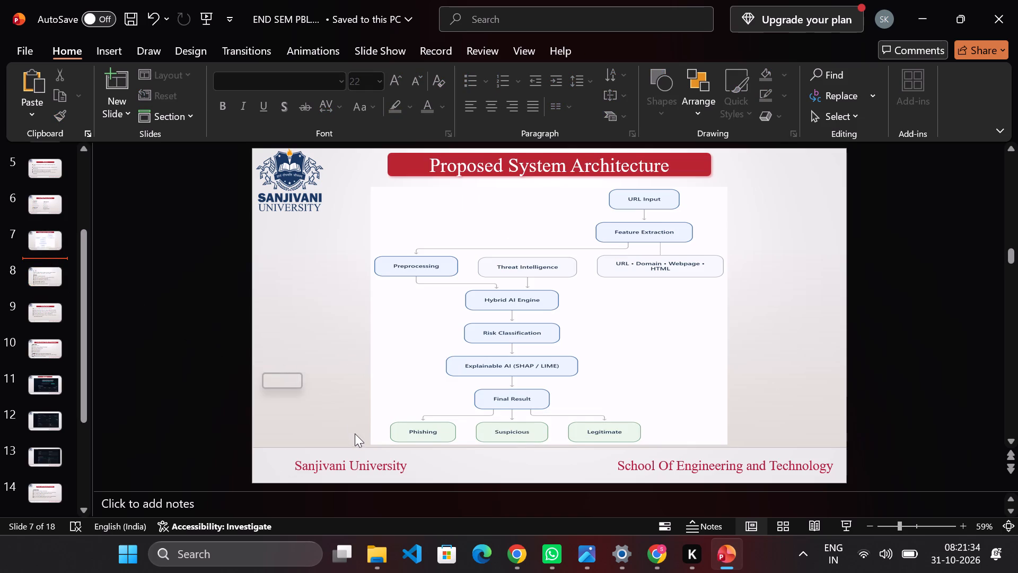
pyautogui.click(345, 465)
pyautogui.hotkey('ctrl', 'a')
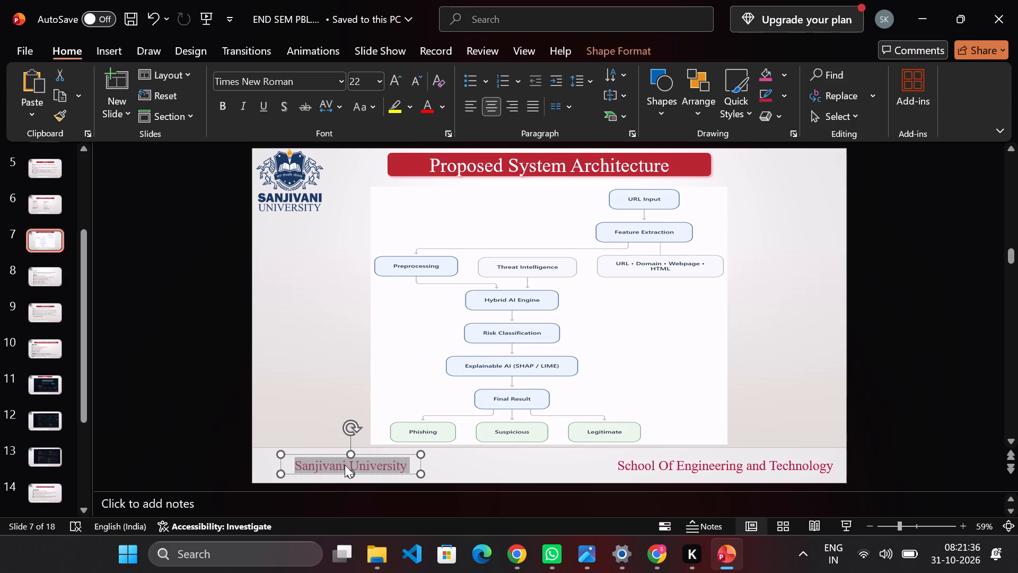
pyautogui.press('7')
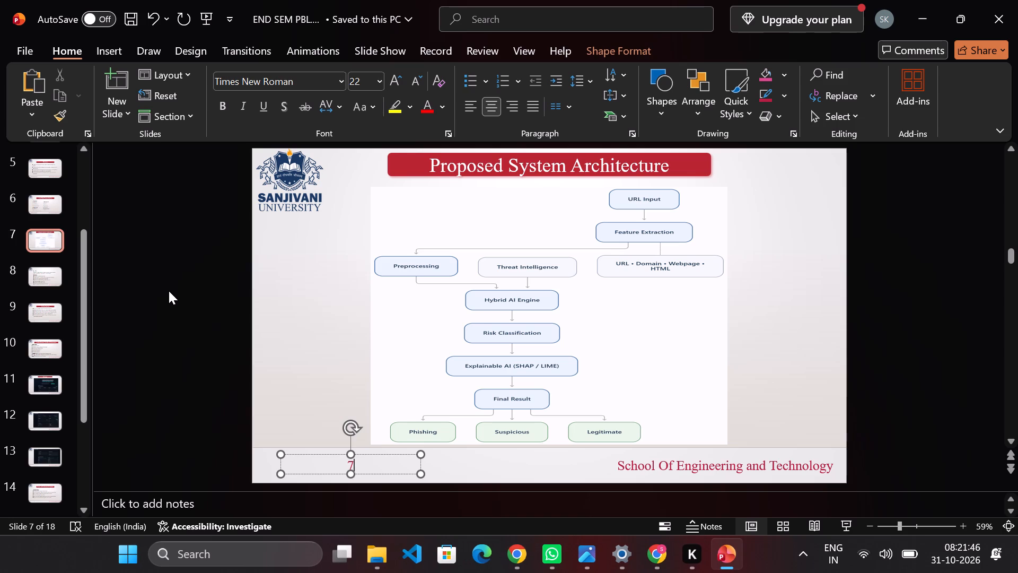
# Replace the "Sanjivani University" footer text on the Multi-Modal Feature Analysis slide with the number 6.
pyautogui.scroll(1, 169, 291)
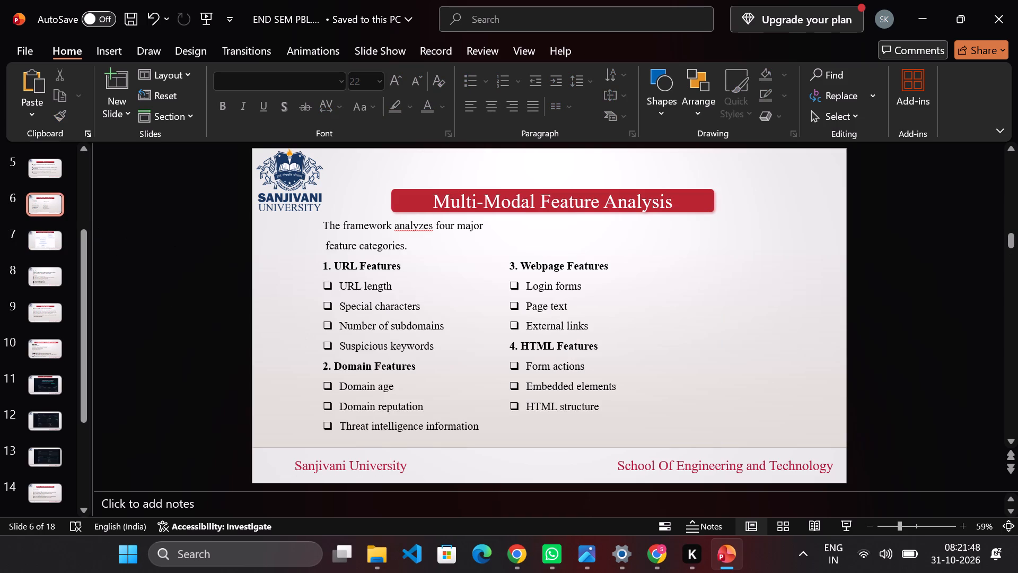
pyautogui.click(358, 471)
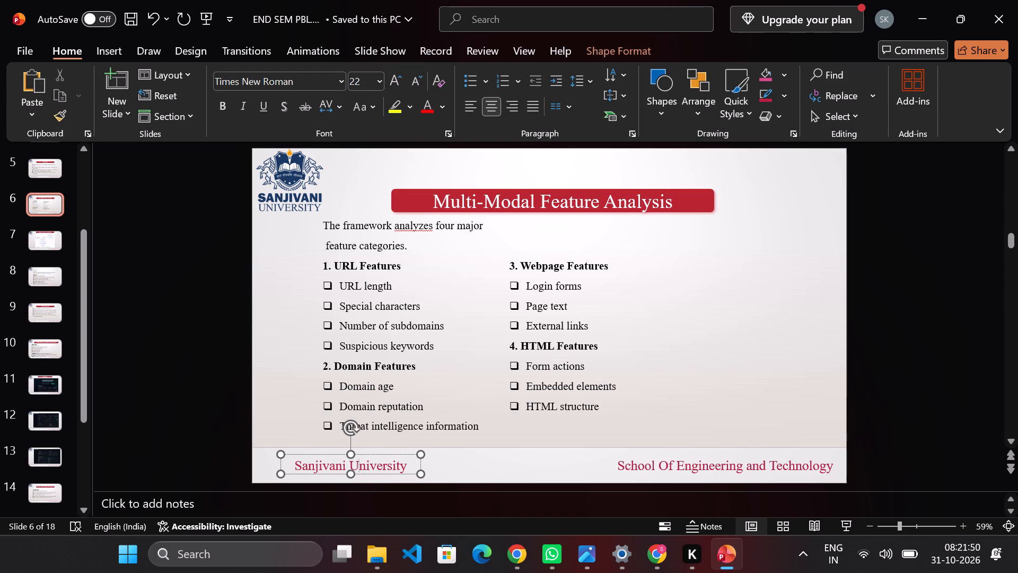
pyautogui.hotkey('ctrl', 'a')
pyautogui.press('6')
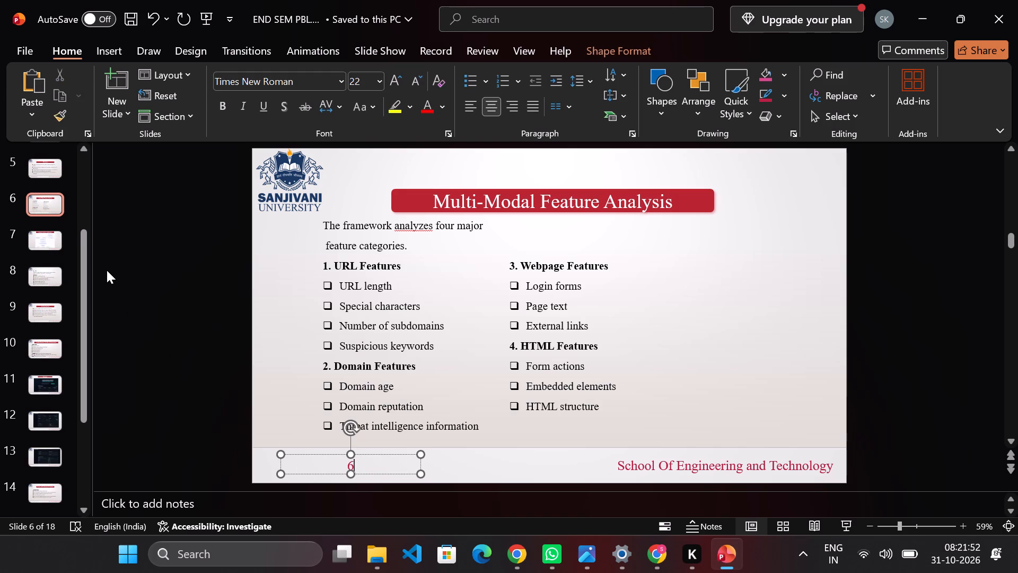
# Replace the "Sanjivani University" footer text on the Objectives slide with the number 5.
pyautogui.scroll(2, 39, 259)
pyautogui.click(39, 276)
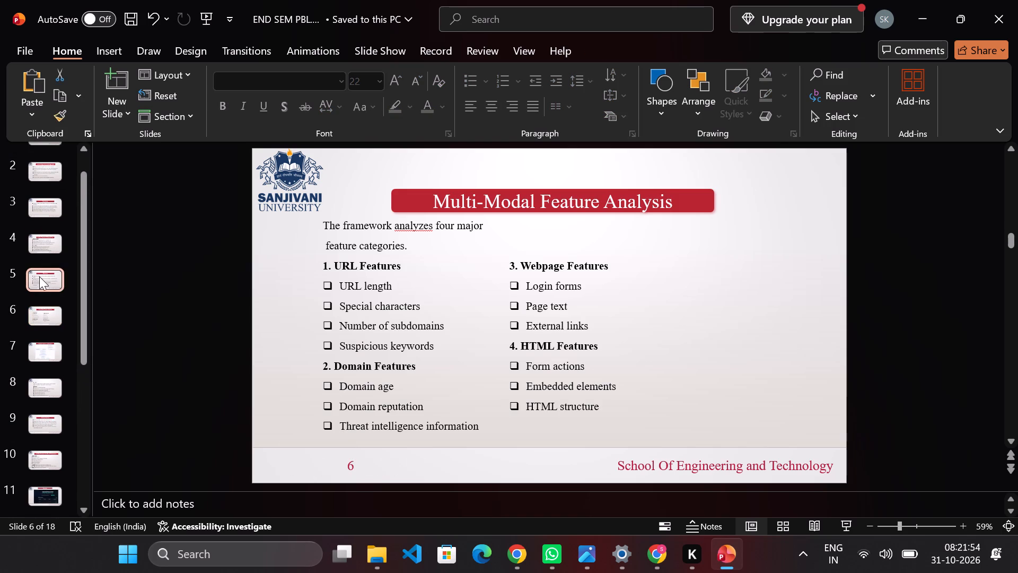
pyautogui.click(345, 474)
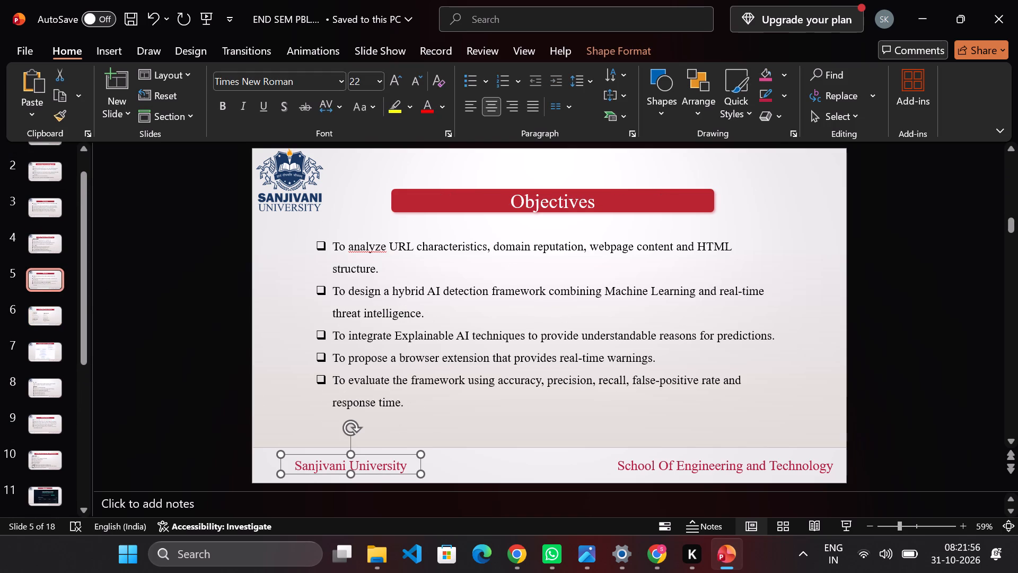
pyautogui.hotkey('ctrl', 'a')
pyautogui.click(347, 463)
pyautogui.hotkey('ctrl', 'a')
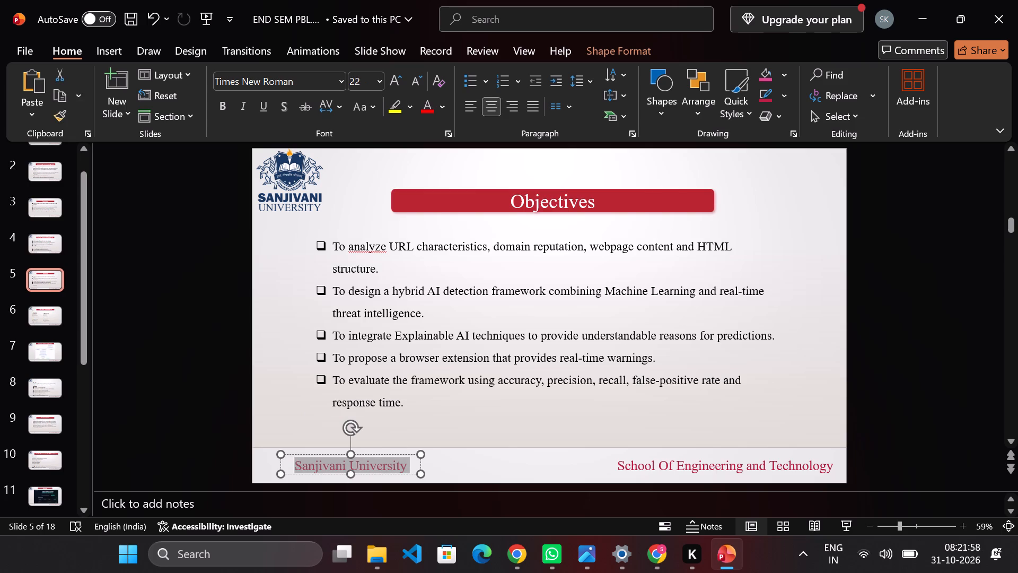
pyautogui.press('5')
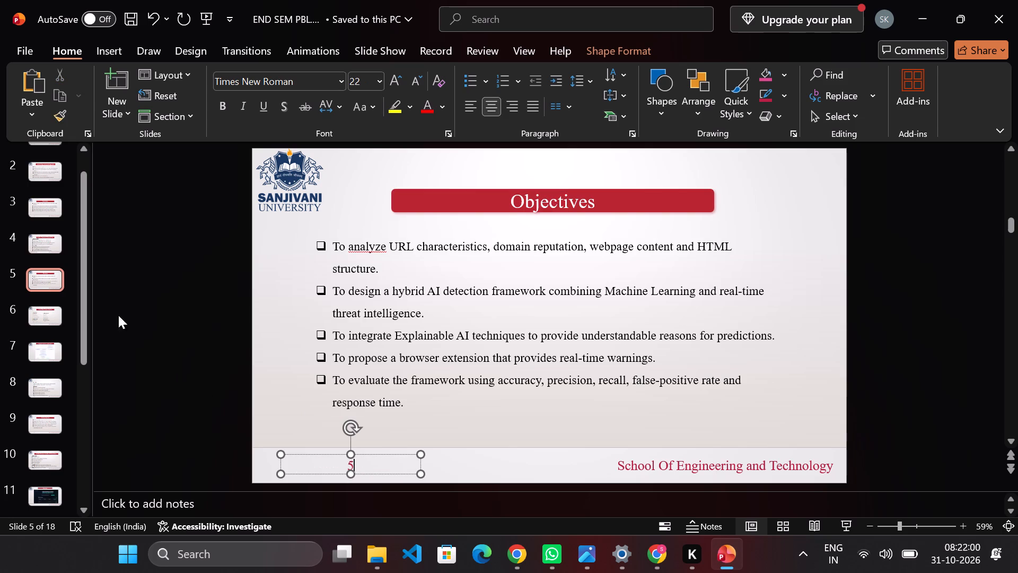
# Replace the "Sanjivani University" footer text on the Problem Statement & Research Gap slide with the number 4.
pyautogui.click(56, 243)
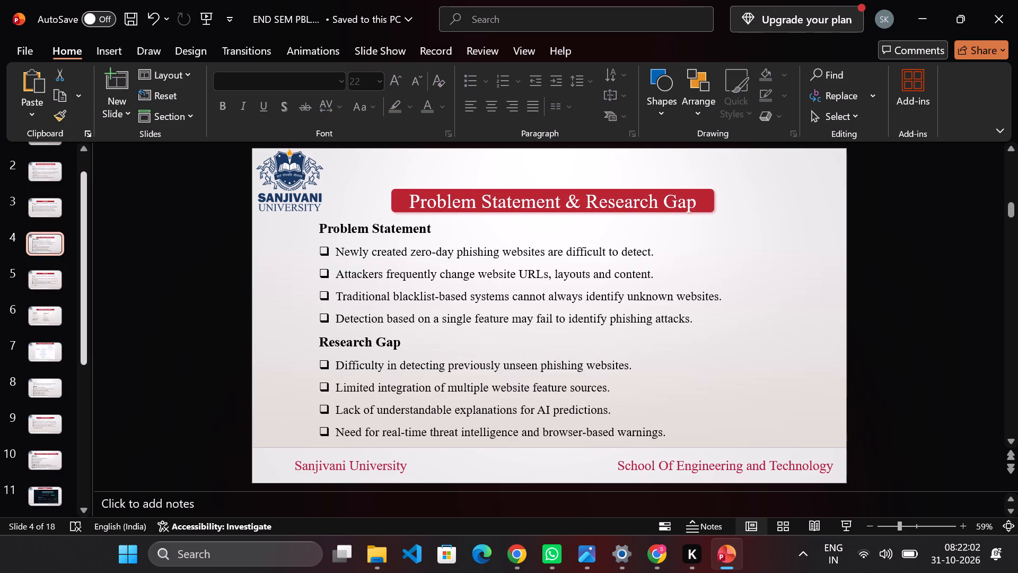
pyautogui.click(367, 468)
pyautogui.hotkey('ctrl', 'a')
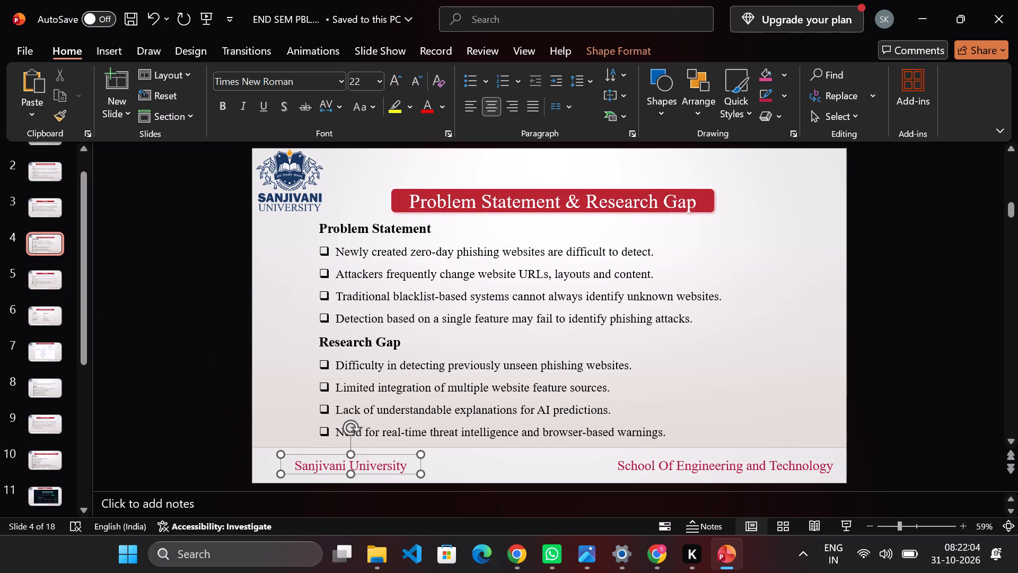
pyautogui.press('4')
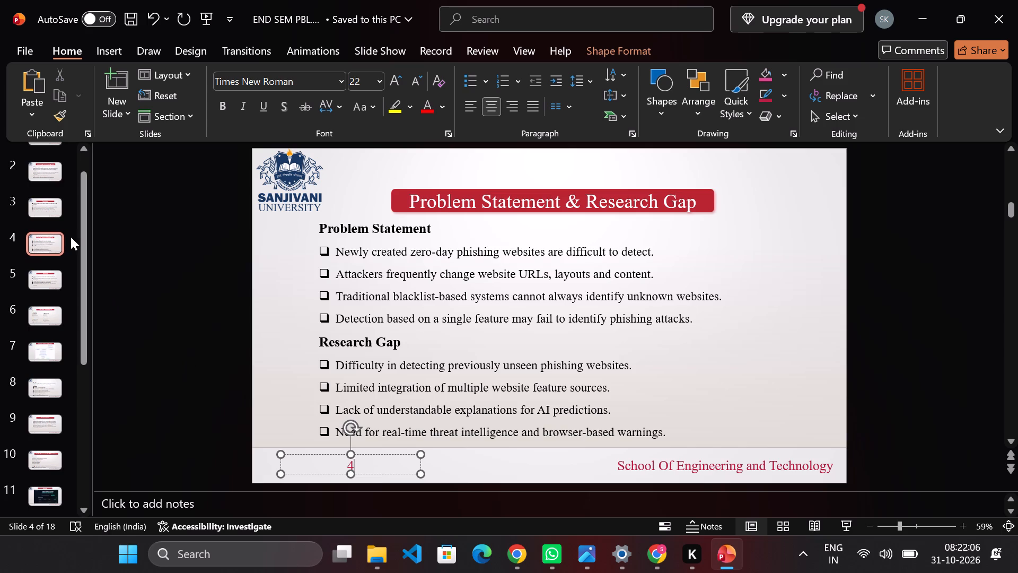
# Check the footer numbers on slides 3 and 2, and go through the slides in order from the title slide to slide 13.
pyautogui.click(42, 209)
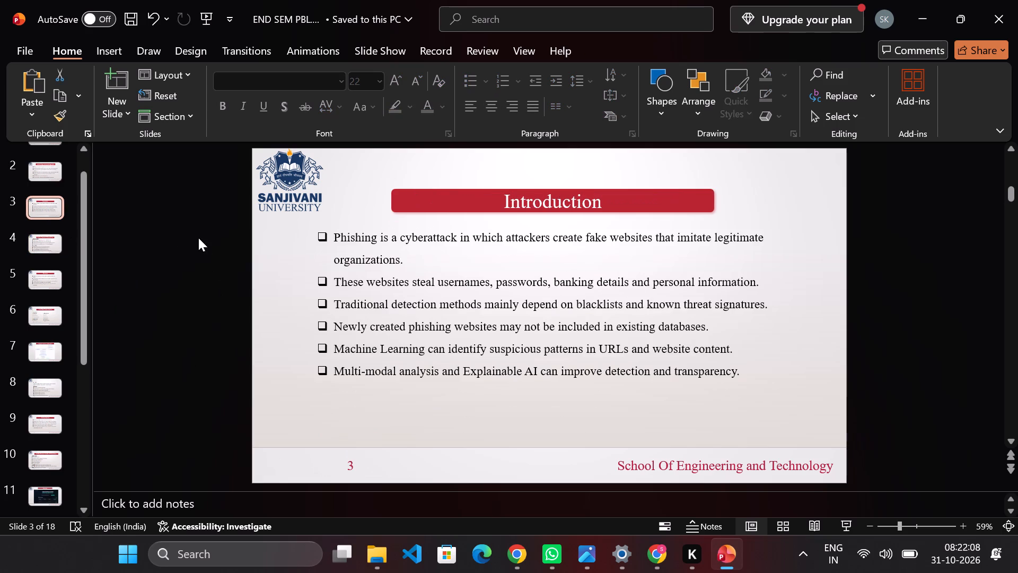
pyautogui.click(58, 171)
pyautogui.scroll(2, 58, 171)
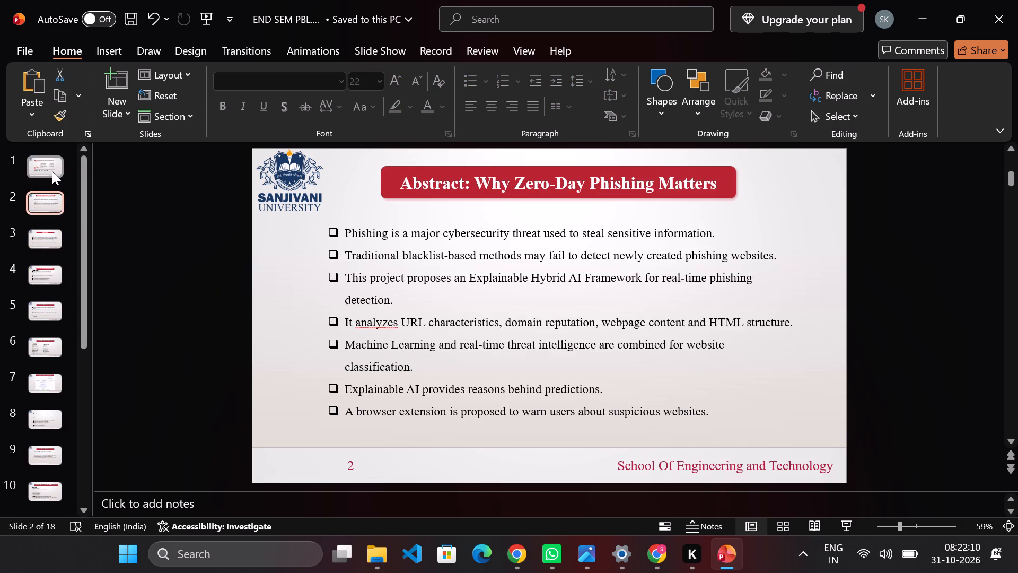
pyautogui.click(46, 171)
pyautogui.press('Down')
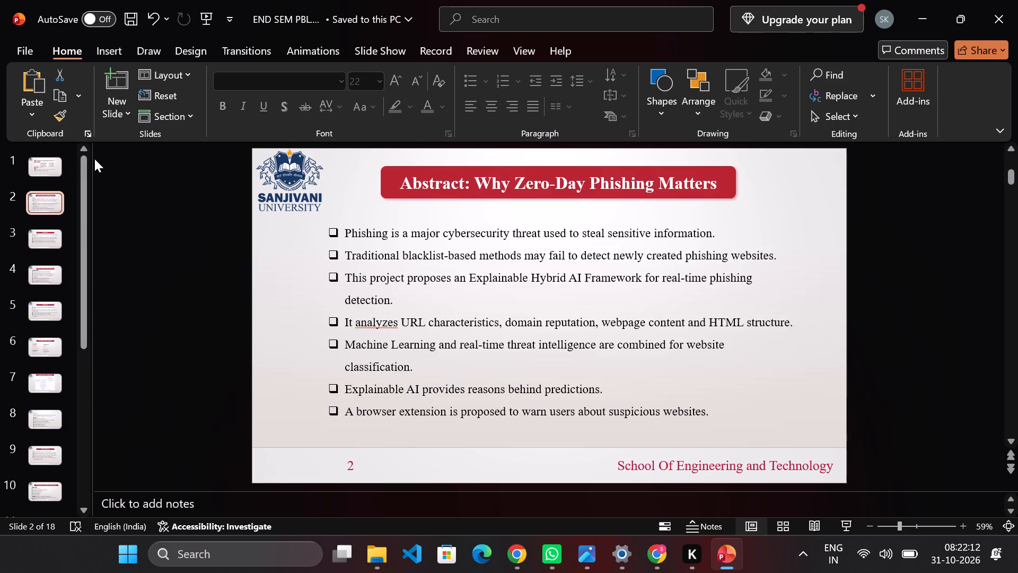
pyautogui.press('Down')
pyautogui.press('Down')
pyautogui.press('Down')
pyautogui.press('Down')
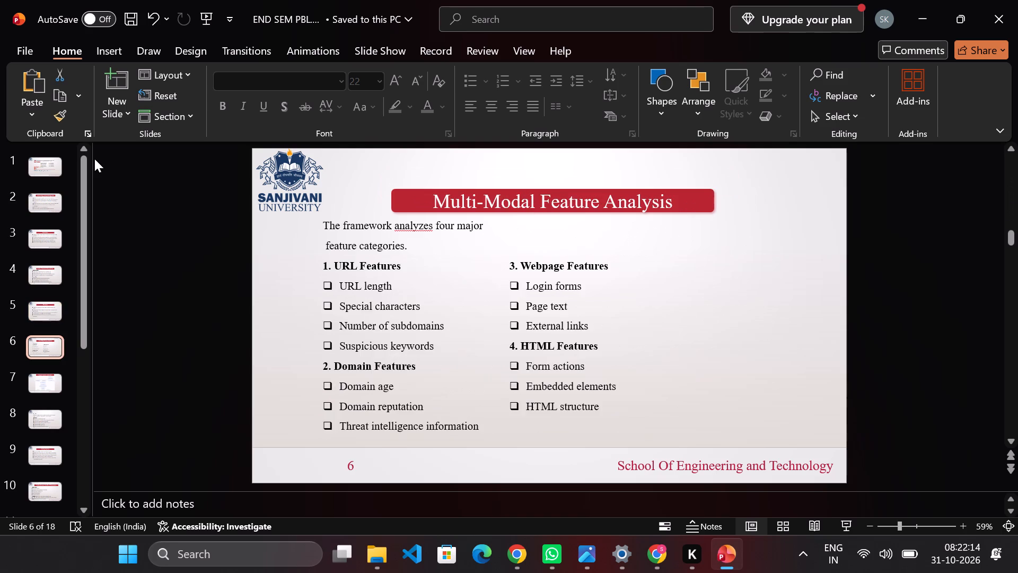
pyautogui.press('Down')
pyautogui.press('Down')
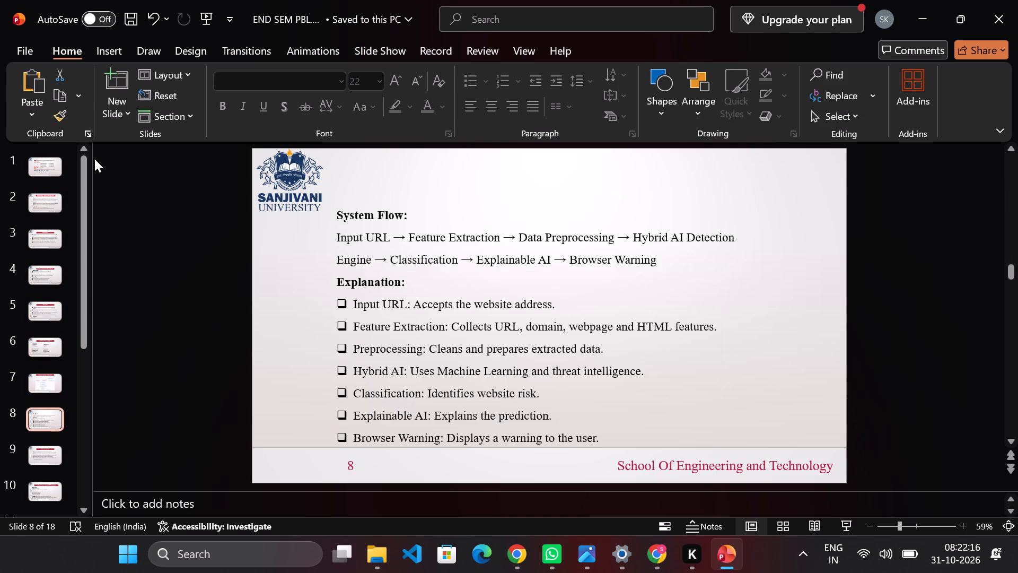
pyautogui.press('Down')
pyautogui.press('Down')
pyautogui.press('Down')
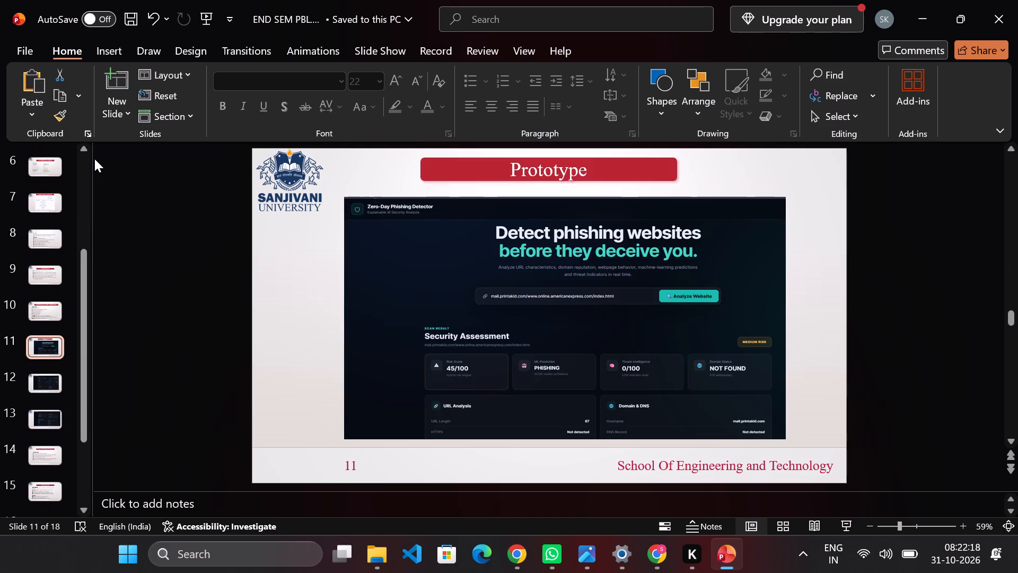
pyautogui.press('Down')
pyautogui.press('Down')
pyautogui.press('Up')
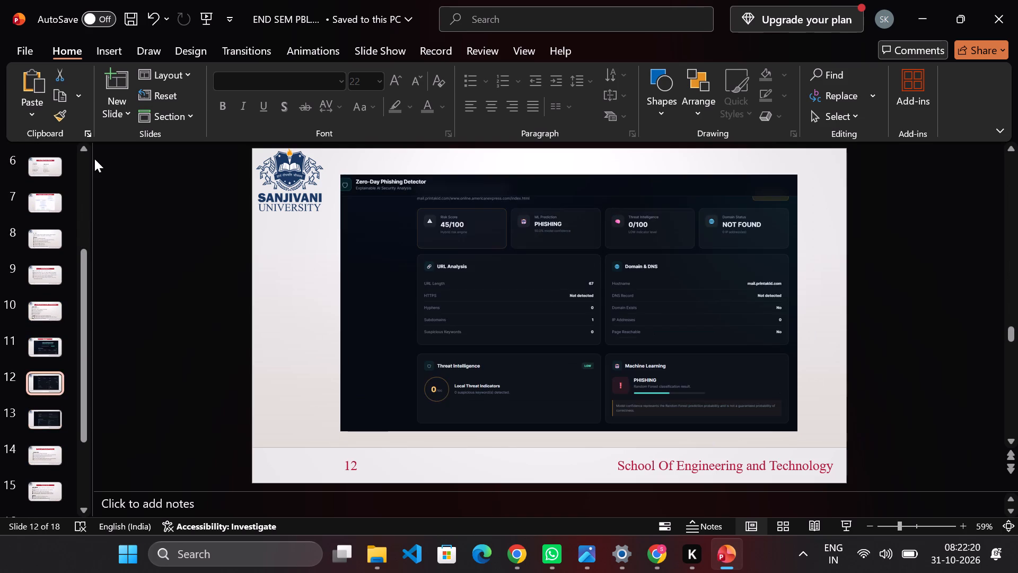
pyautogui.press('Up')
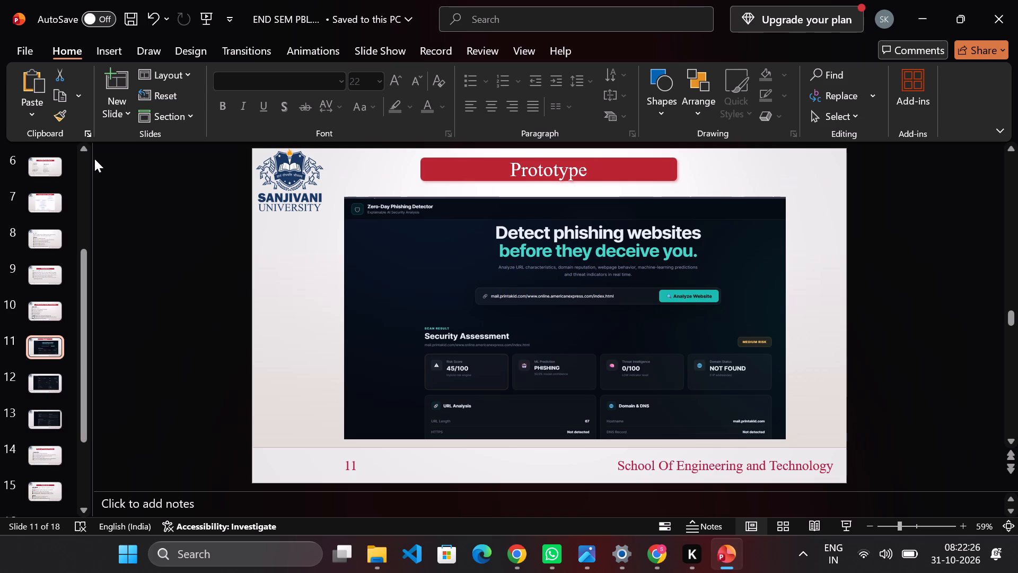
# Review slides 12 to 18 in order, checking the footer numbers and content, and recheck the Future Scope & Conclusion and References slides.
pyautogui.press('Down')
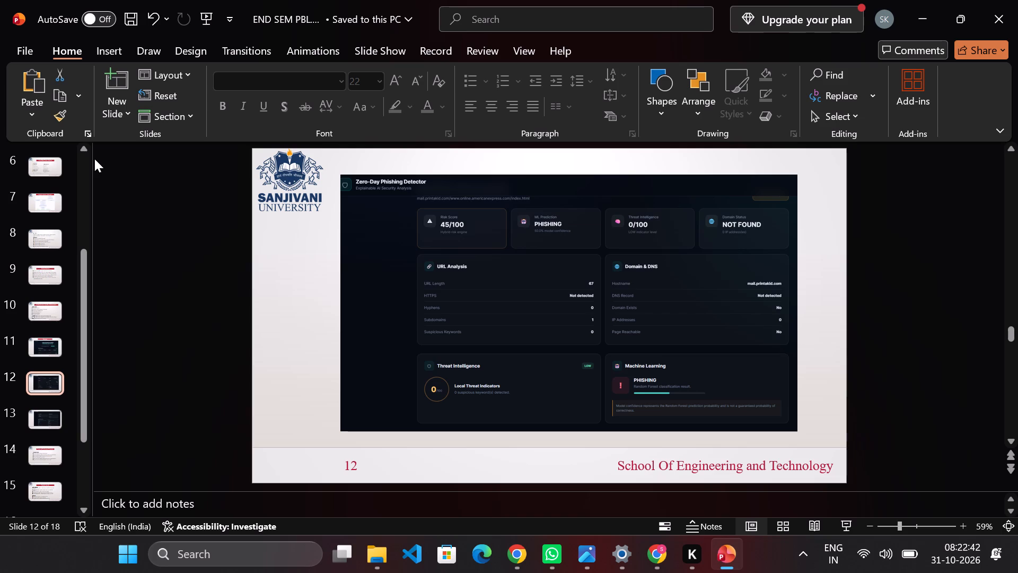
pyautogui.press('Down')
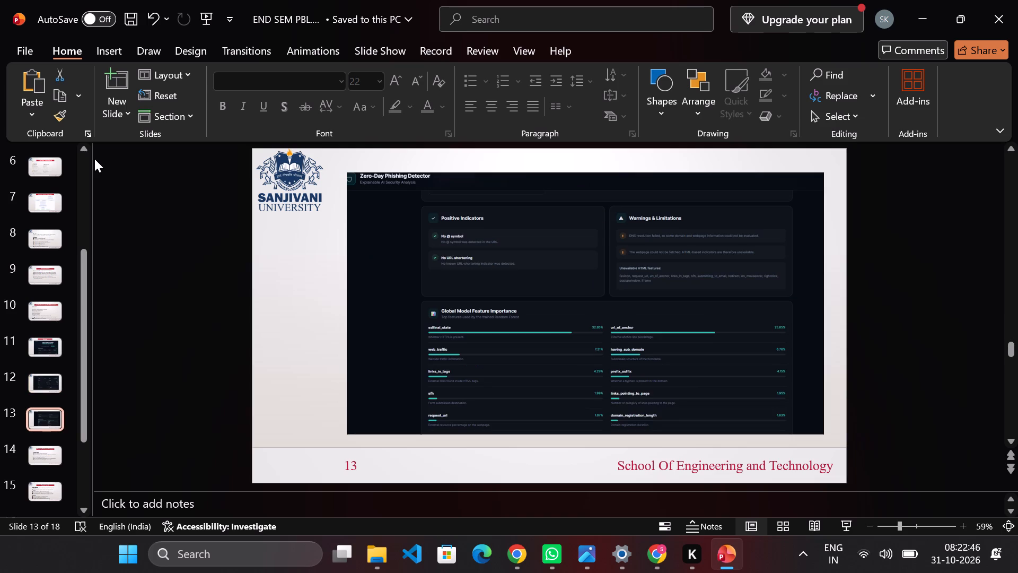
pyautogui.press('Down')
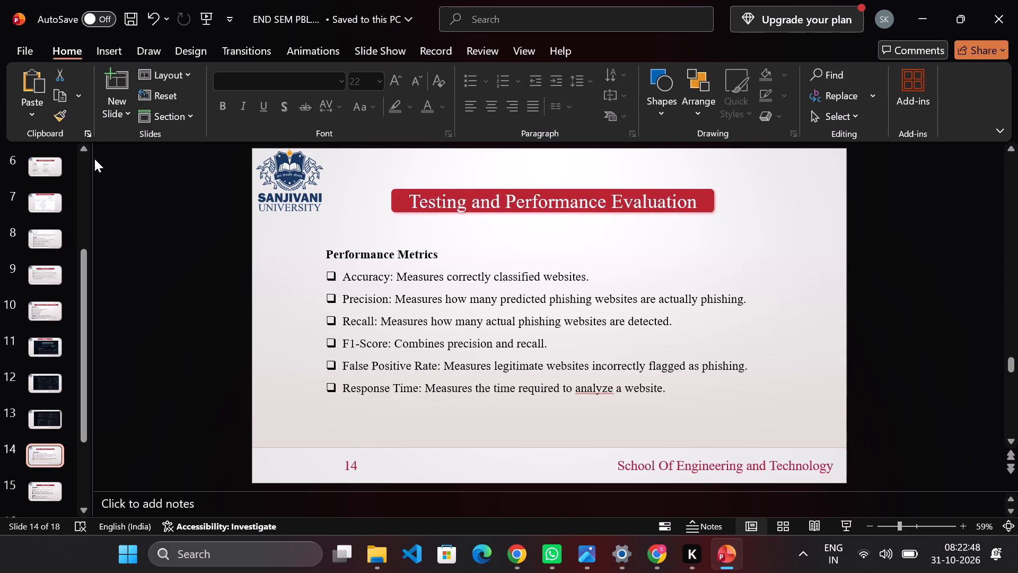
pyautogui.press('Down')
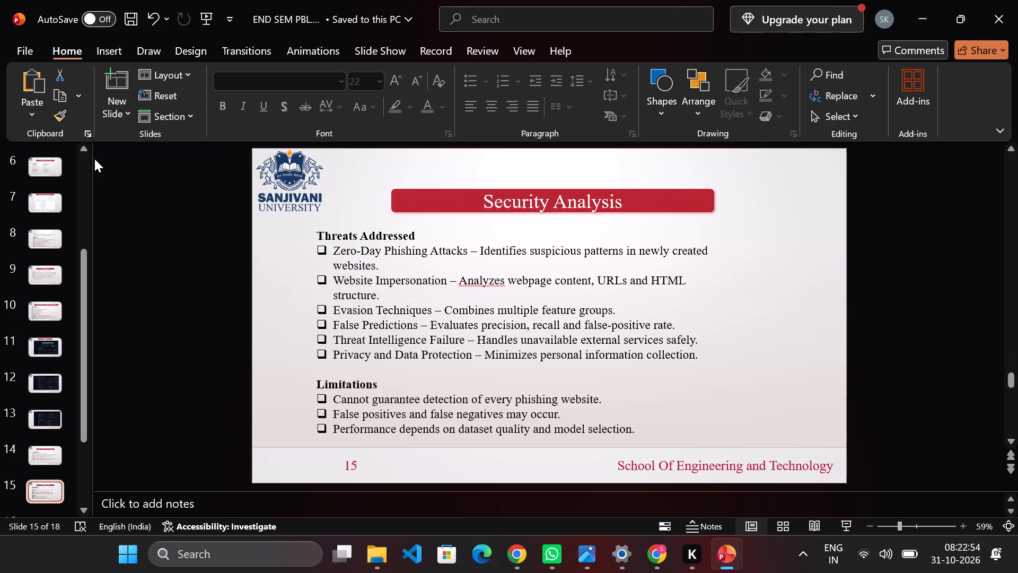
pyautogui.press('Down')
pyautogui.press('Down')
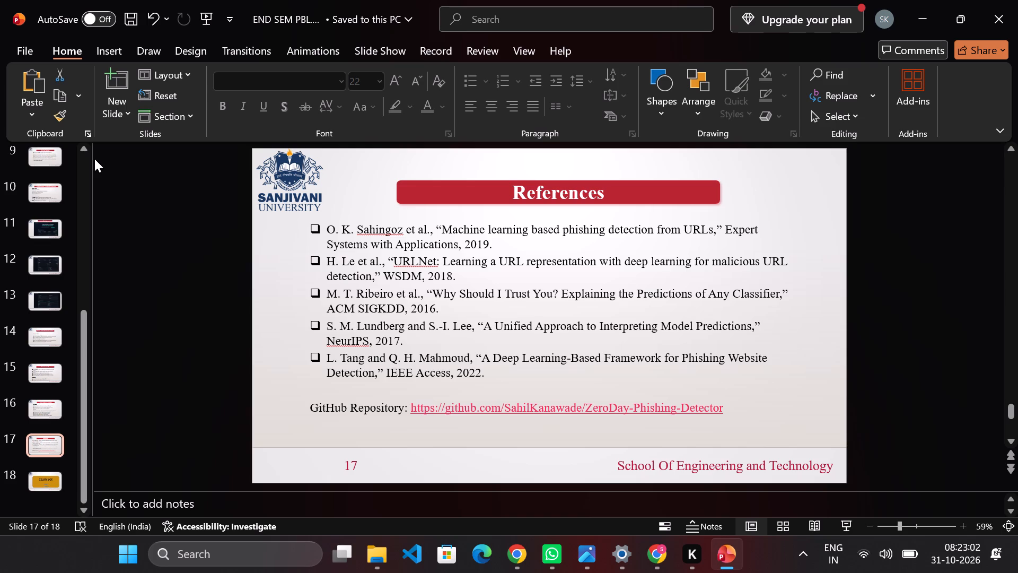
pyautogui.press('Down')
pyautogui.press('Up')
pyautogui.press('Up')
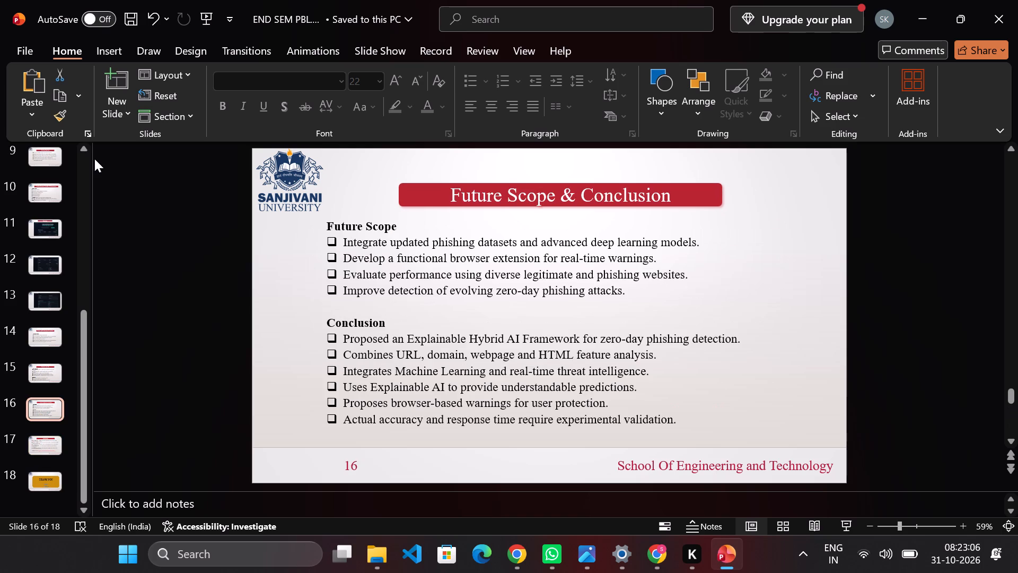
pyautogui.press('Down')
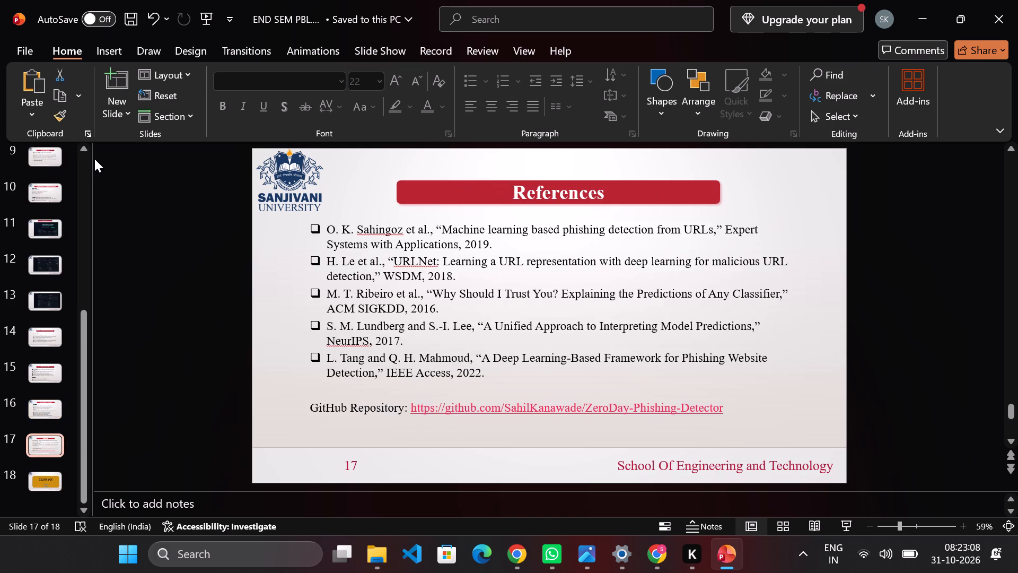
pyautogui.press('Down')
# Go back through the deck from the closing slide to the title slide, rechecking the Abstract slide.
pyautogui.press('Up')
pyautogui.press('Up')
pyautogui.press('Up')
pyautogui.press('Up')
pyautogui.press('Up')
pyautogui.press('Up')
pyautogui.press('Up')
pyautogui.press('Up')
pyautogui.press('Up')
pyautogui.press('Up')
pyautogui.press('Up')
pyautogui.press('Up')
pyautogui.press('Up')
pyautogui.press('Up')
pyautogui.press('Up')
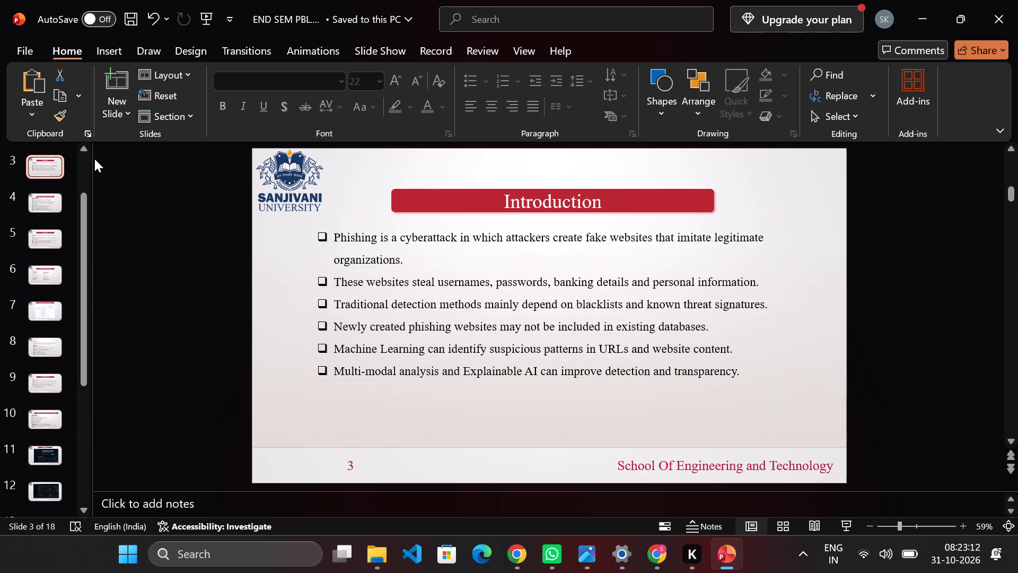
pyautogui.press('Up')
pyautogui.press('Up')
pyautogui.press('Down')
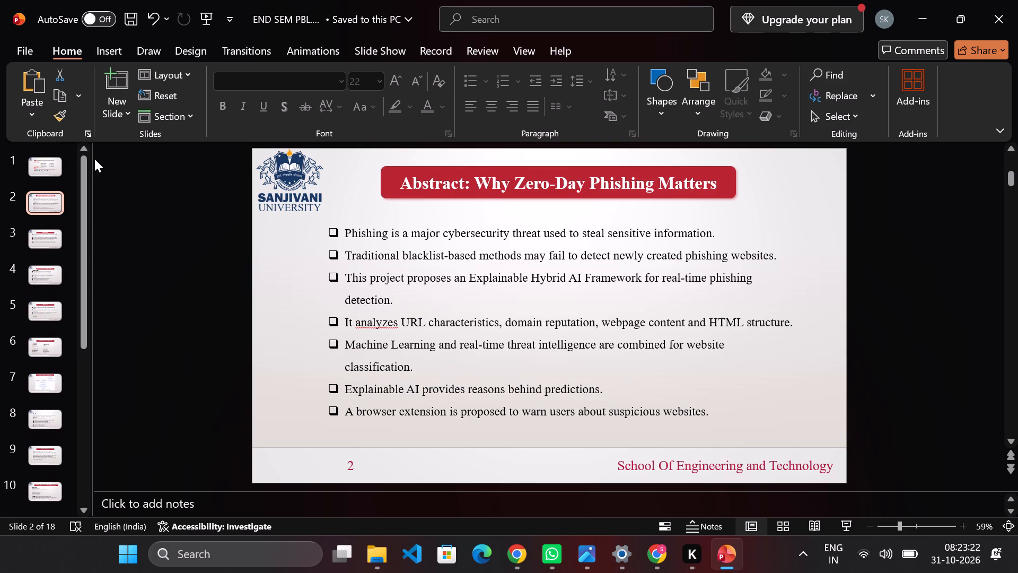
pyautogui.press('Up')
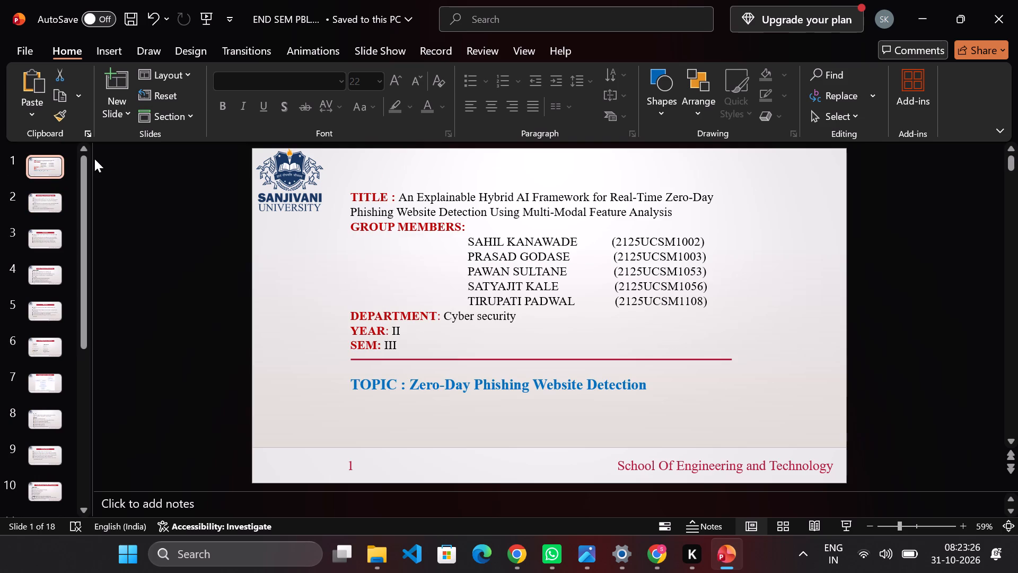
# Read through the slides from the title slide to Testing and Performance Evaluation on slide 14, checking content and numbering.
pyautogui.press('Down')
pyautogui.press('Down')
pyautogui.press('Down')
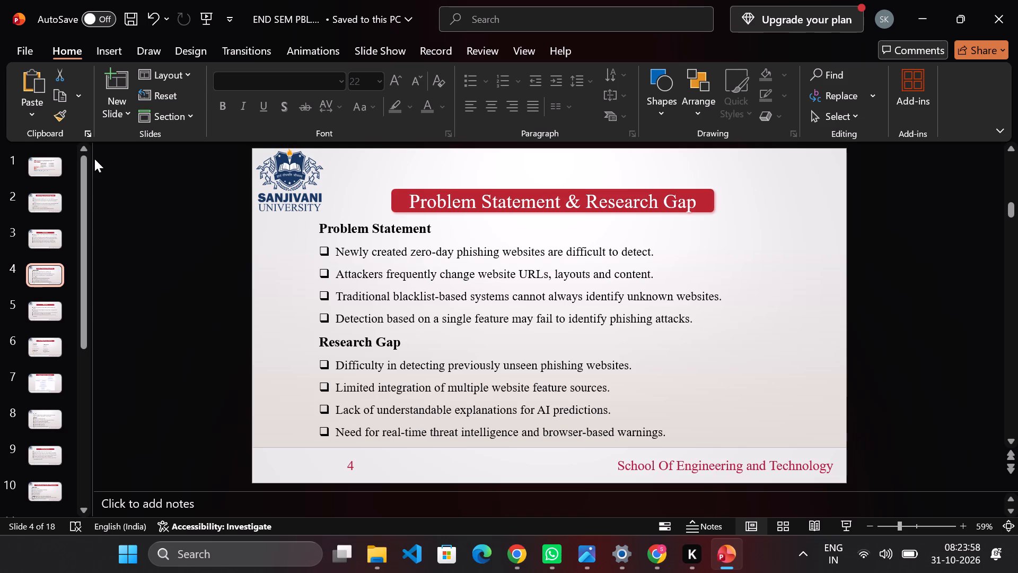
pyautogui.press('Up')
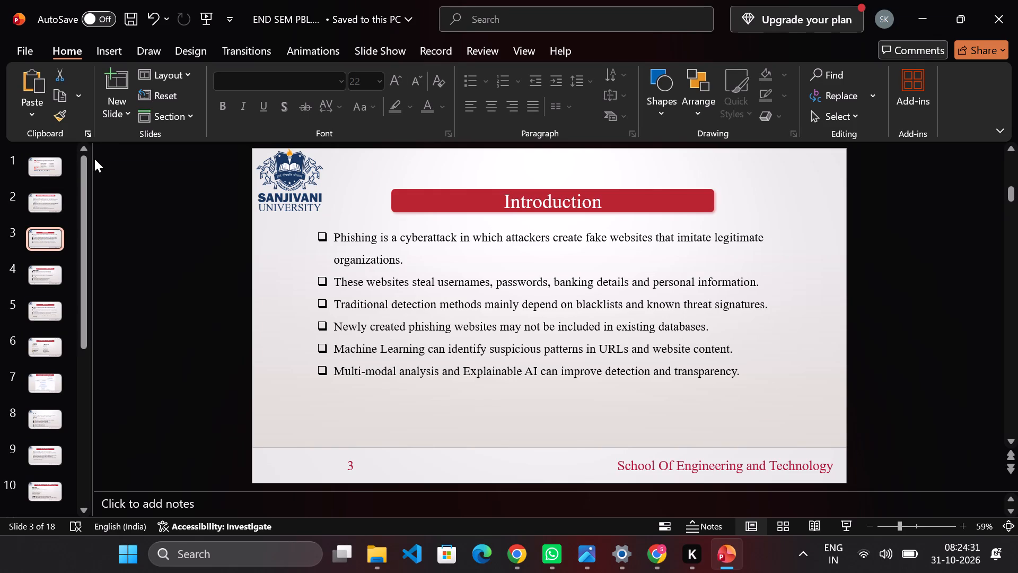
pyautogui.press('Down')
pyautogui.press('Down')
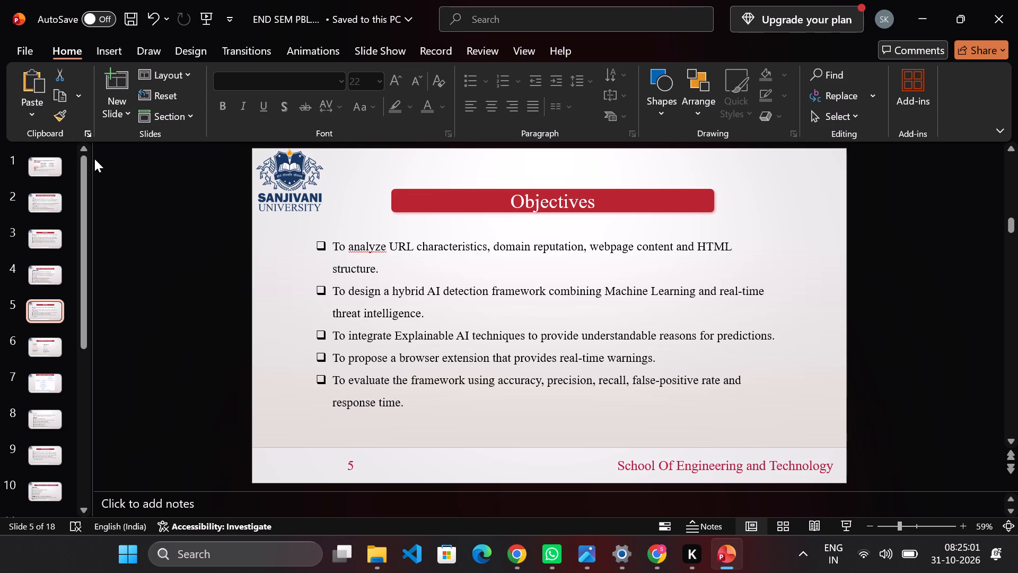
pyautogui.press('Down')
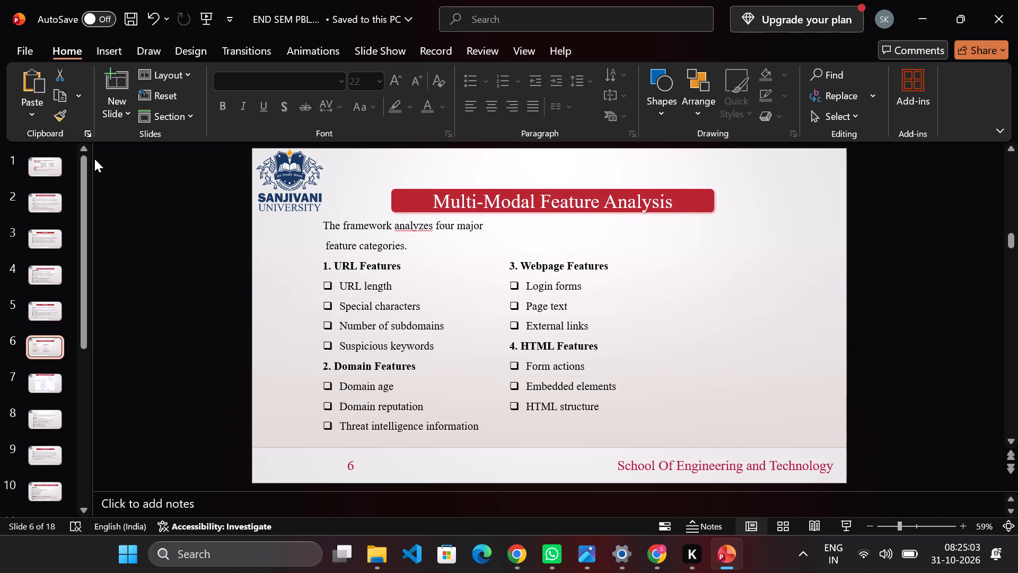
pyautogui.press('Down')
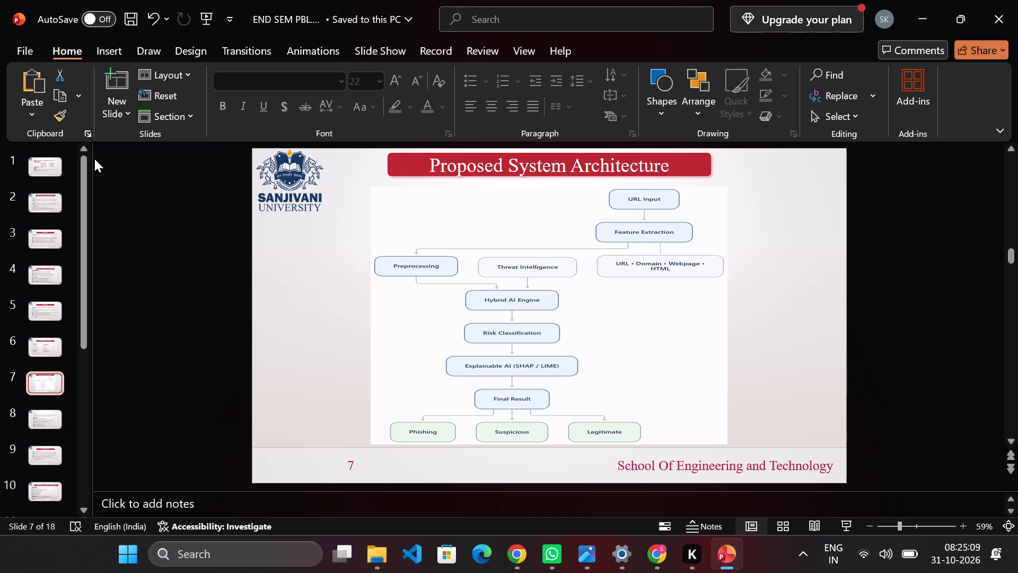
pyautogui.press('Down')
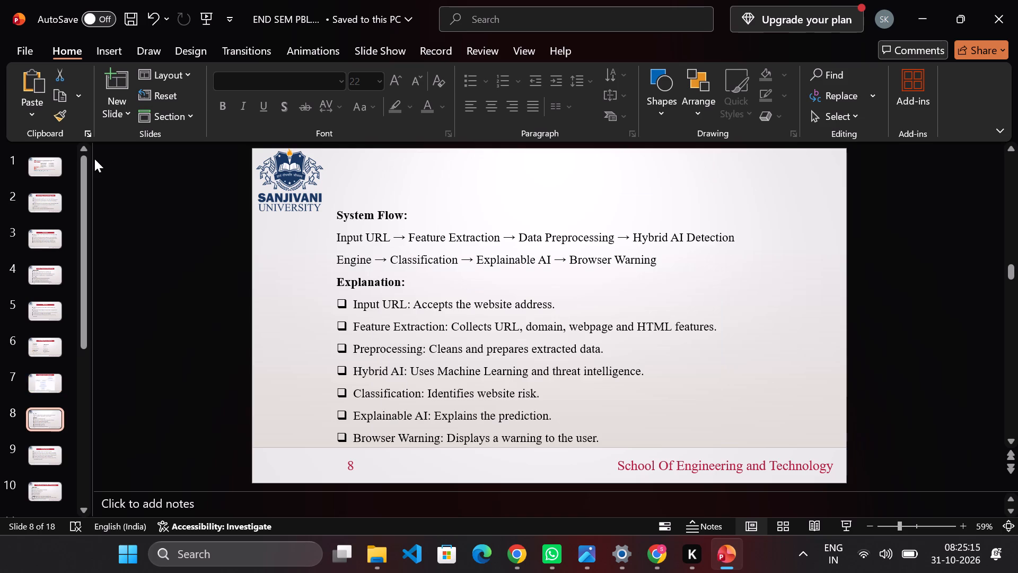
pyautogui.press('Down')
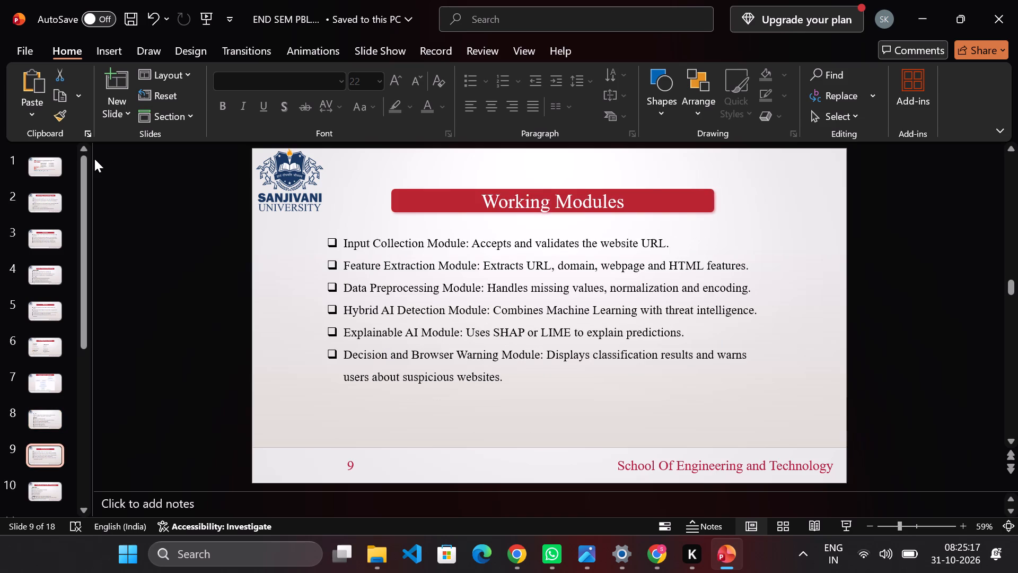
pyautogui.press('Down')
pyautogui.press('Down')
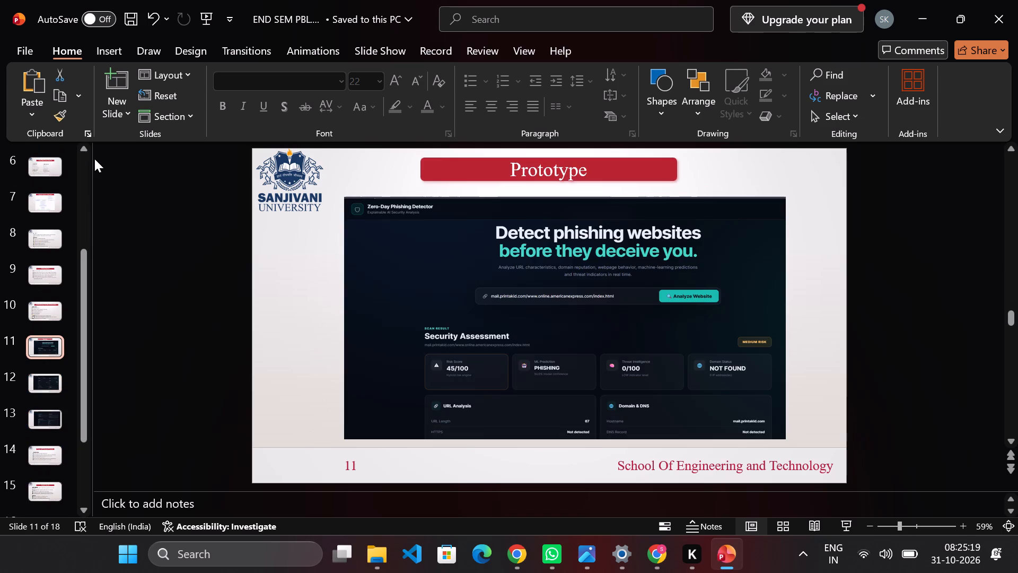
pyautogui.press('Down')
pyautogui.press('Down')
pyautogui.press('Down')
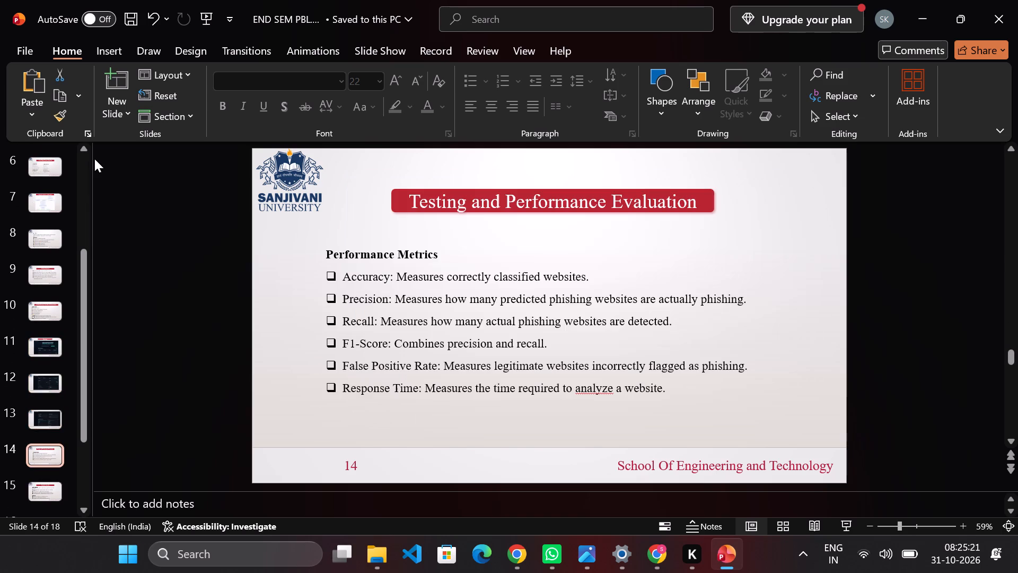
# Review the slides backwards from slide 14 to the Objectives slide, rechecking the Proposed System Architecture slide.
pyautogui.press('Up')
pyautogui.press('Up')
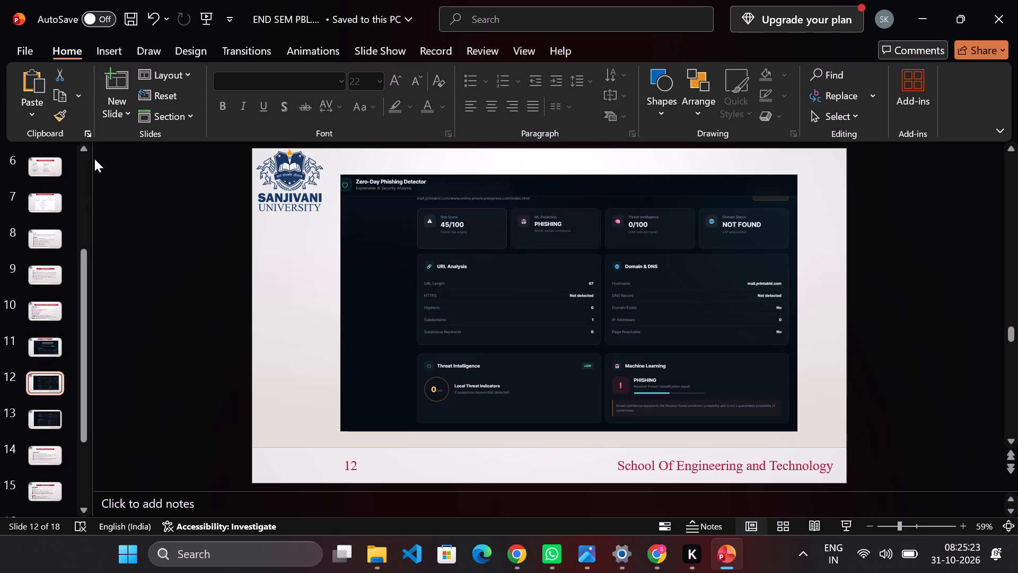
pyautogui.press('Up')
pyautogui.press('Up')
pyautogui.press('Up')
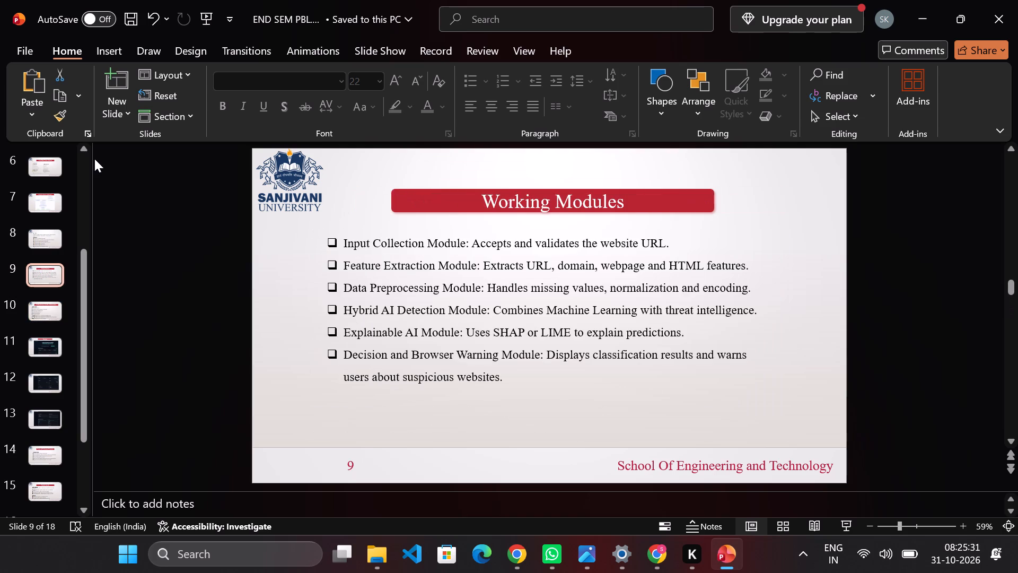
pyautogui.press('Up')
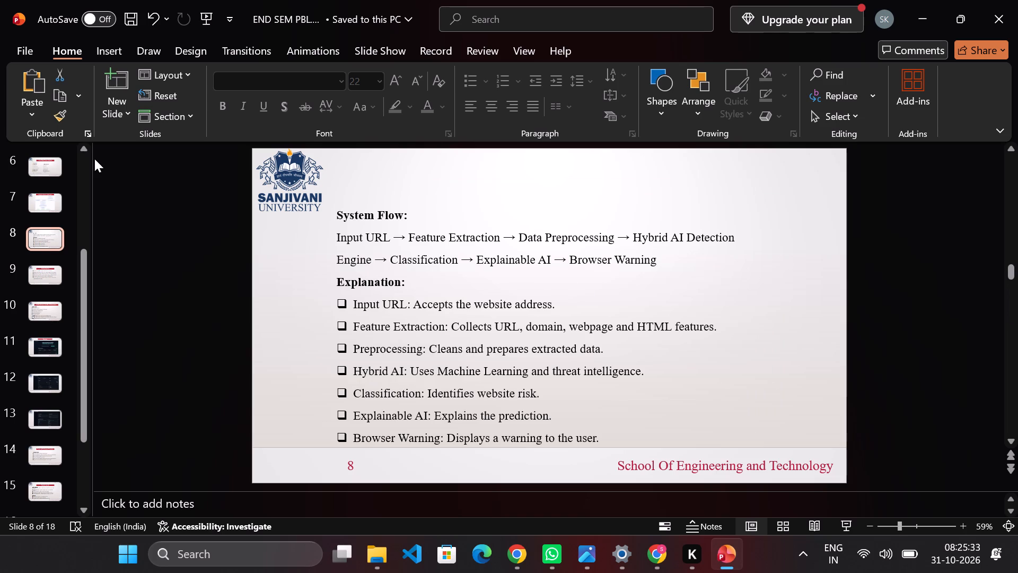
pyautogui.press('Up')
pyautogui.press('Up')
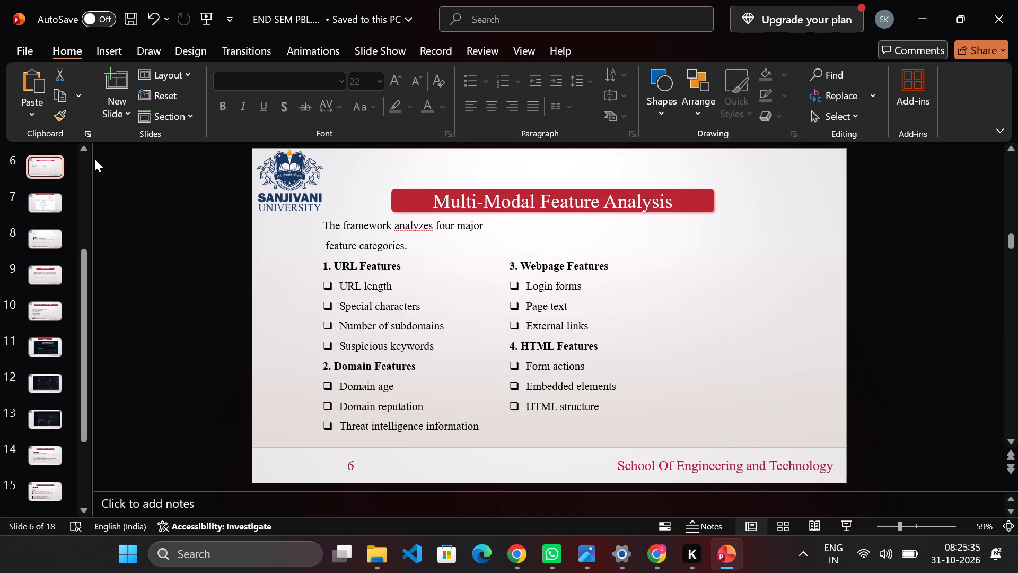
pyautogui.press('Down')
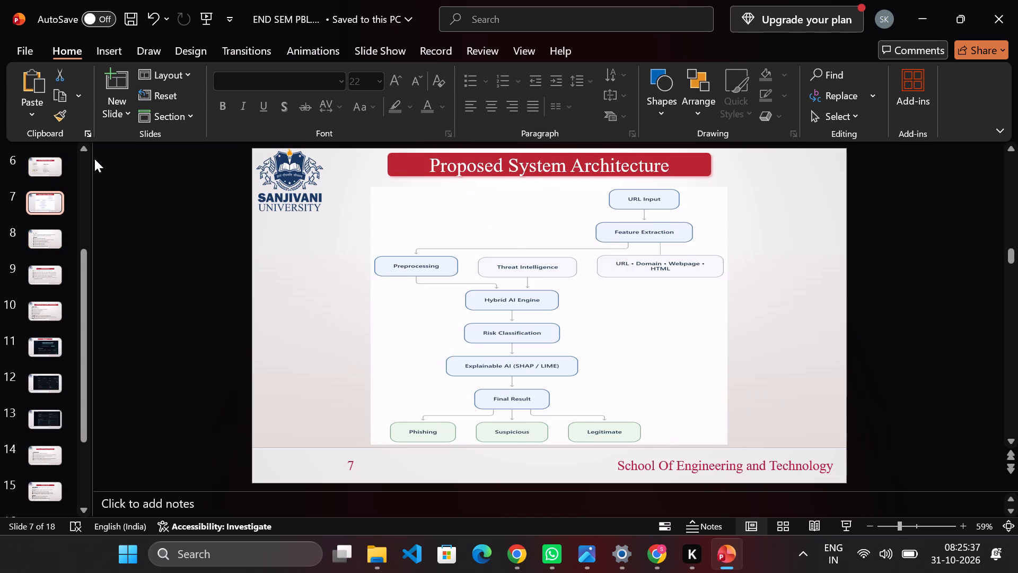
pyautogui.press('Up')
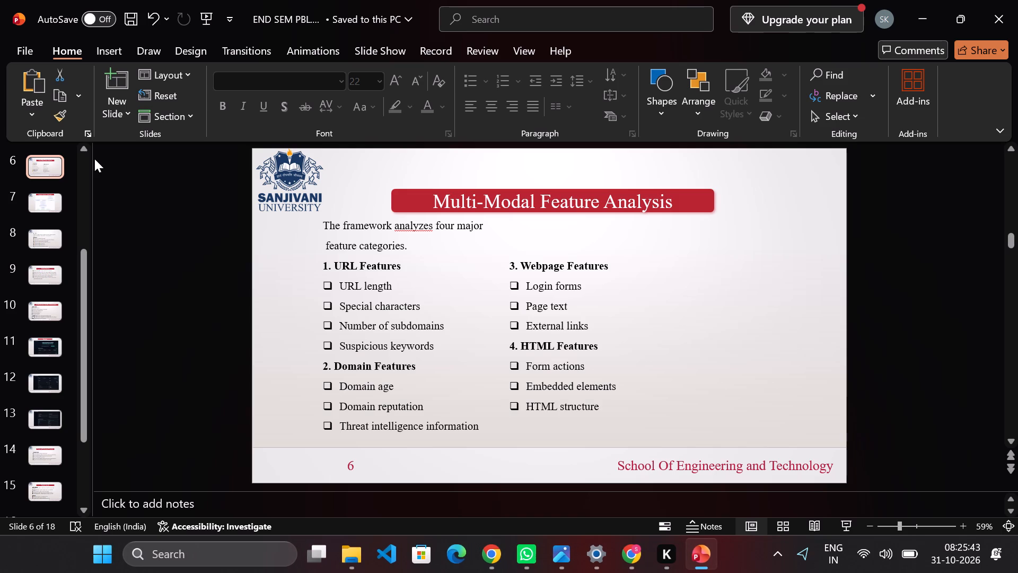
pyautogui.press('Up')
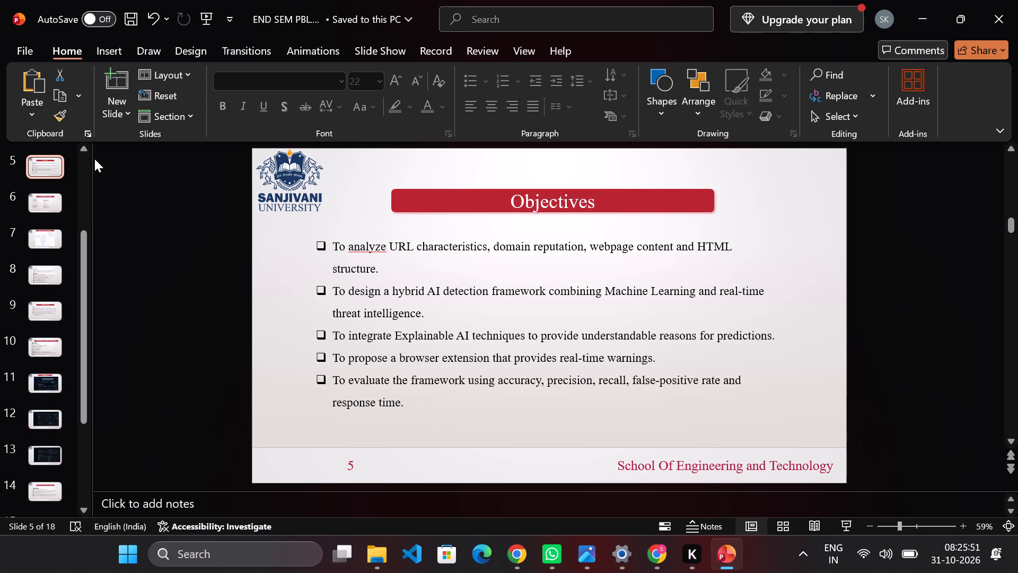
# Recheck slides 6 to 9, go back to the title slide, and look at the Introduction slide again.
pyautogui.press('Down')
pyautogui.press('Down')
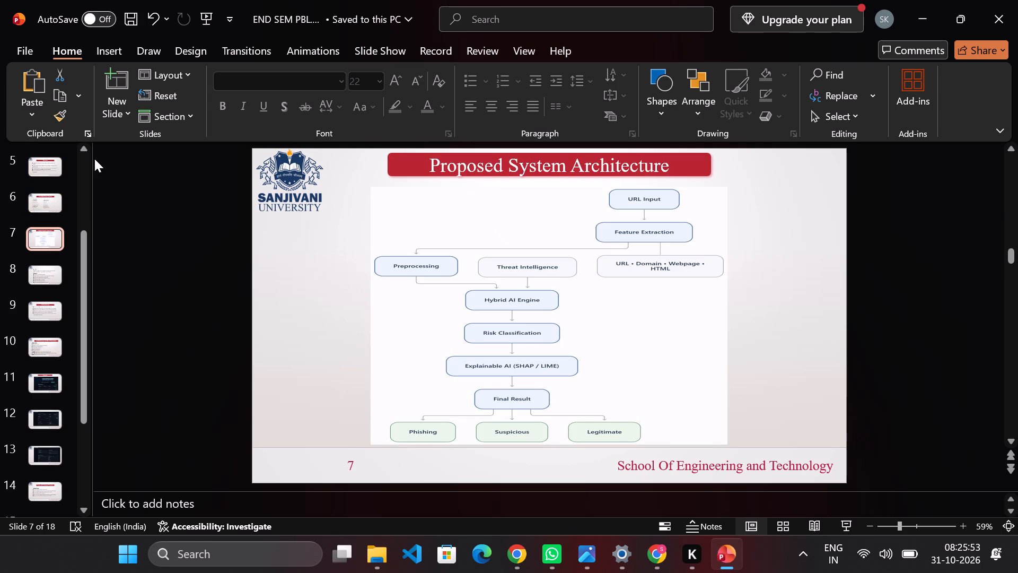
pyautogui.press('Down')
pyautogui.press('Down')
pyautogui.press('Up')
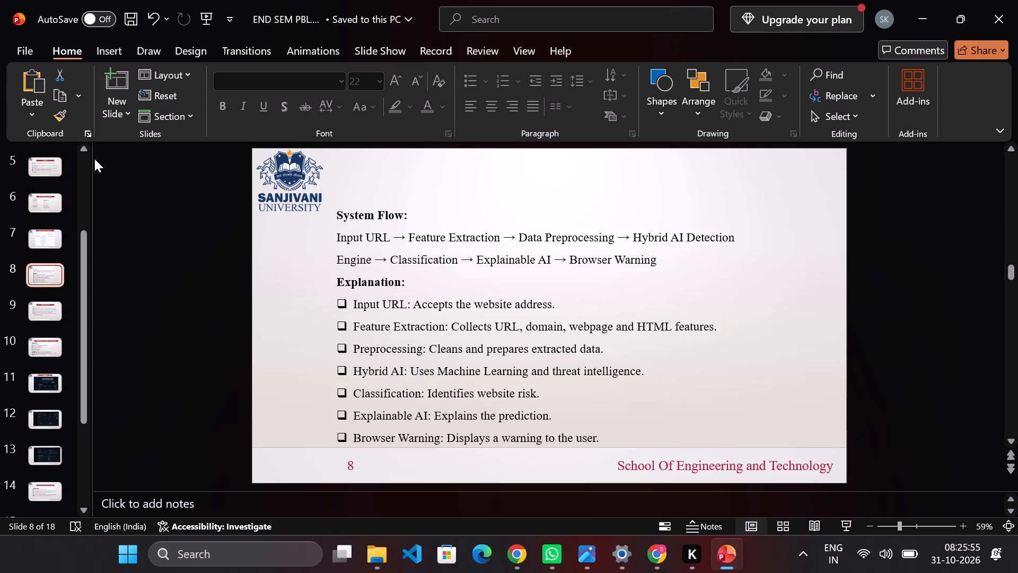
pyautogui.press('Up')
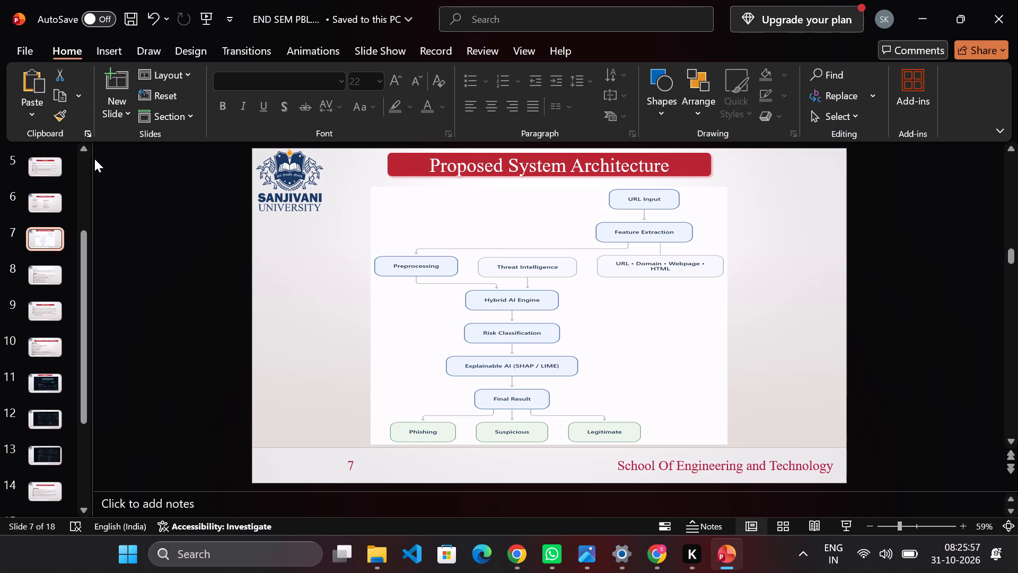
pyautogui.press('Up')
pyautogui.press('Up')
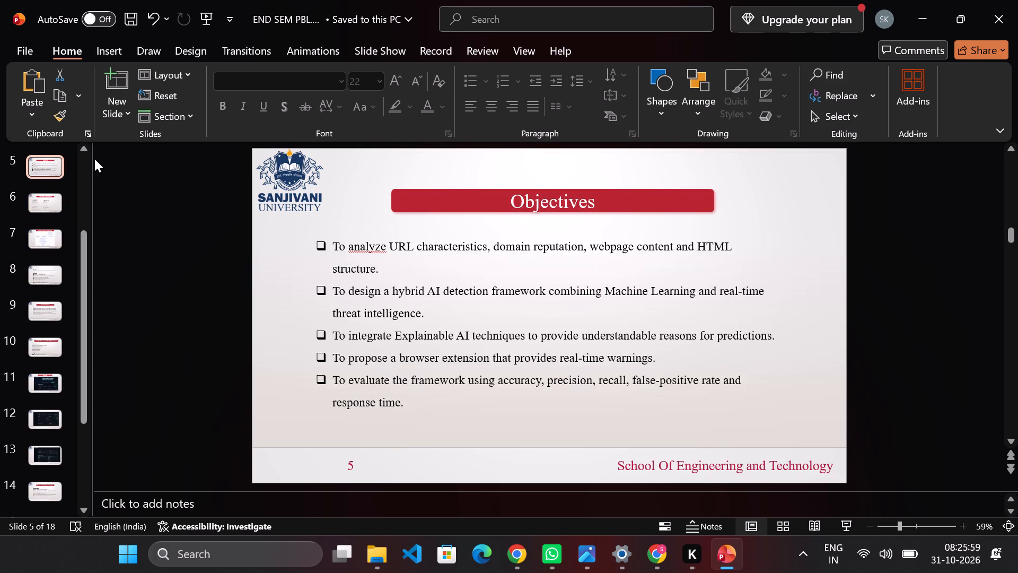
pyautogui.press('Up')
pyautogui.press('Up')
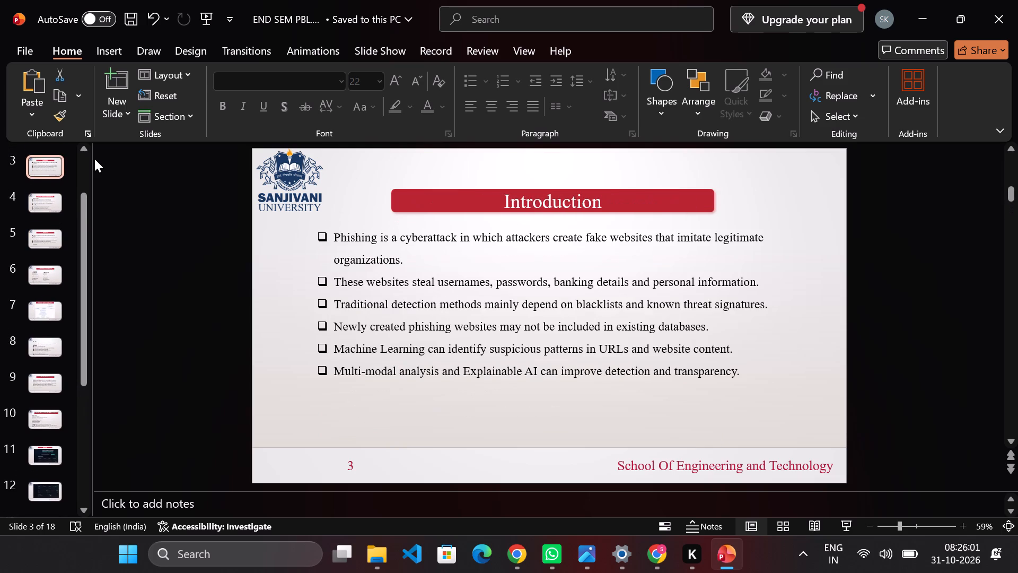
pyautogui.press('Up')
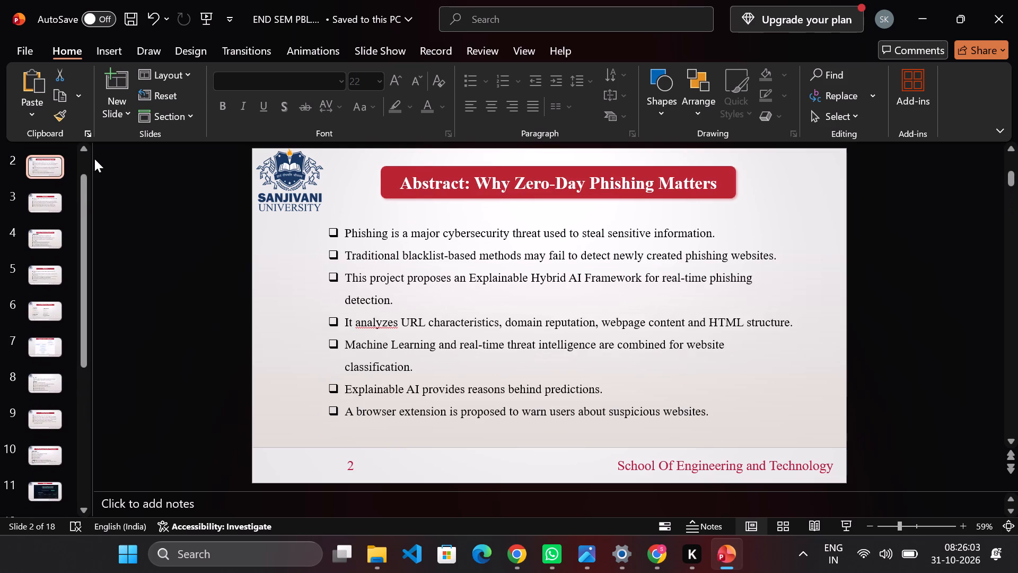
pyautogui.press('Up')
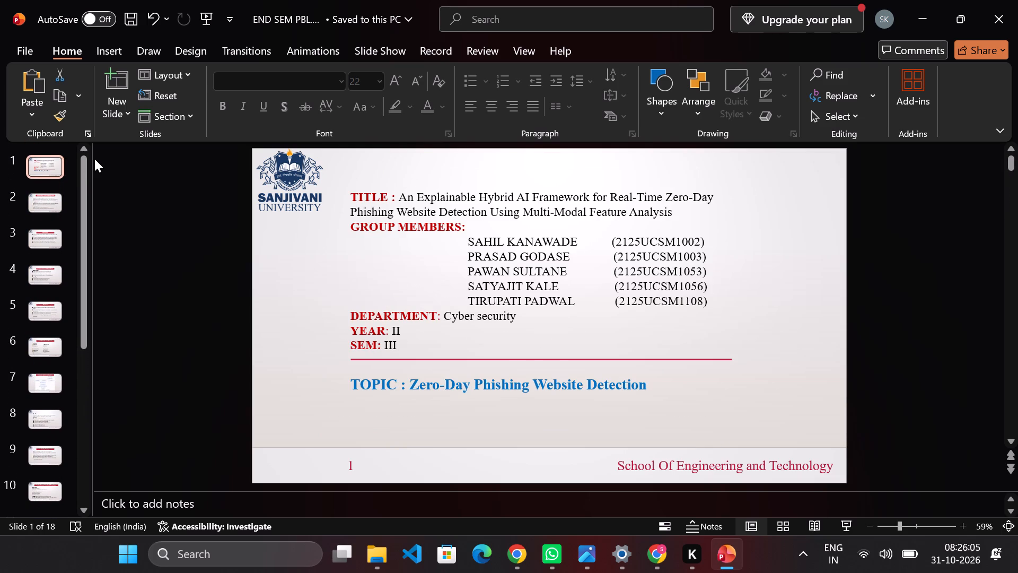
pyautogui.press('Down')
pyautogui.press('Down')
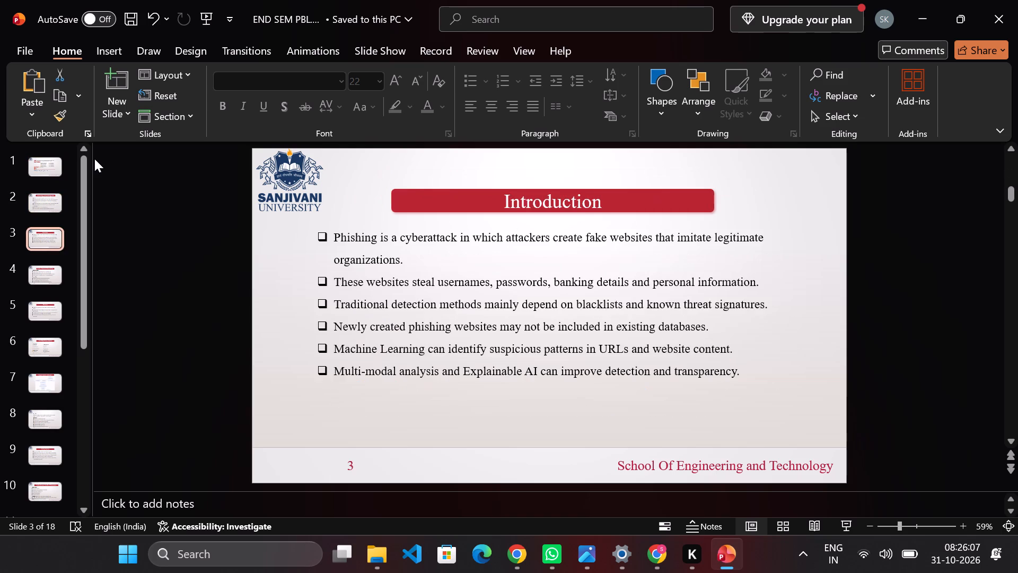
# Read through the slides from Introduction on slide 3 to the closing slide, checking content and footer numbering.
pyautogui.press('Down')
pyautogui.press('Down')
pyautogui.press('Down')
pyautogui.press('Down')
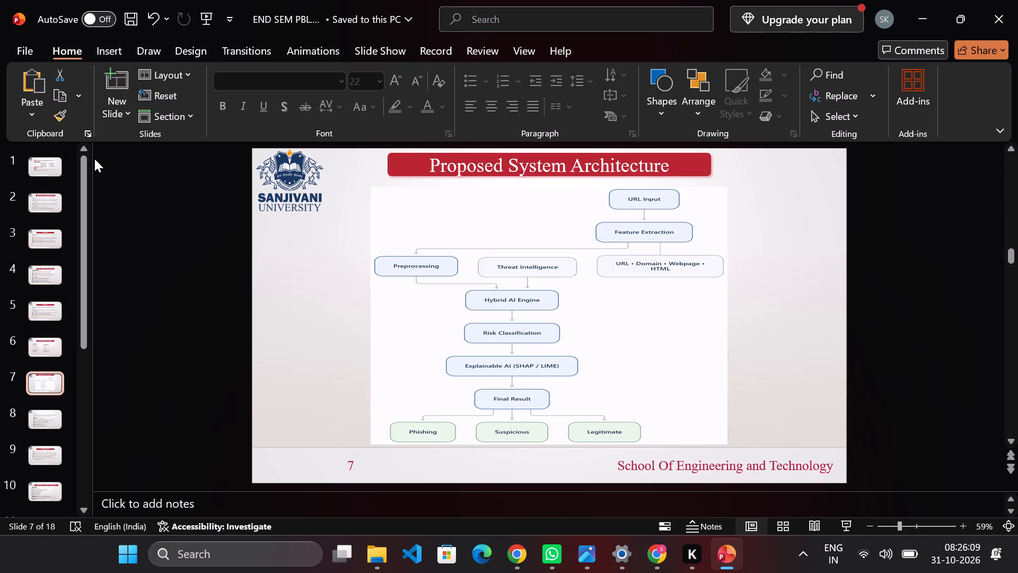
pyautogui.press('Down')
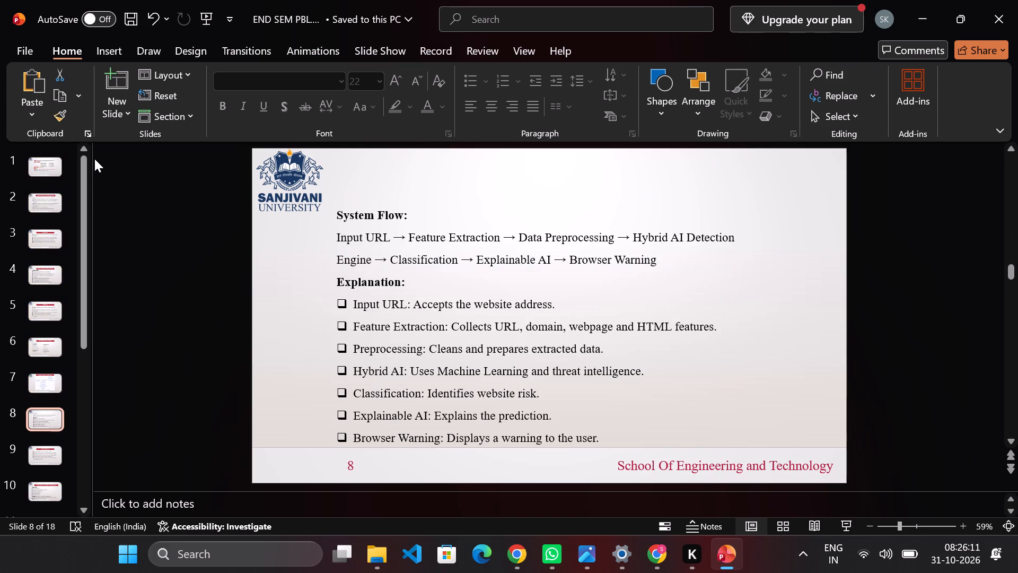
pyautogui.press('Down')
pyautogui.press('Up')
pyautogui.press('Down')
pyautogui.press('Down')
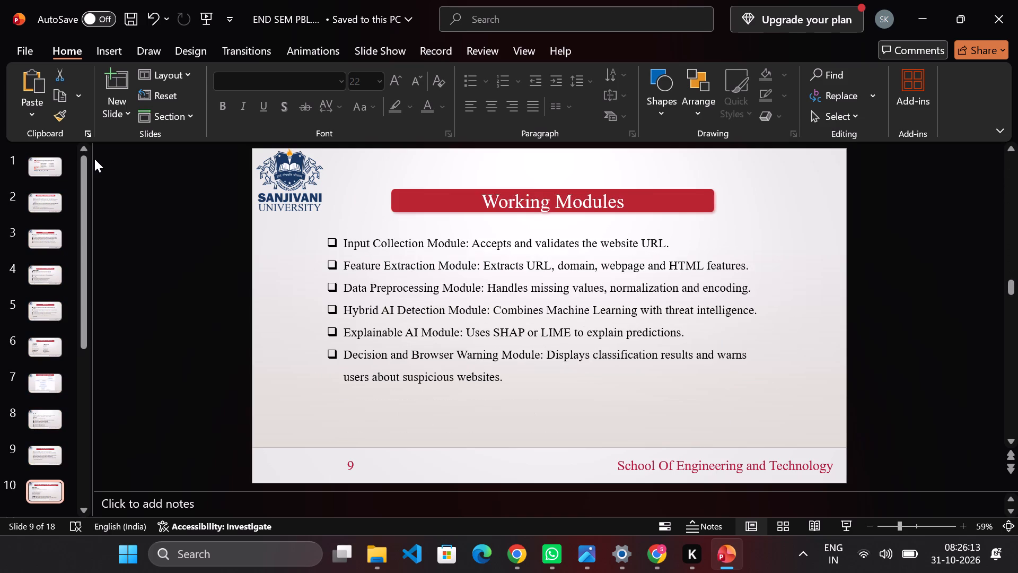
pyautogui.press('Down')
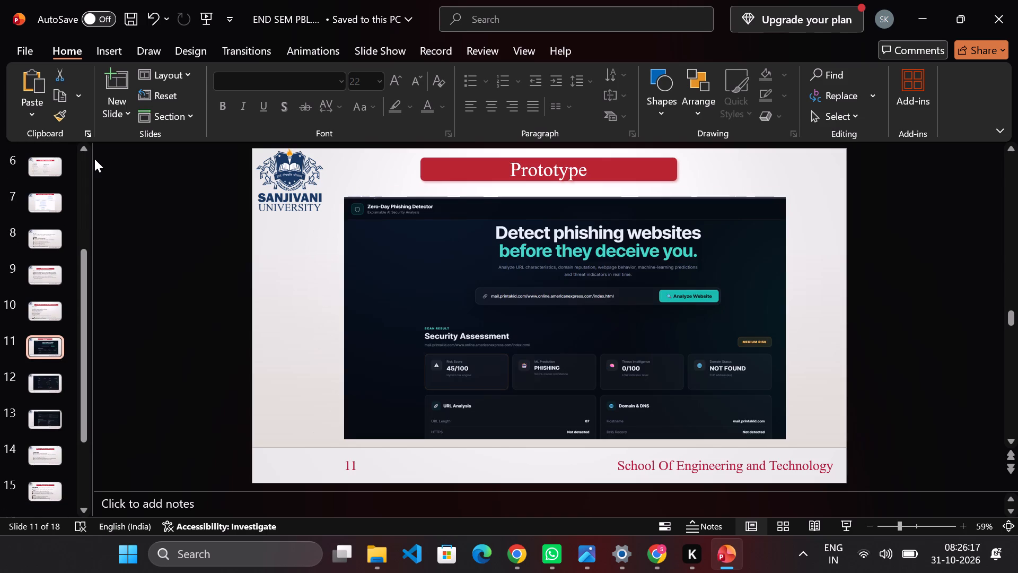
pyautogui.press('Down')
pyautogui.press('Down')
pyautogui.press('Down')
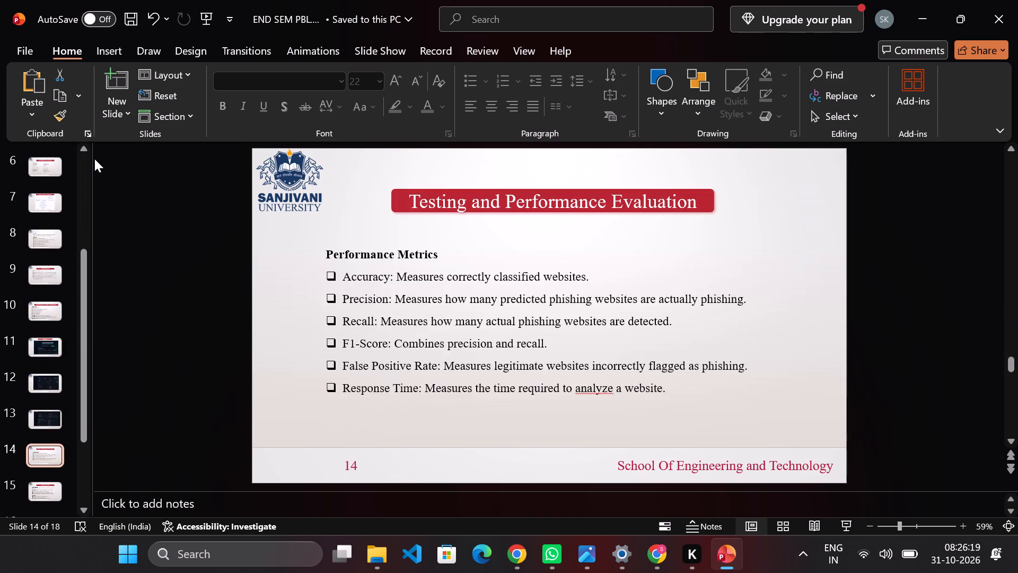
pyautogui.press('Down')
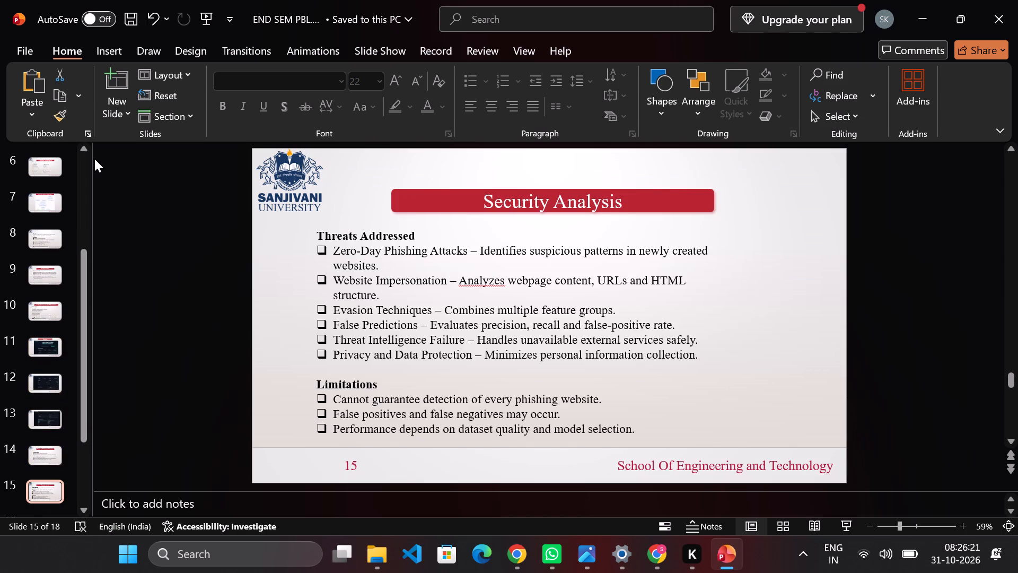
pyautogui.press('Down')
pyautogui.press('Down')
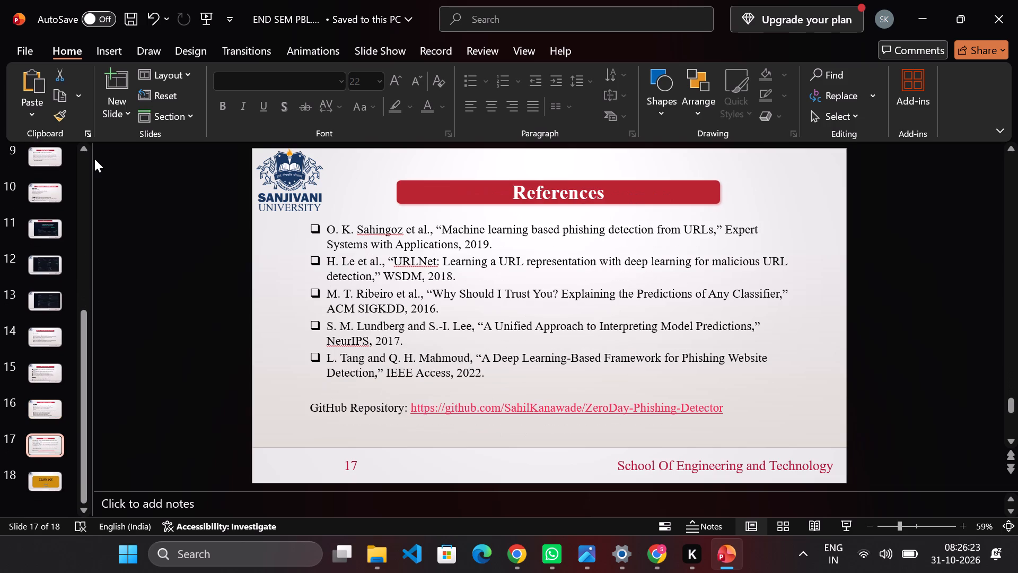
pyautogui.press('Down')
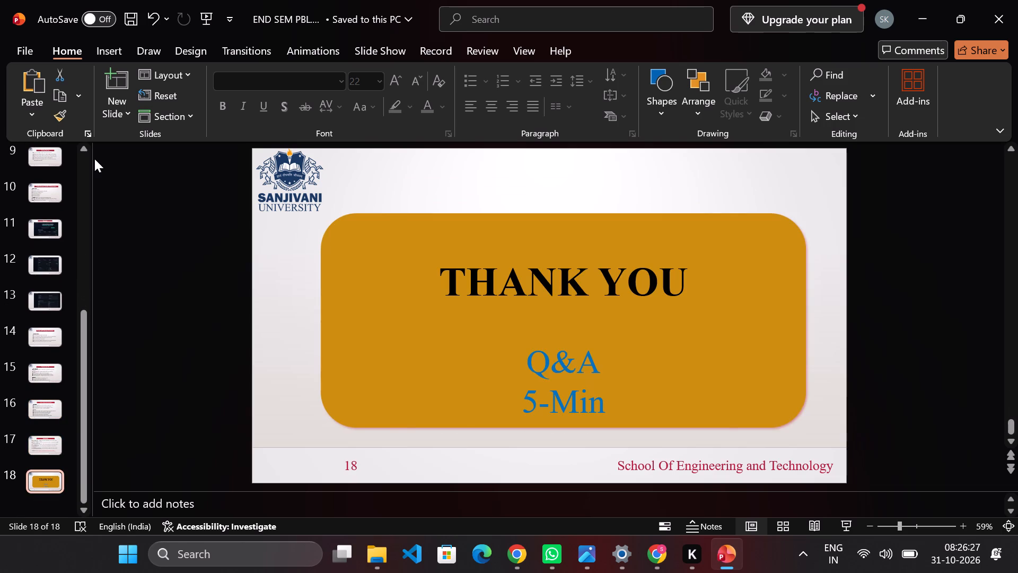
# Review the slides backwards from the closing slide to slide 6, rereading the Future Scope & Conclusion slide.
pyautogui.press('Up')
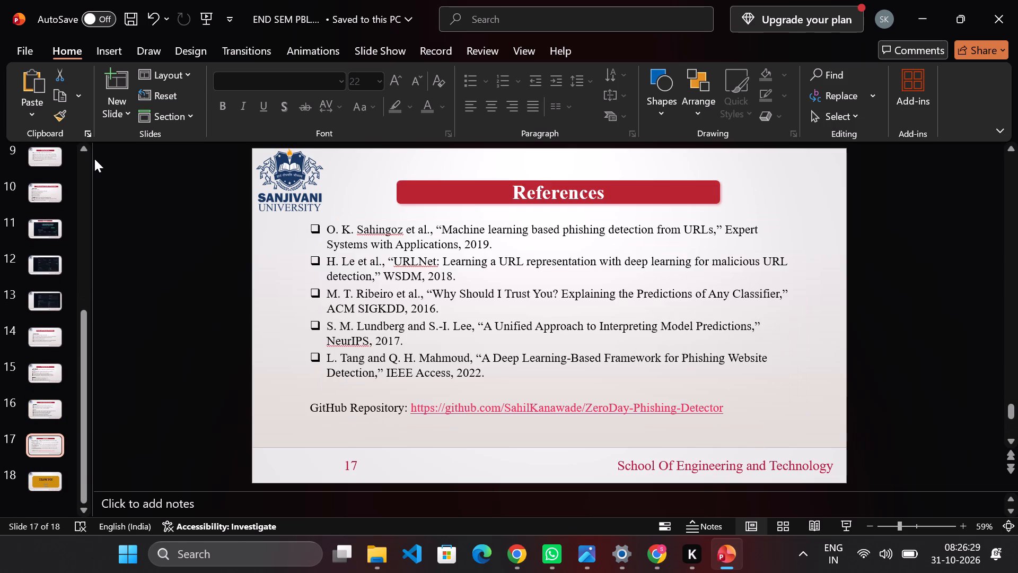
pyautogui.press('Up')
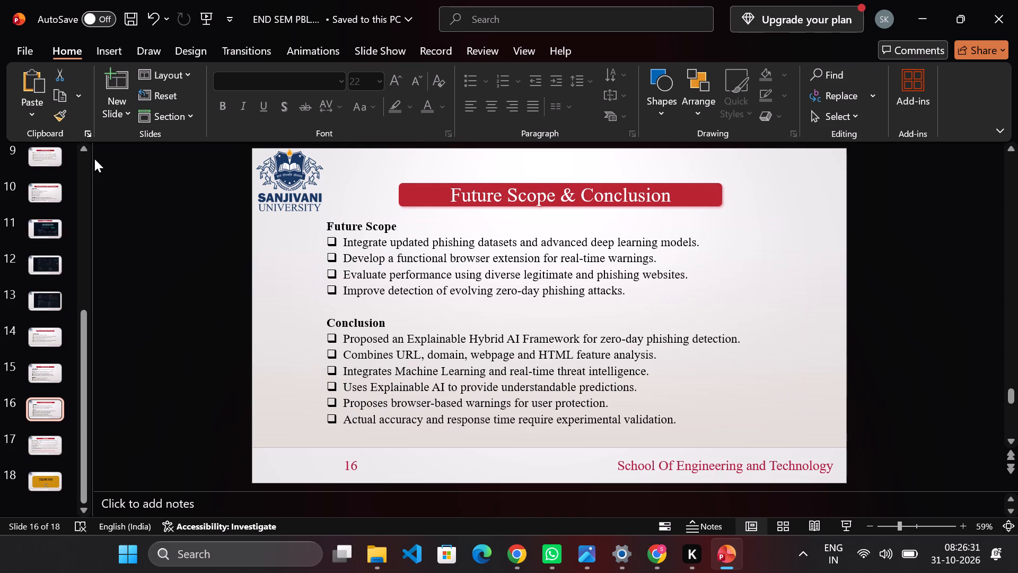
pyautogui.press('Up')
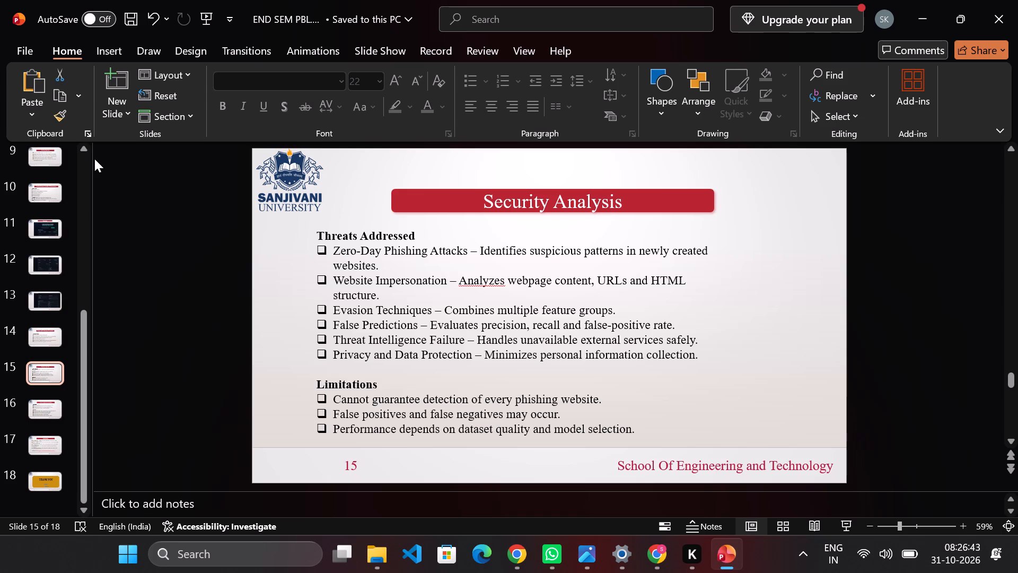
pyautogui.press('Up')
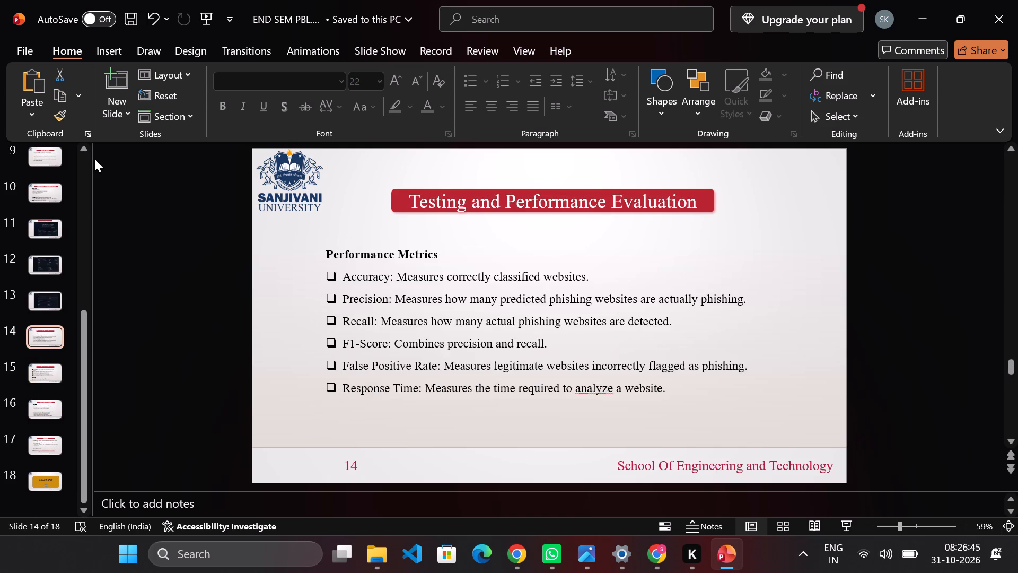
pyautogui.press('Up')
pyautogui.press('Up')
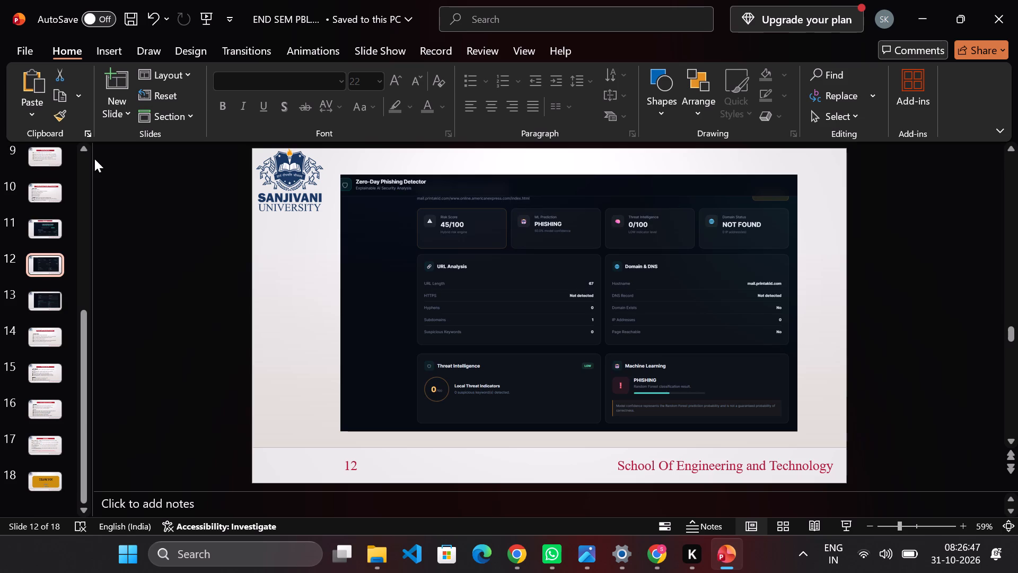
pyautogui.press('Up')
pyautogui.press('Up')
pyautogui.press('Up')
pyautogui.press('Up')
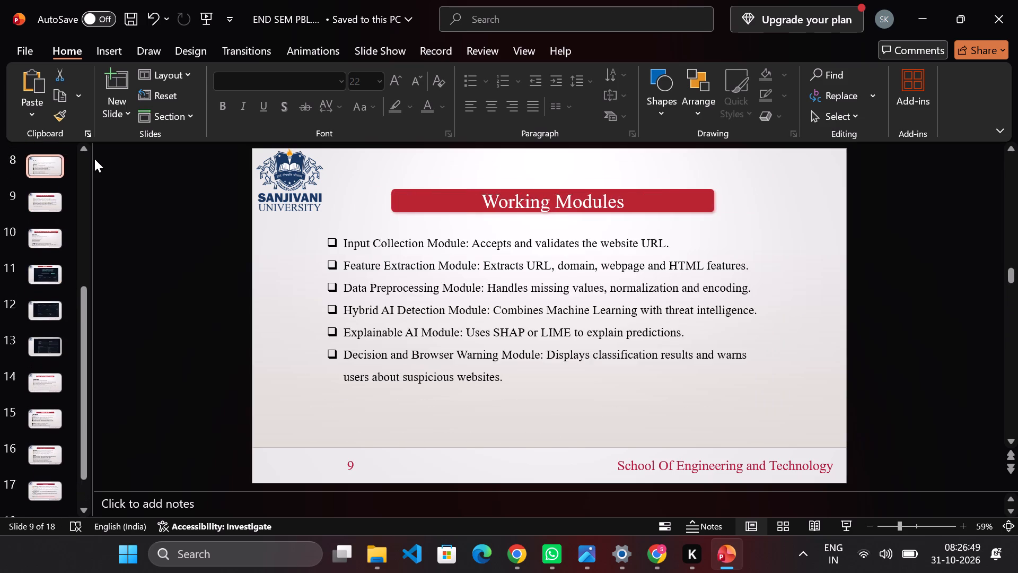
pyautogui.press('Up')
pyautogui.press('Up')
# Recheck slides 7 to 10, from Proposed System Architecture to Working Process, Algorithm & Technologies.
pyautogui.press('Down')
pyautogui.press('Down')
pyautogui.press('Down')
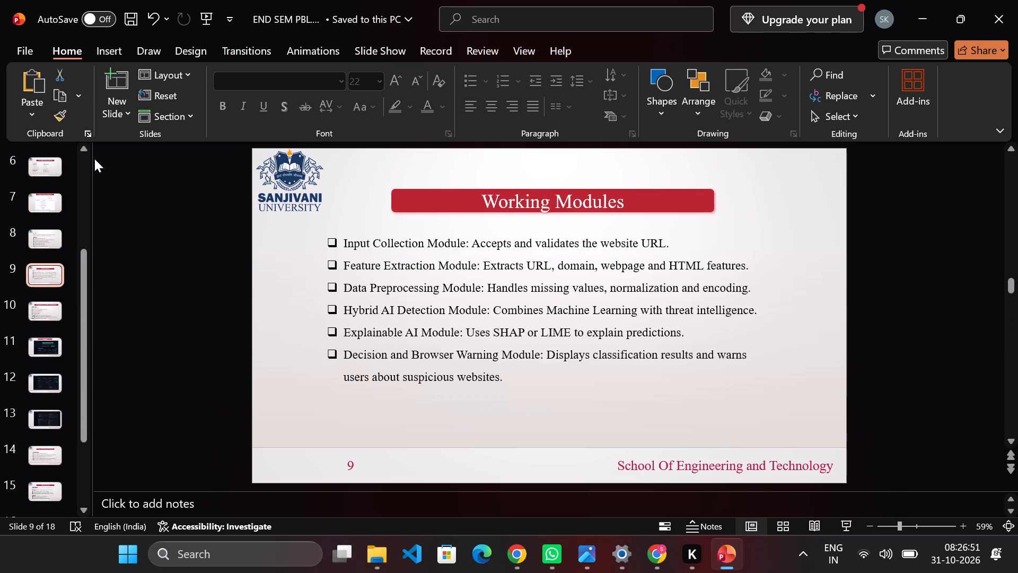
pyautogui.press('Down')
pyautogui.press('Up')
pyautogui.press('Up')
pyautogui.press('Up')
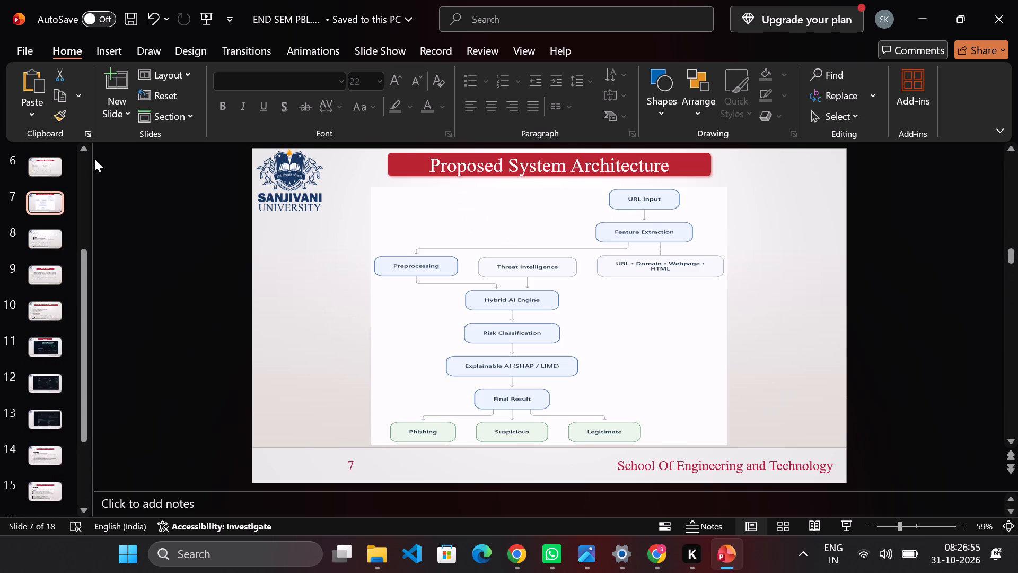
pyautogui.press('Down')
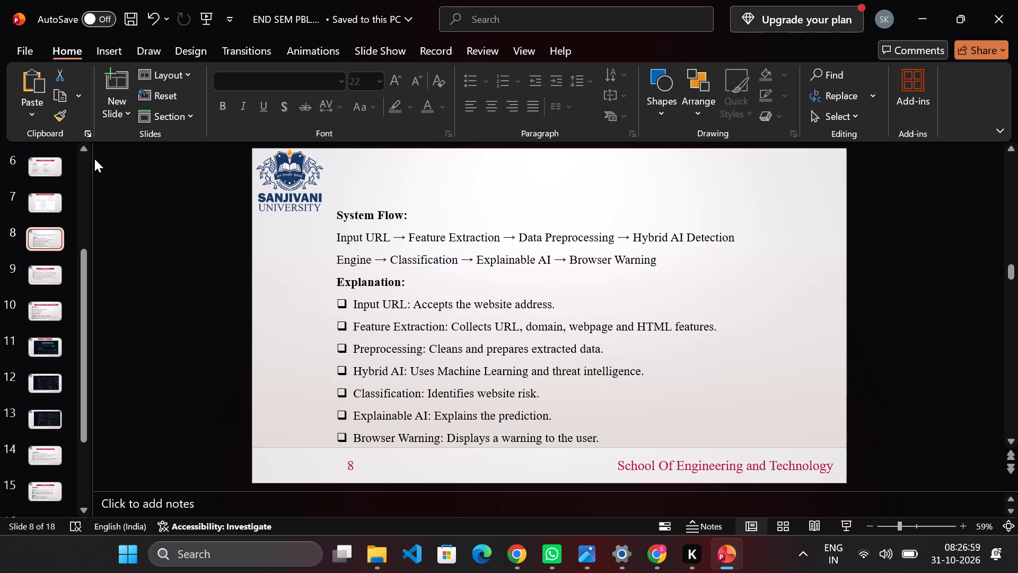
pyautogui.press('Down')
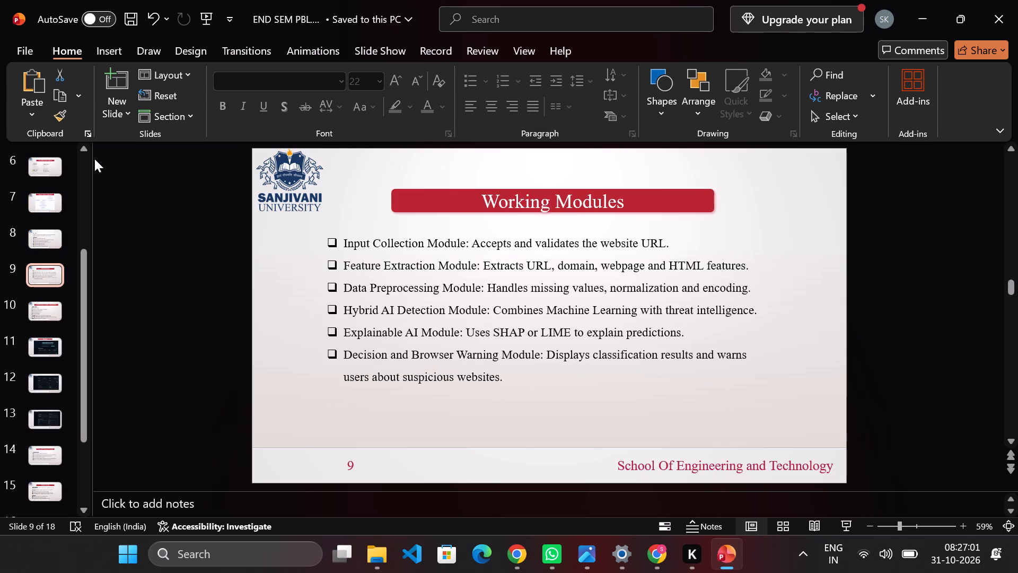
pyautogui.press('Down')
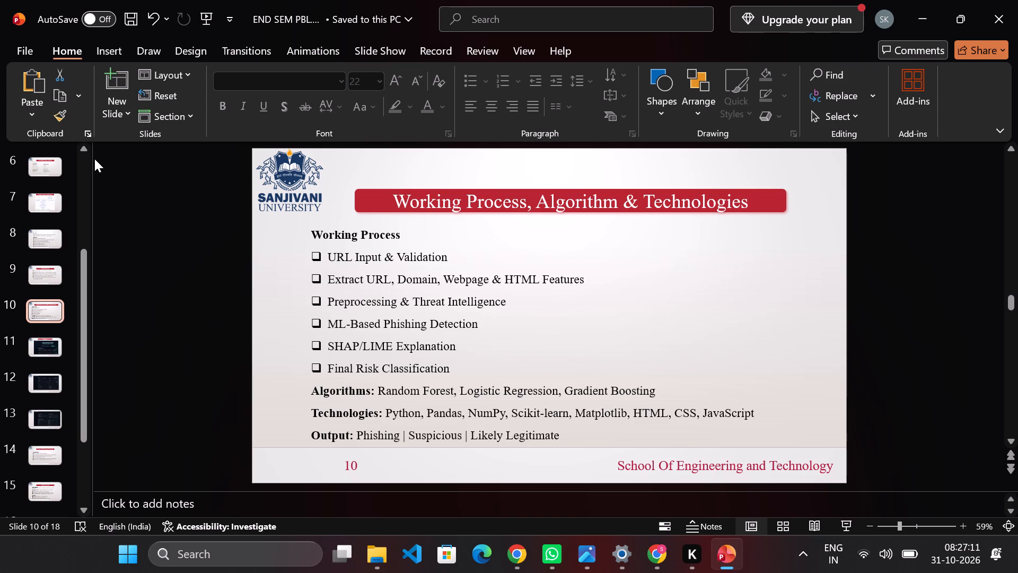
# Delete the Prototype slide, the two prototype screenshot slides after it, and the Testing and Performance Evaluation slide.
pyautogui.press('Down')
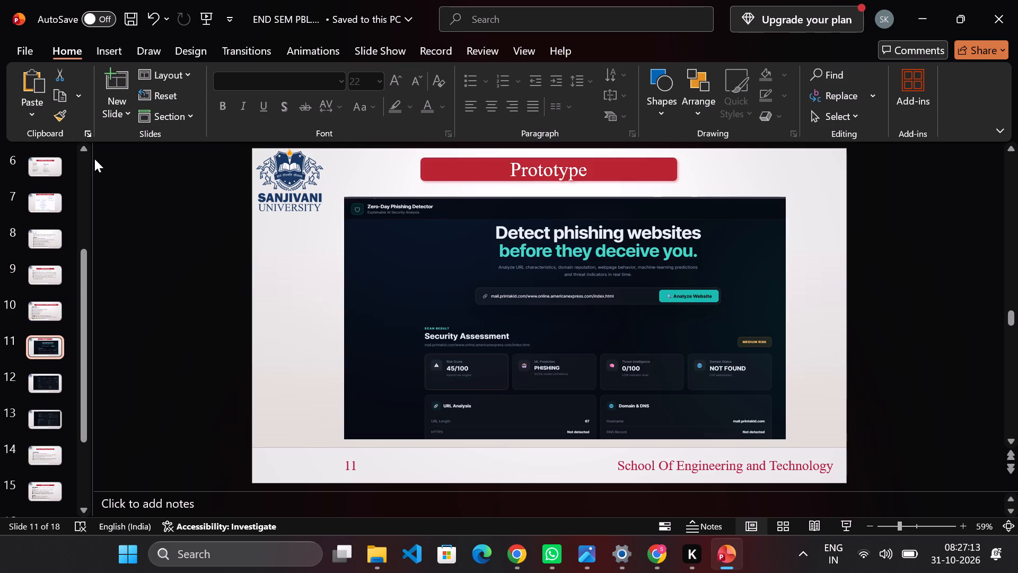
pyautogui.press('Delete')
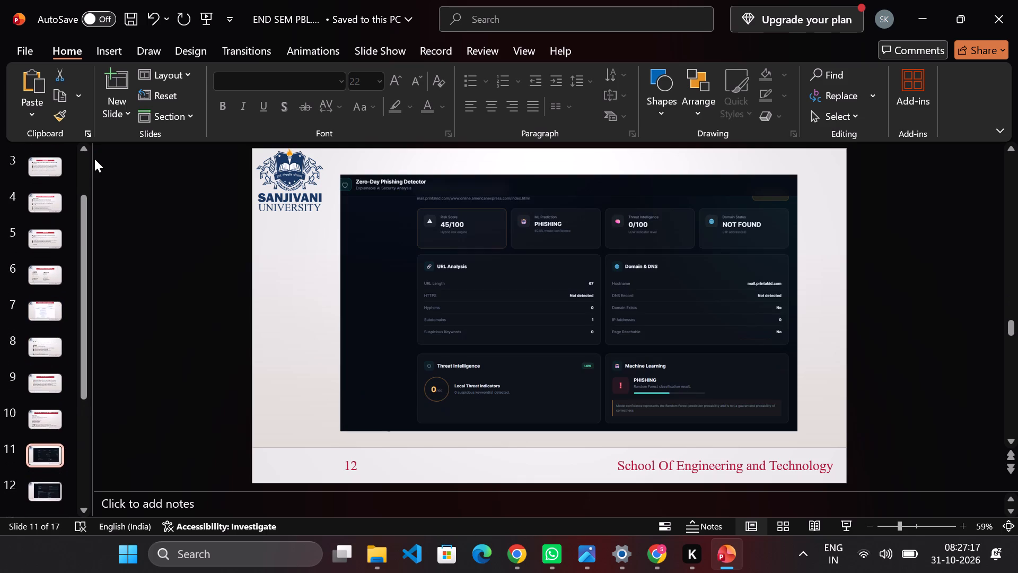
pyautogui.press('Delete')
pyautogui.press('Delete')
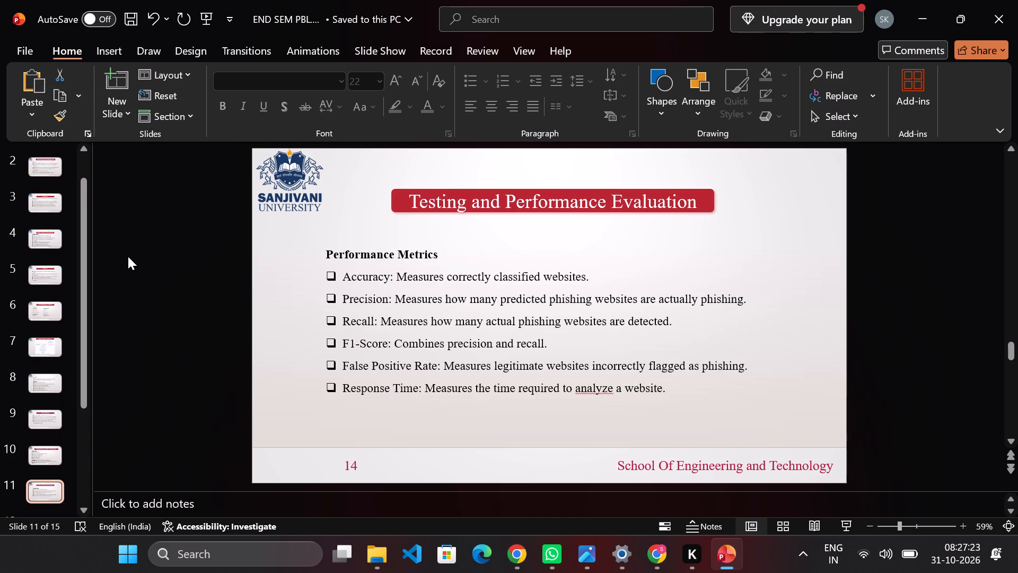
pyautogui.press('Delete')
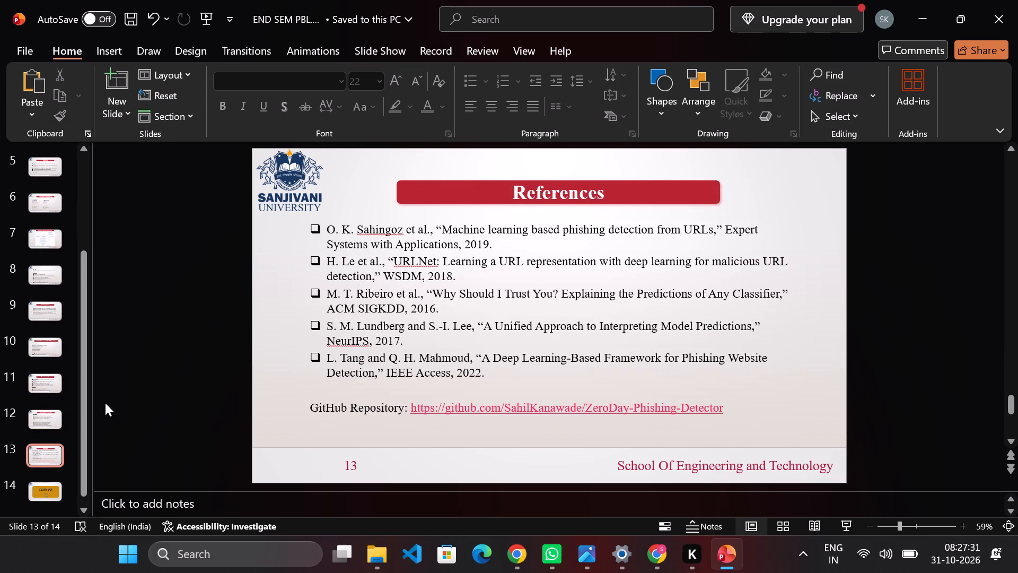
# Copy the System Flow heading and its flow text from slide 8, checking the Future Scope and Security Analysis slides on the way.
pyautogui.click(42, 419)
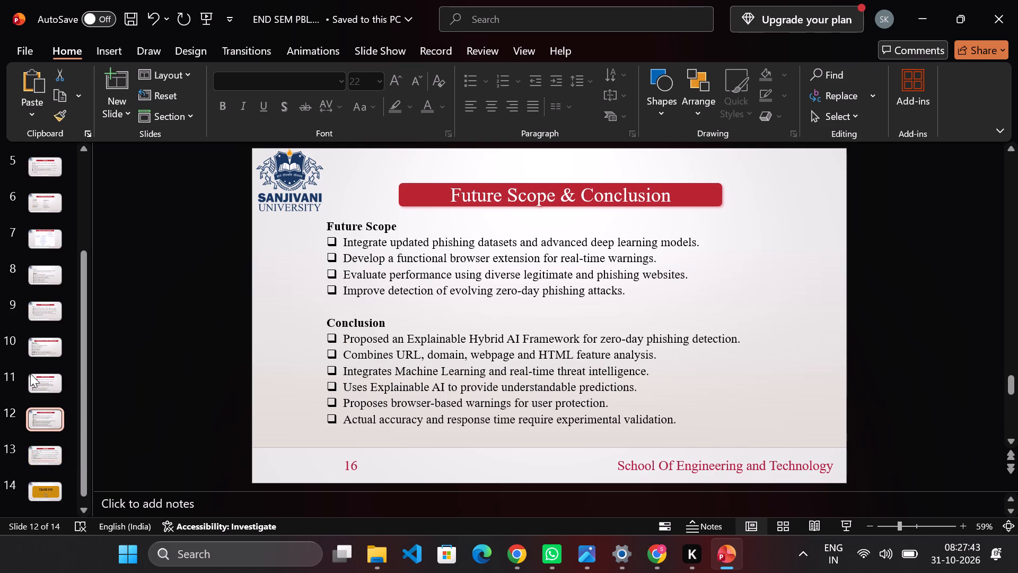
pyautogui.click(66, 381)
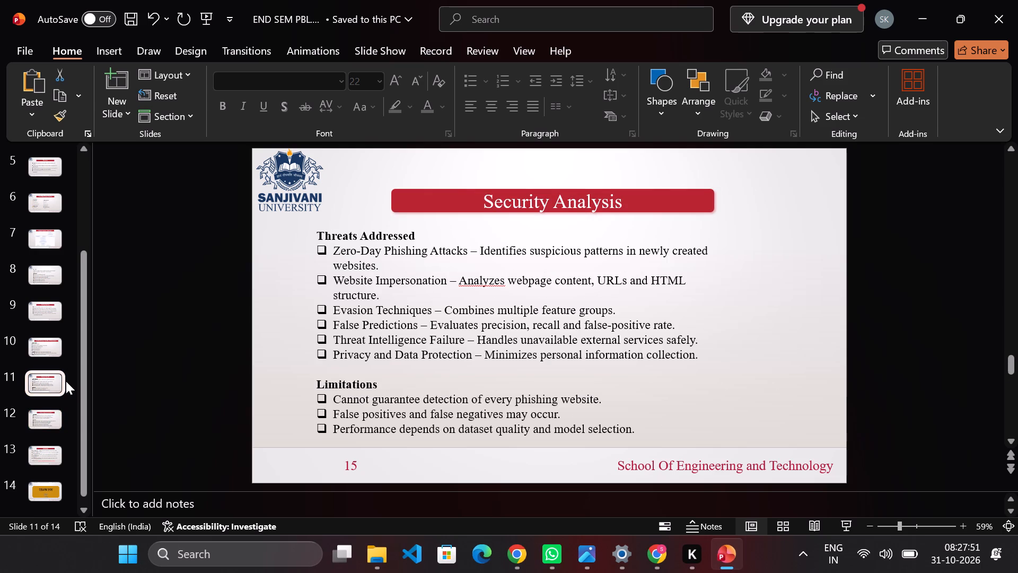
pyautogui.scroll(1, 66, 381)
pyautogui.click(44, 315)
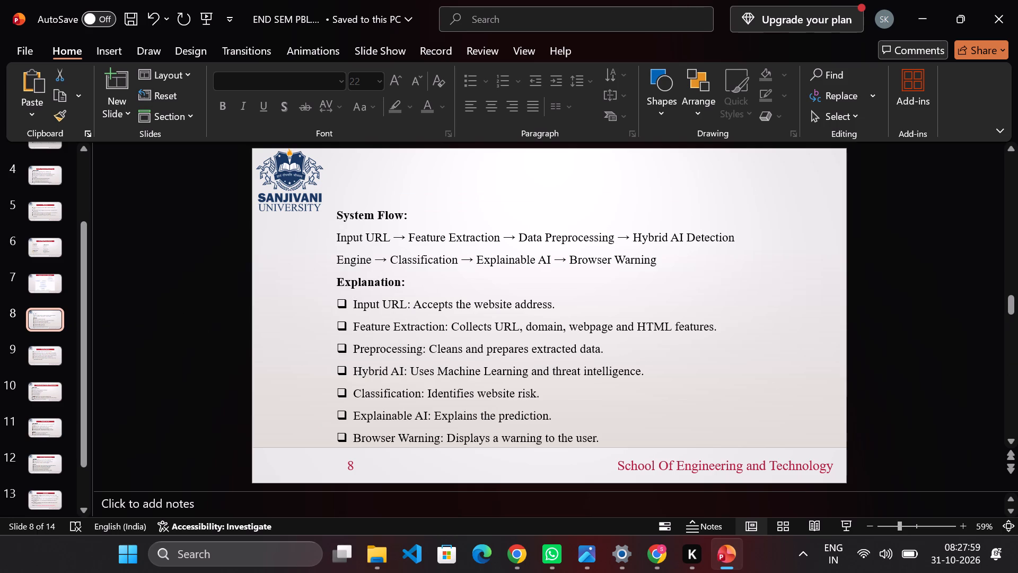
pyautogui.moveTo(337, 216); pyautogui.dragTo(660, 250)
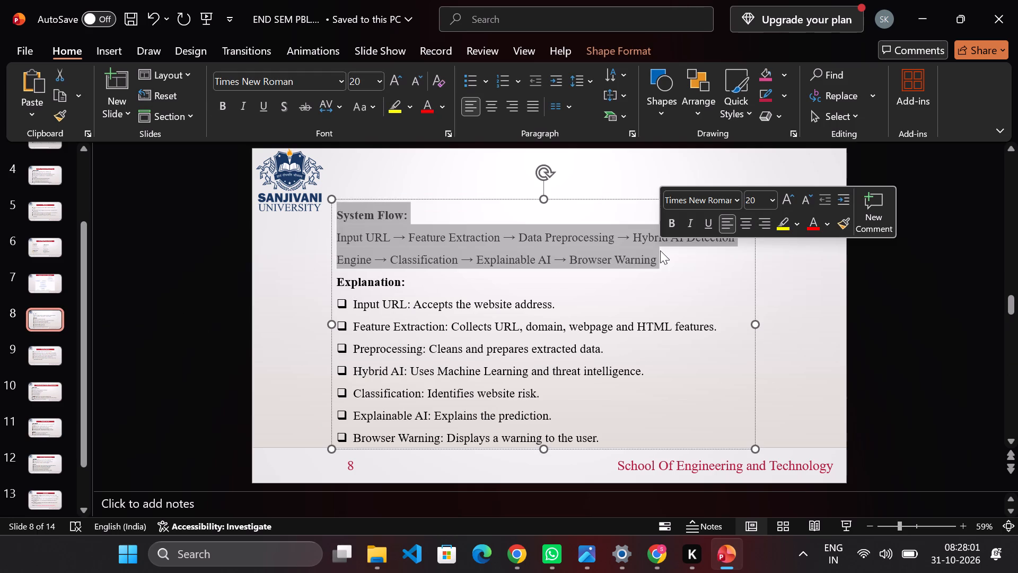
pyautogui.hotkey('ctrl', 'c')
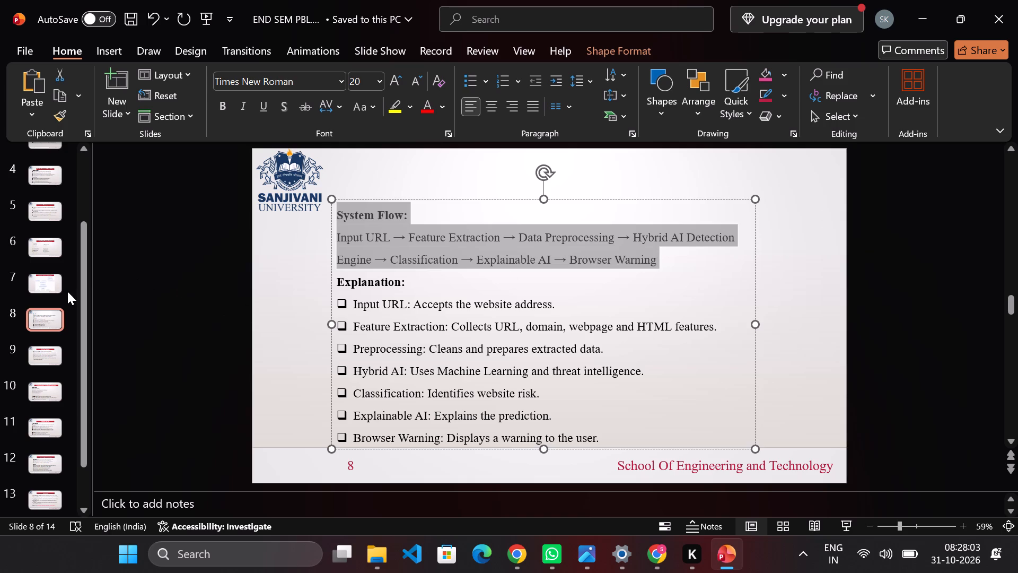
# Move the diagram on the Proposed System Architecture slide left to free space on its right side.
pyautogui.click(52, 286)
pyautogui.click(597, 364)
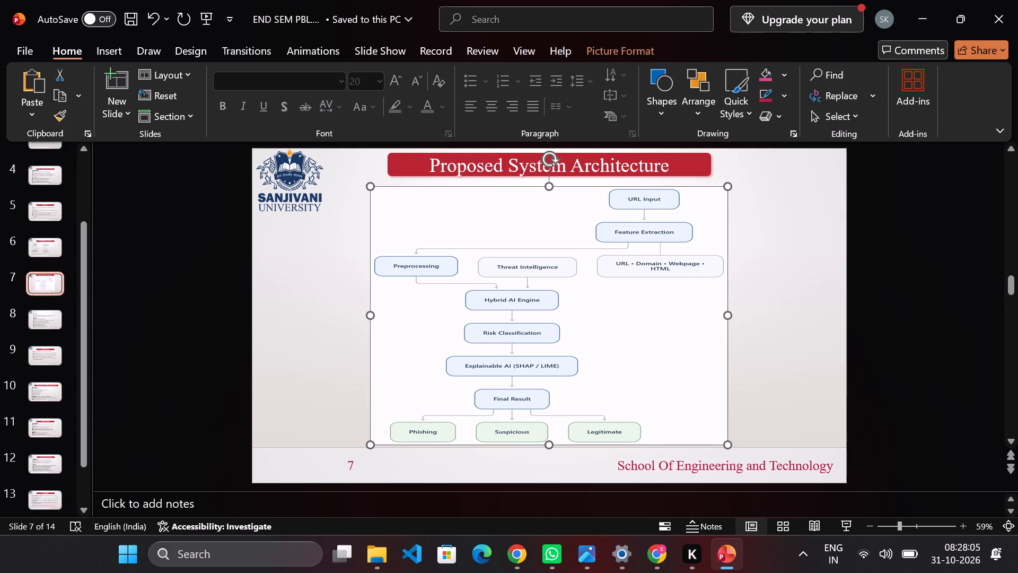
pyautogui.moveTo(597, 364); pyautogui.dragTo(567, 363)
pyautogui.moveTo(567, 363); pyautogui.dragTo(557, 363)
pyautogui.click(771, 288)
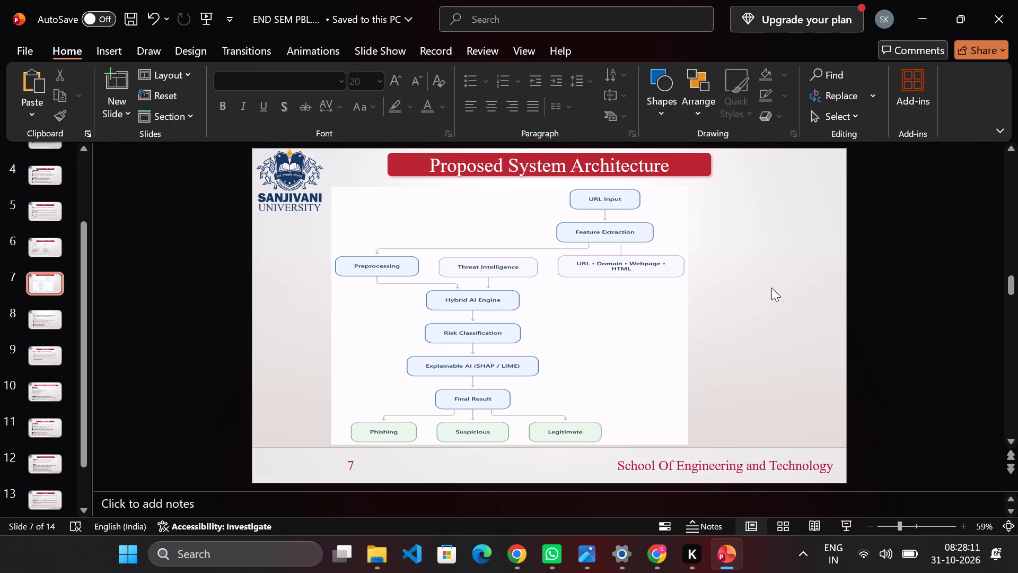
# Paste the System Flow text onto the Proposed System Architecture slide, narrow its box, and place it in the free space right of the diagram.
pyautogui.hotkey('ctrl', 'v')
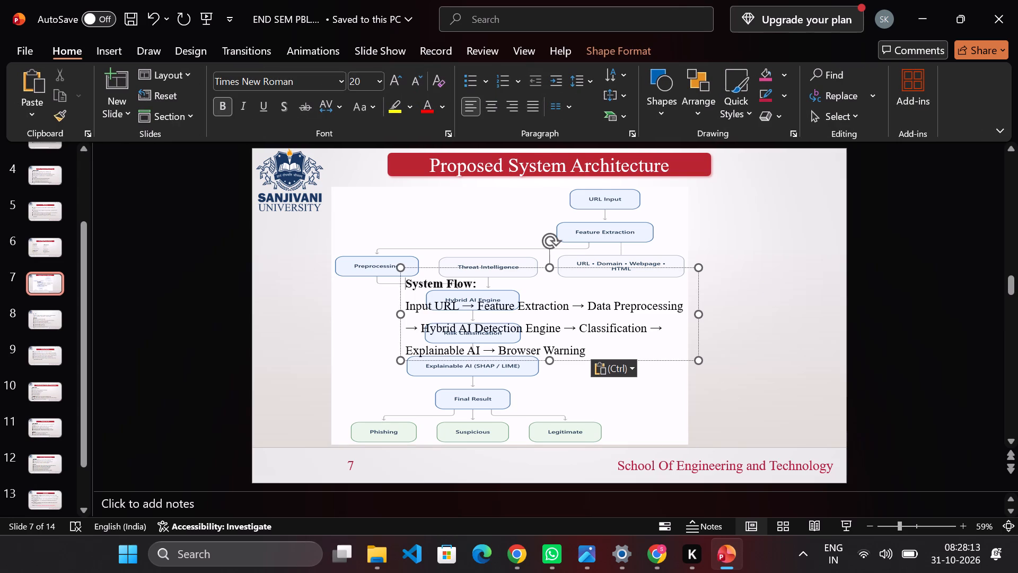
pyautogui.moveTo(548, 358); pyautogui.dragTo(528, 449)
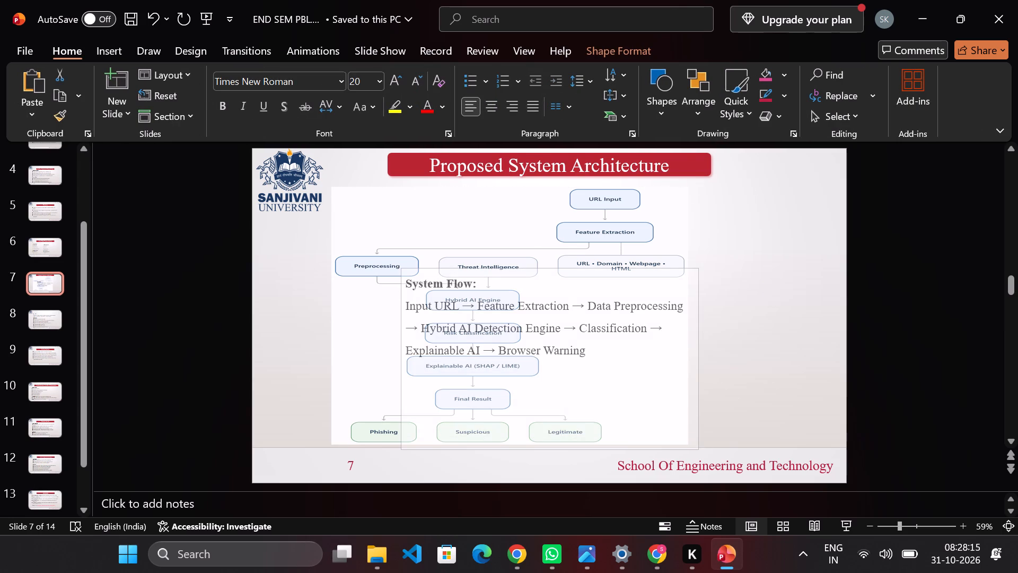
pyautogui.moveTo(699, 315); pyautogui.dragTo(646, 322)
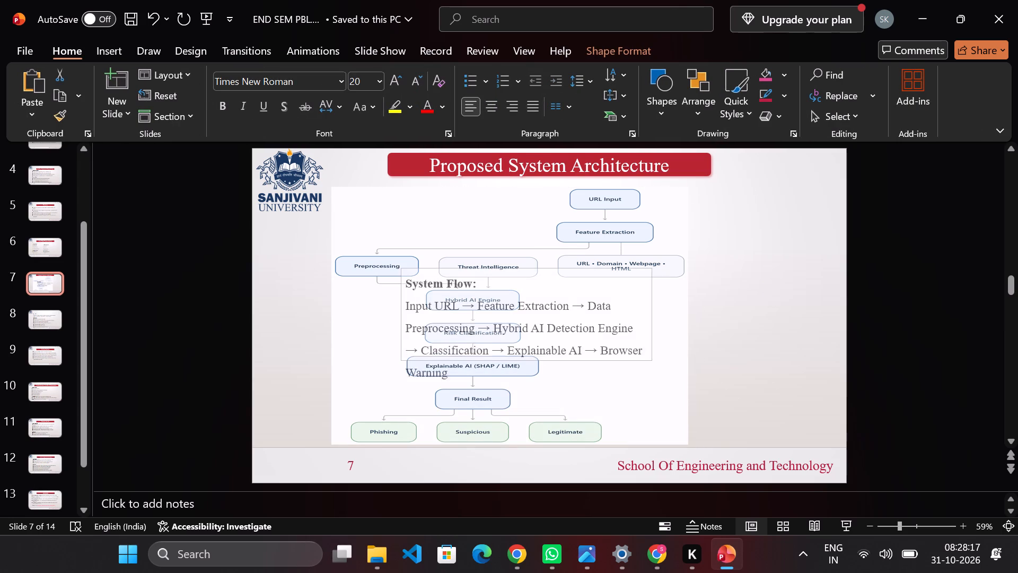
pyautogui.moveTo(646, 322); pyautogui.dragTo(512, 338)
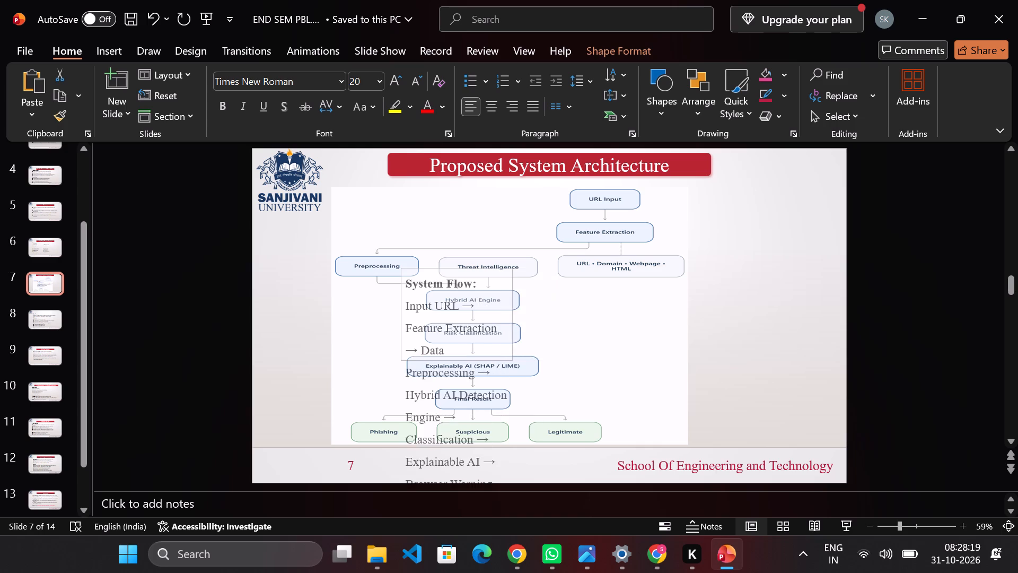
pyautogui.moveTo(512, 338); pyautogui.dragTo(508, 340)
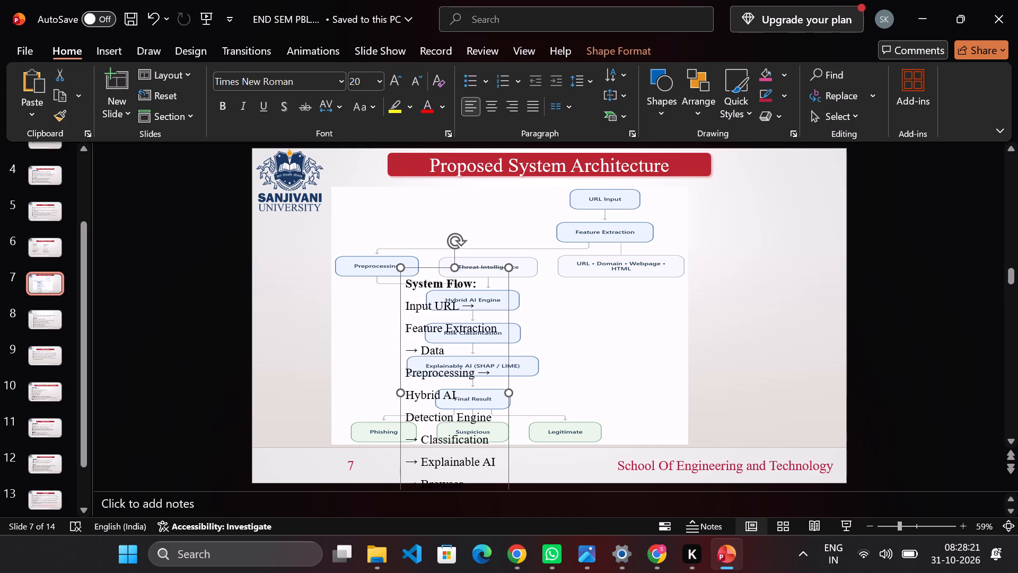
pyautogui.moveTo(507, 289); pyautogui.dragTo(757, 199)
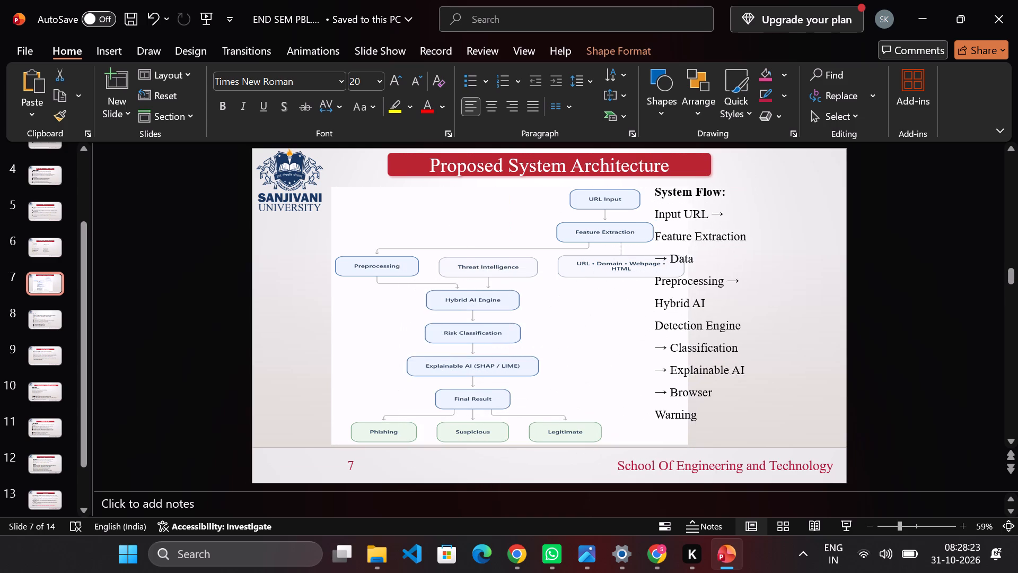
pyautogui.moveTo(757, 199); pyautogui.dragTo(810, 200)
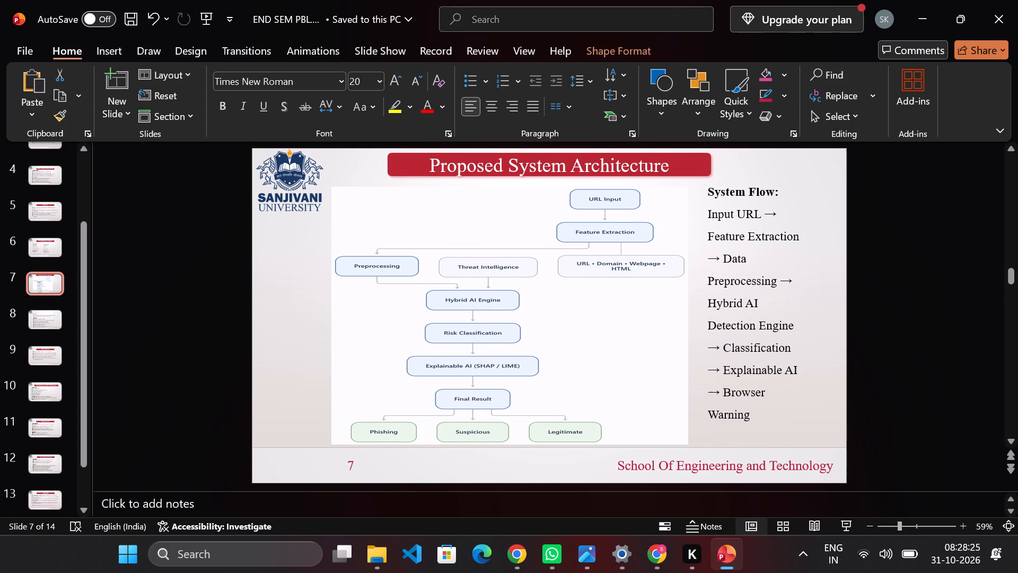
pyautogui.moveTo(810, 200); pyautogui.dragTo(809, 200)
pyautogui.moveTo(810, 209); pyautogui.dragTo(810, 215)
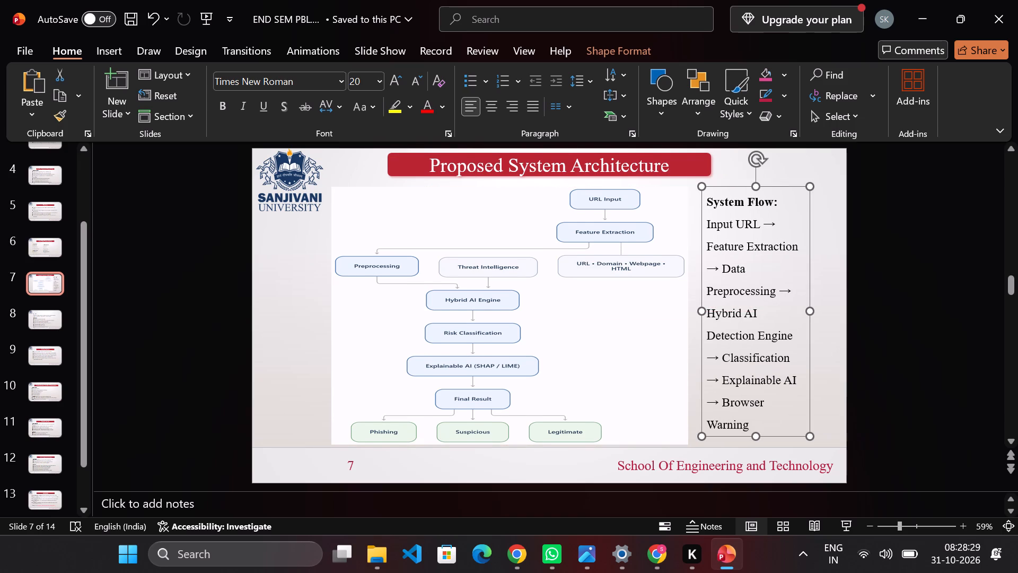
# Widen the System Flow text box to reach the slide's right edge.
pyautogui.moveTo(811, 307); pyautogui.dragTo(834, 305)
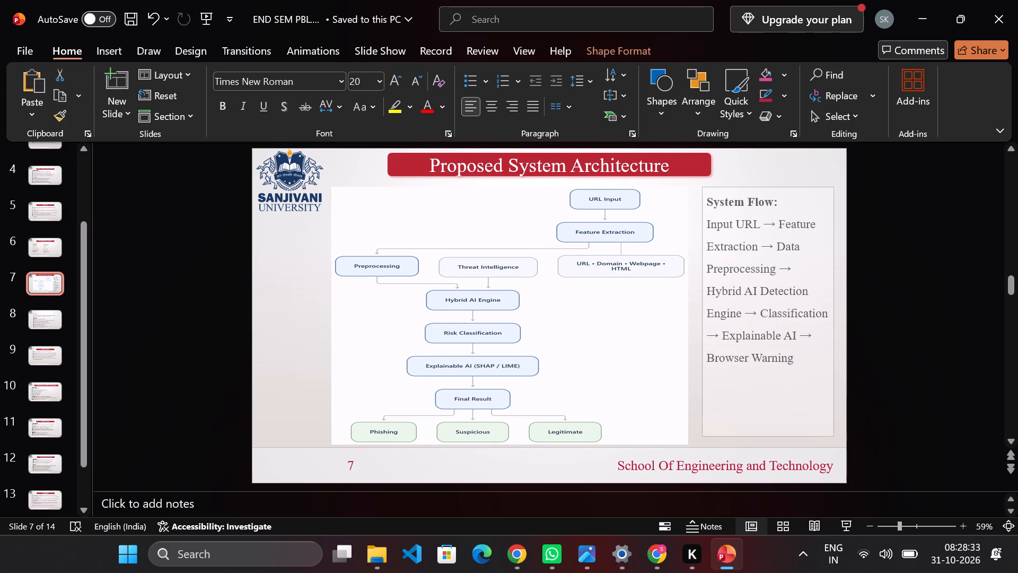
pyautogui.moveTo(834, 305); pyautogui.dragTo(830, 306)
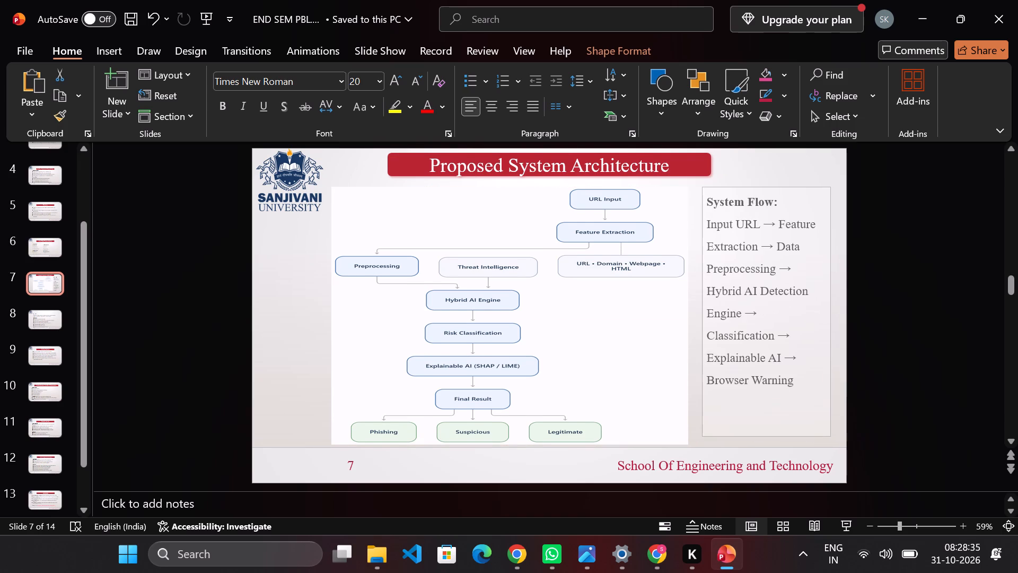
pyautogui.moveTo(830, 306); pyautogui.dragTo(865, 302)
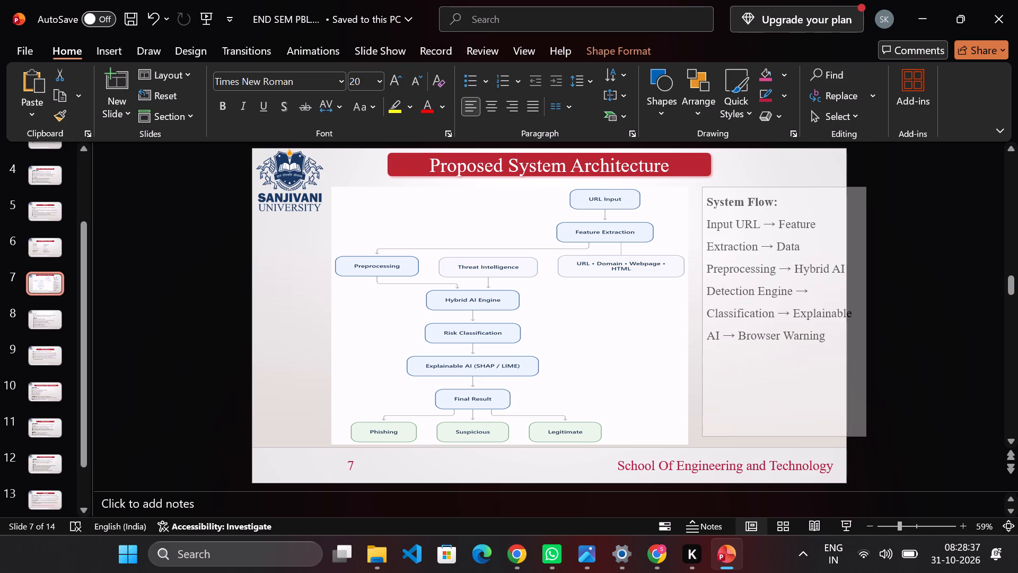
pyautogui.moveTo(865, 302); pyautogui.dragTo(847, 308)
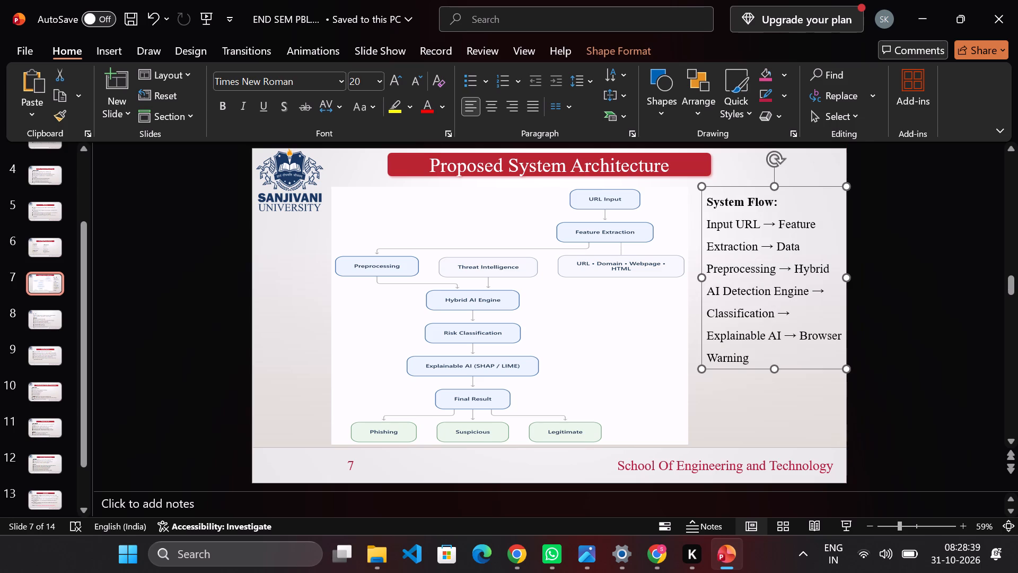
pyautogui.click(891, 370)
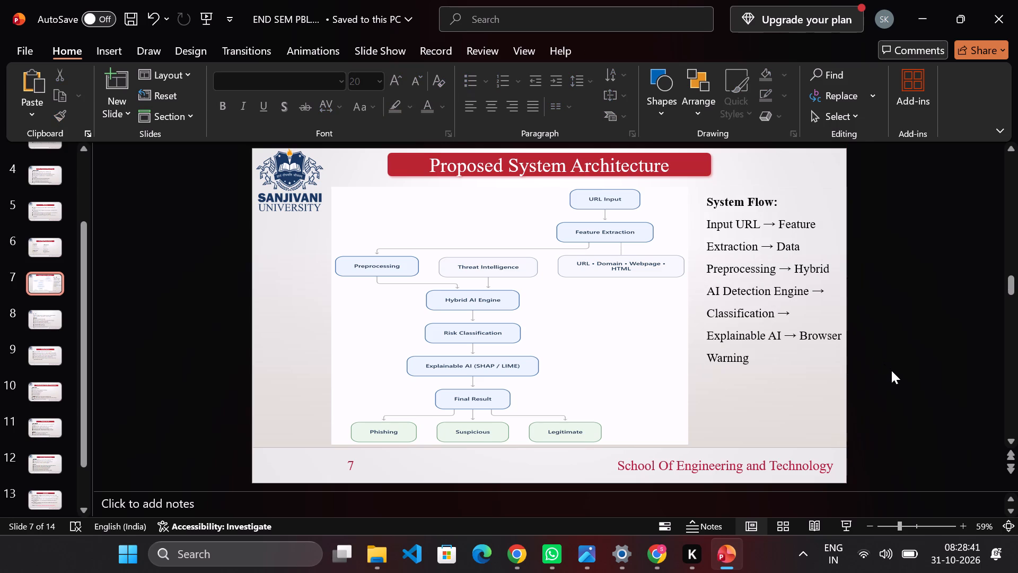
# Nudge the architecture diagram and the System Flow text box slightly left, and stretch the text box back to the slide's right edge.
pyautogui.click(647, 351)
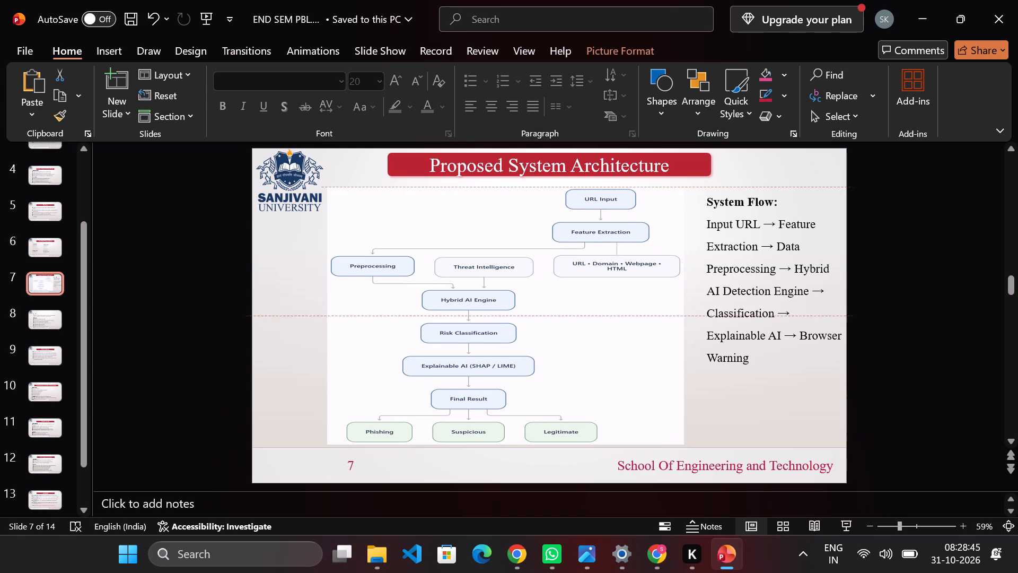
pyautogui.click(872, 386)
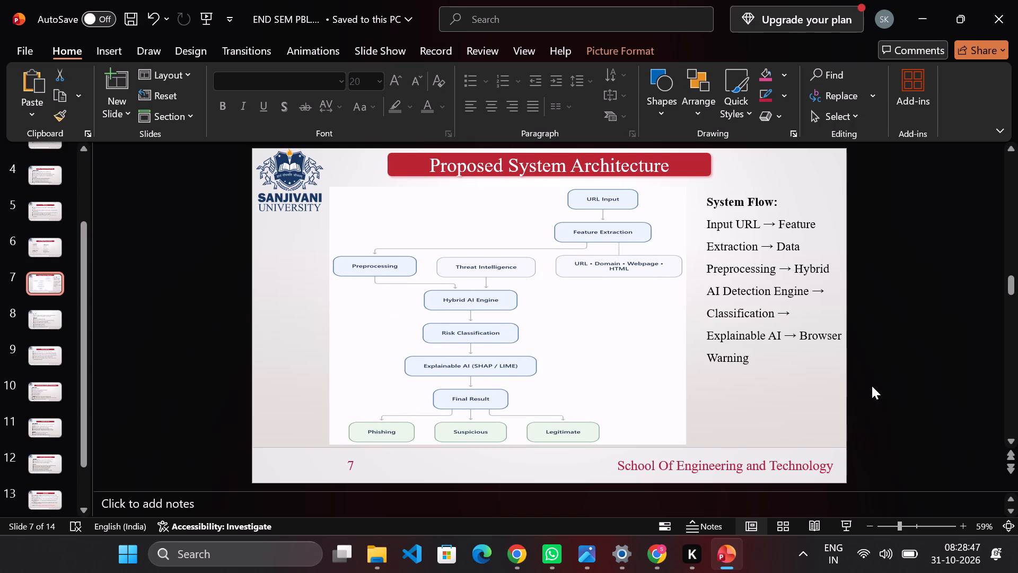
pyautogui.click(814, 347)
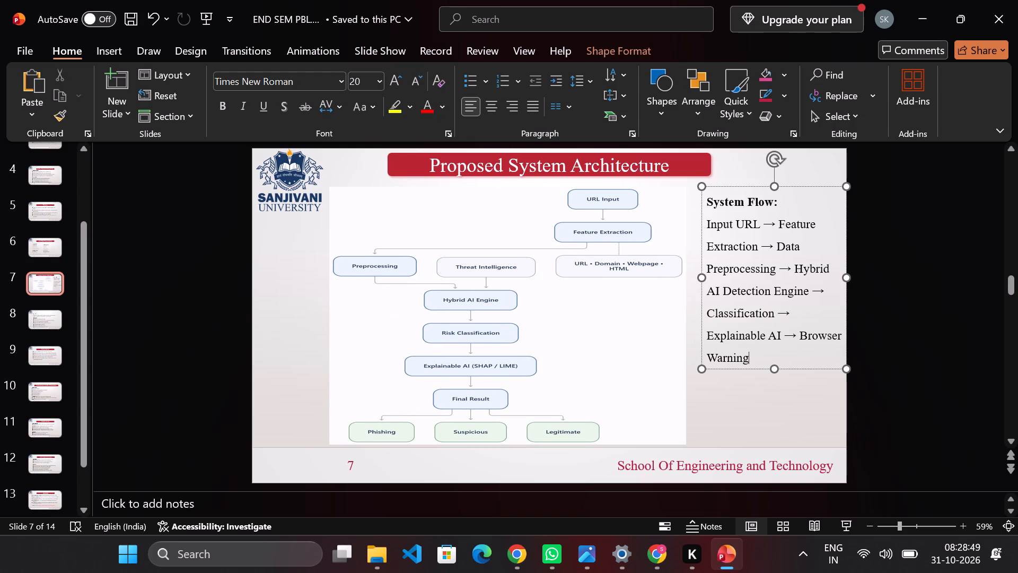
pyautogui.click(806, 368)
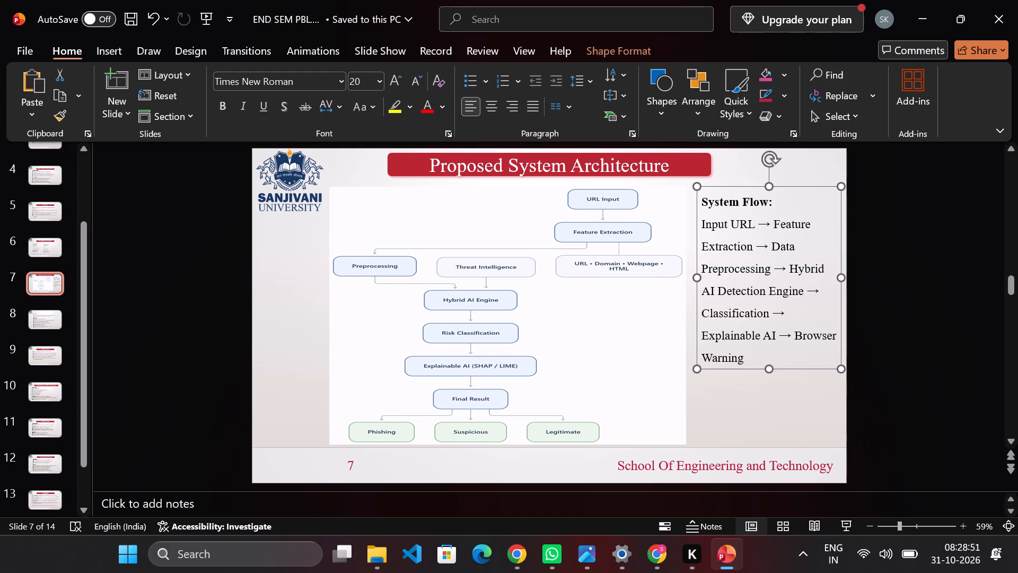
pyautogui.moveTo(839, 282); pyautogui.dragTo(845, 282)
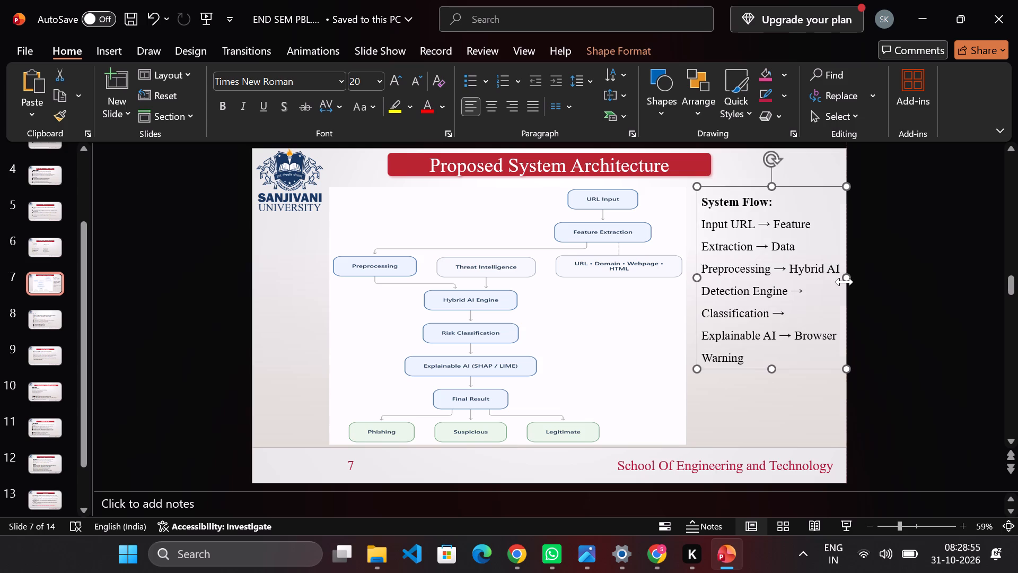
pyautogui.click(872, 311)
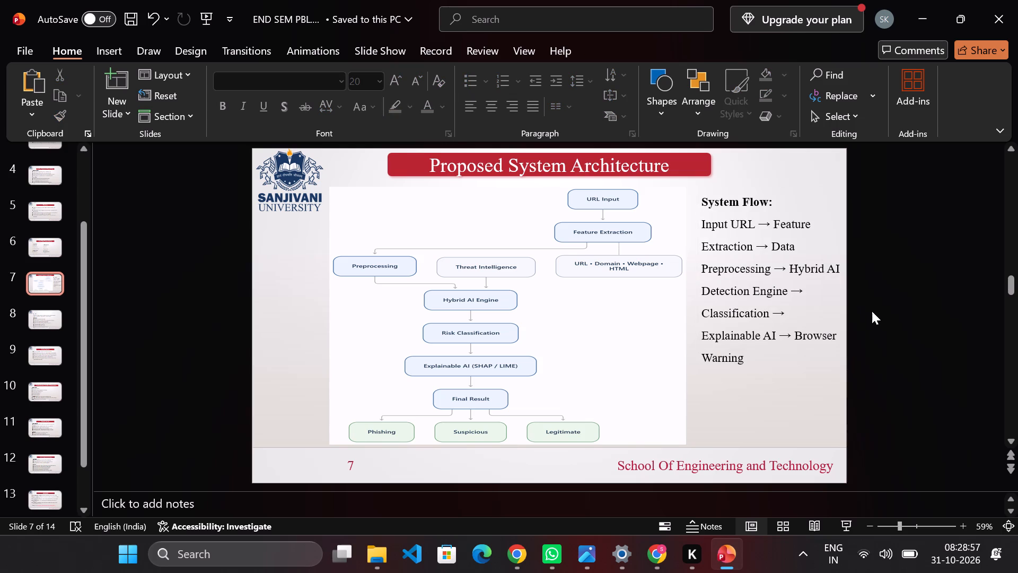
# Delete slide 8, which holds the original System Flow and Explanation text.
pyautogui.click(46, 319)
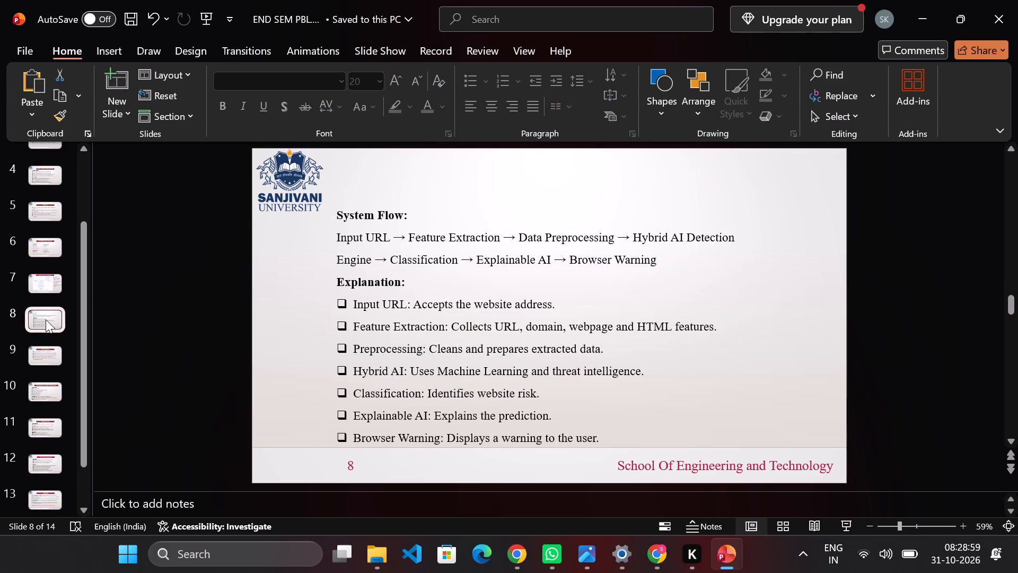
pyautogui.click(46, 328)
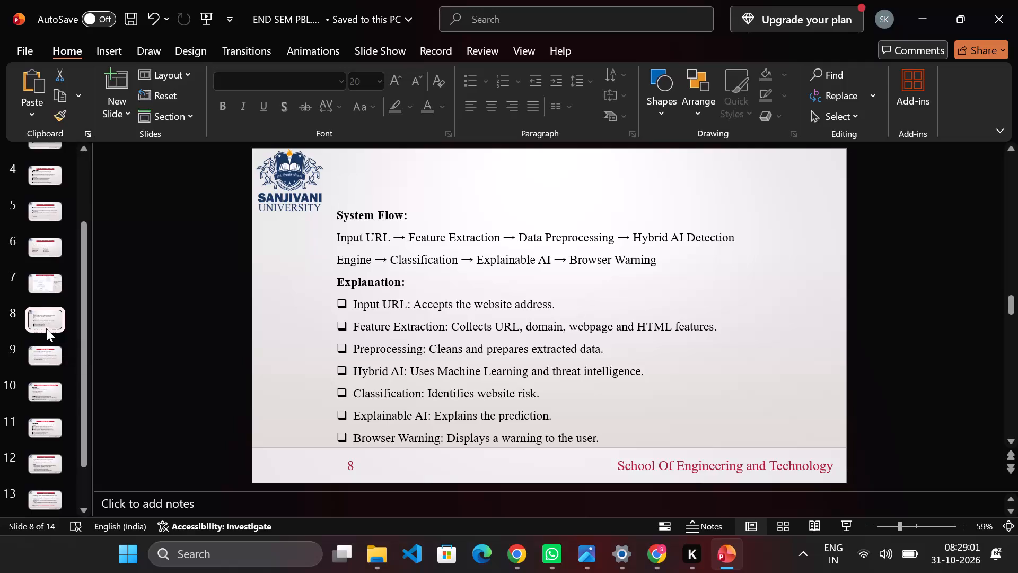
pyautogui.press('Delete')
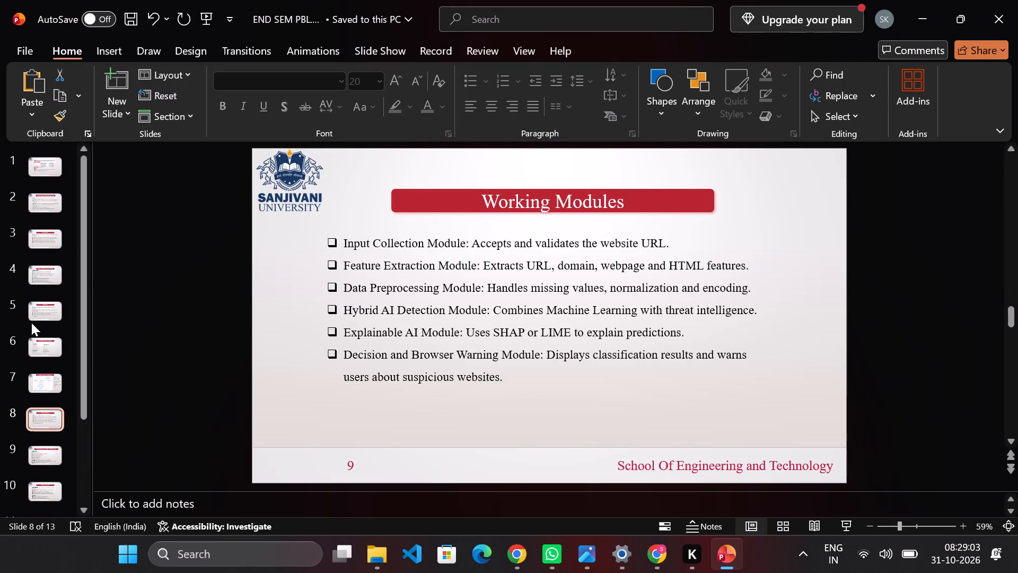
# Review the slides from Abstract to Working Process, Algorithm & Technologies, checking footer numbers against slide order, and return to Working Modules.
pyautogui.scroll(-3, 37, 309)
pyautogui.scroll(4, 37, 309)
pyautogui.click(56, 196)
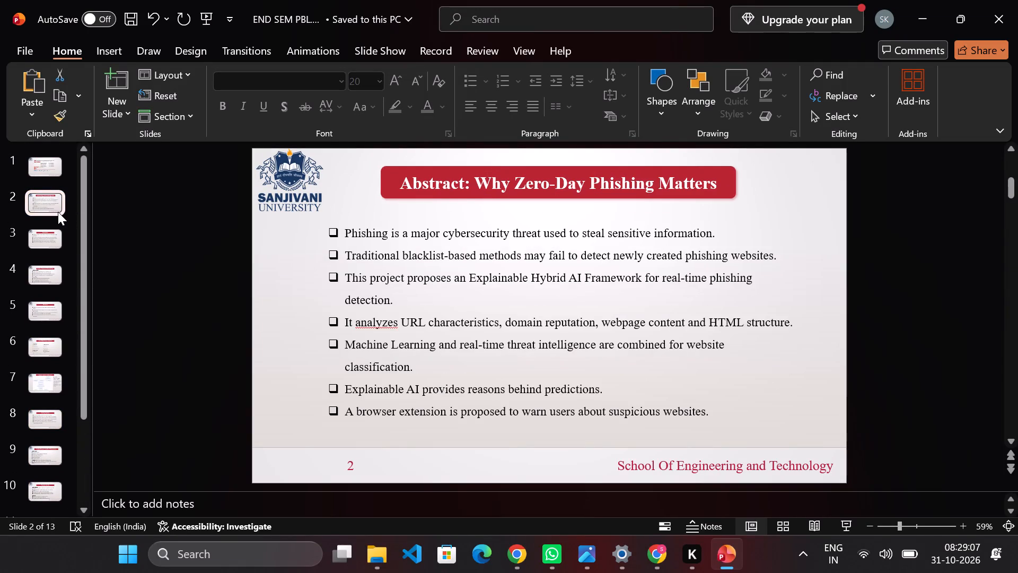
pyautogui.scroll(1, 58, 212)
pyautogui.click(50, 242)
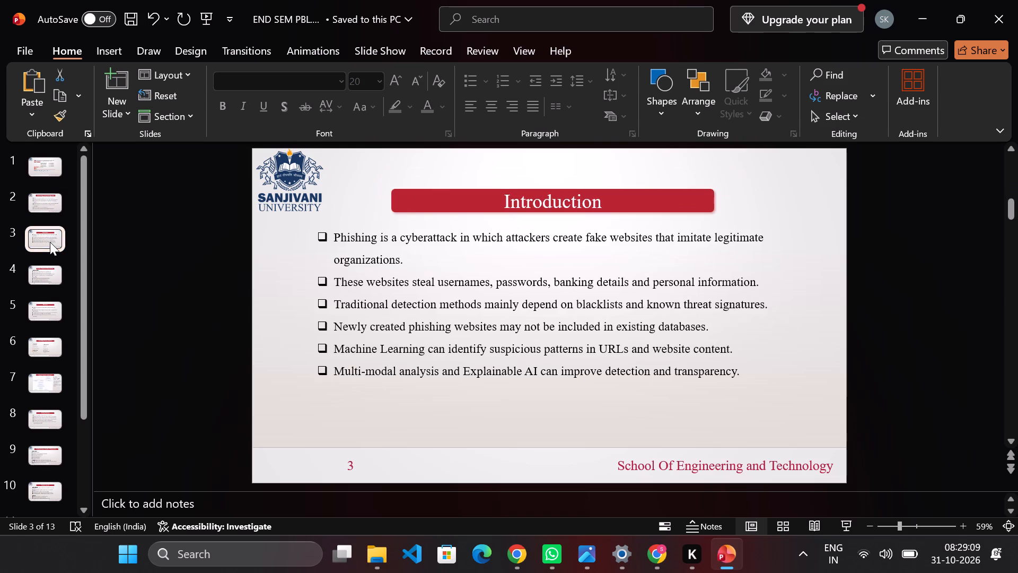
pyautogui.click(49, 272)
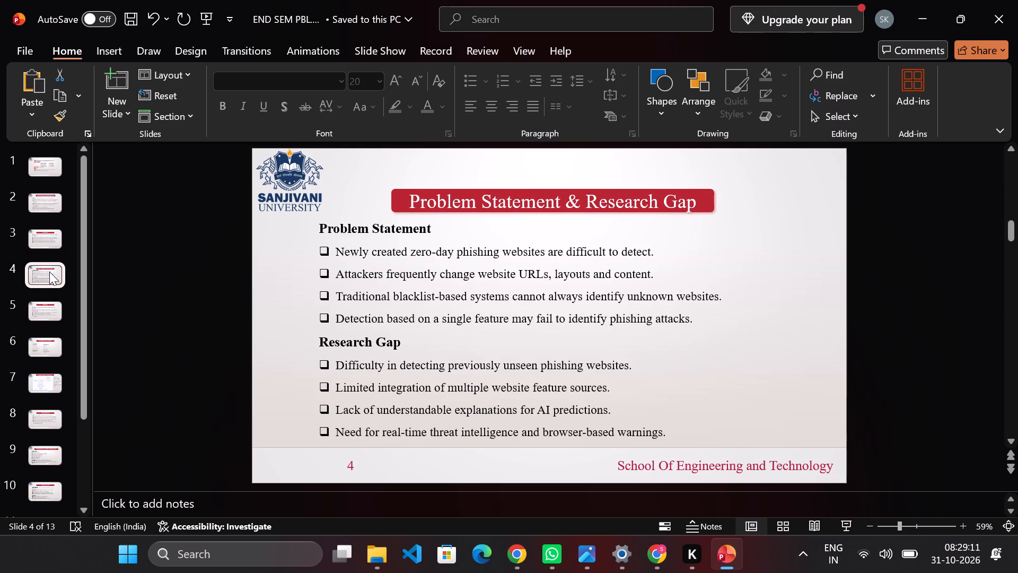
pyautogui.click(48, 298)
pyautogui.click(48, 306)
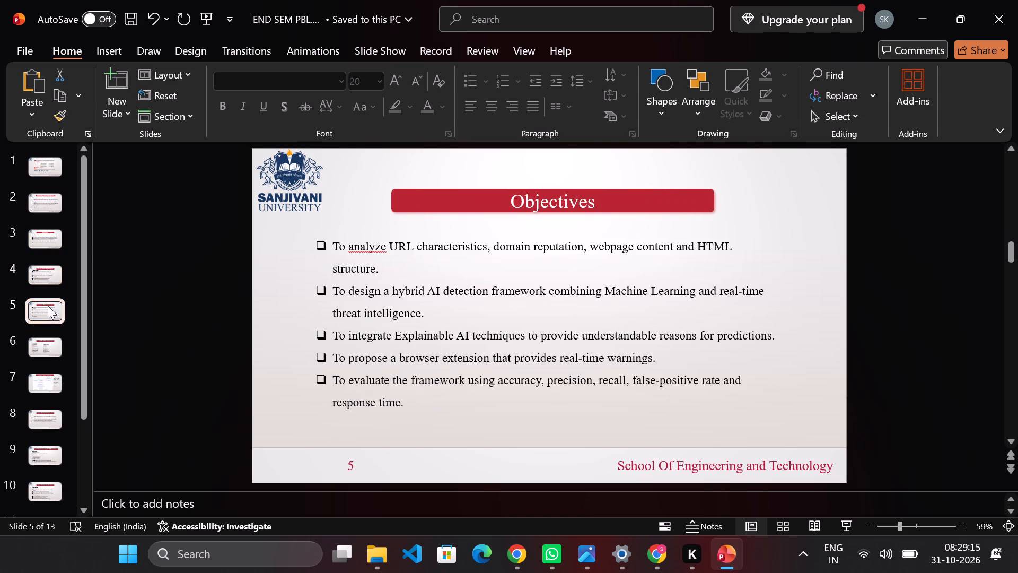
pyautogui.click(47, 335)
pyautogui.click(51, 340)
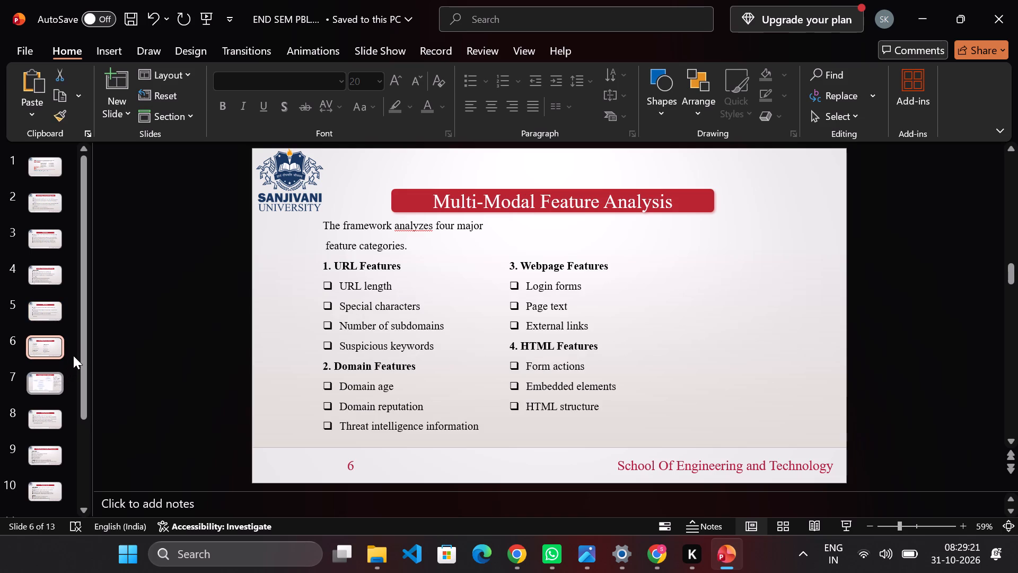
pyautogui.click(51, 379)
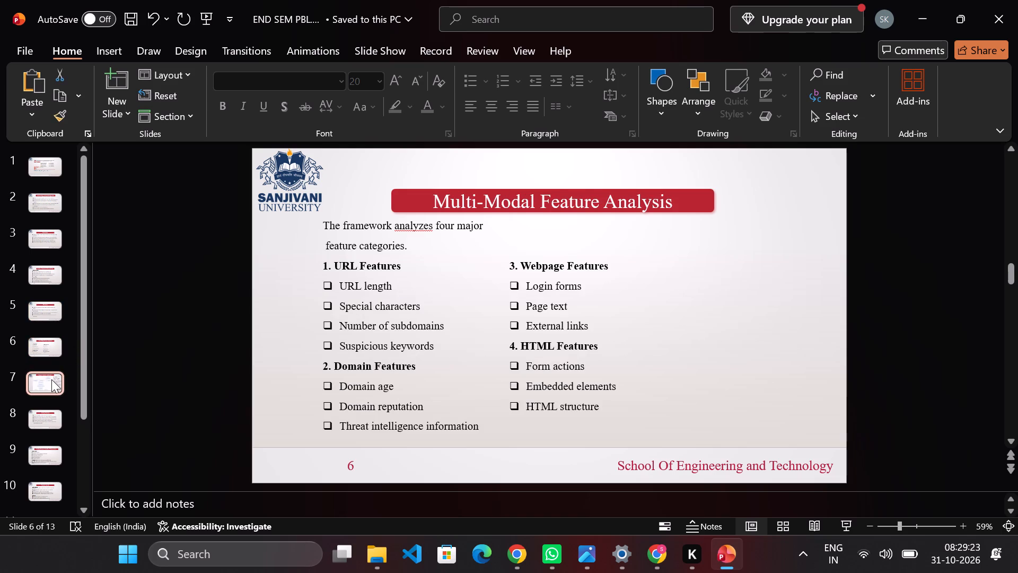
pyautogui.click(51, 427)
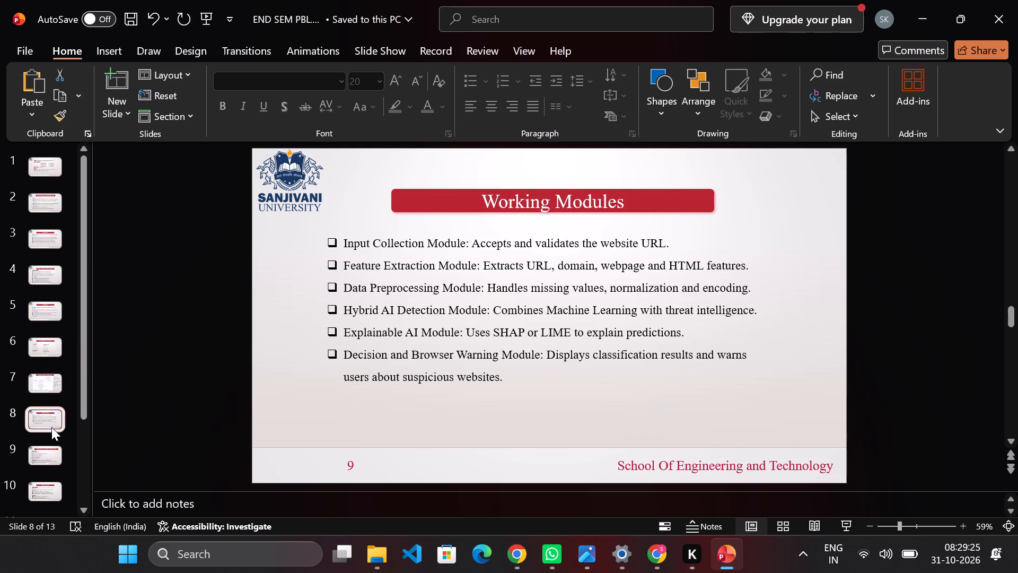
pyautogui.scroll(-1, 51, 427)
pyautogui.click(50, 411)
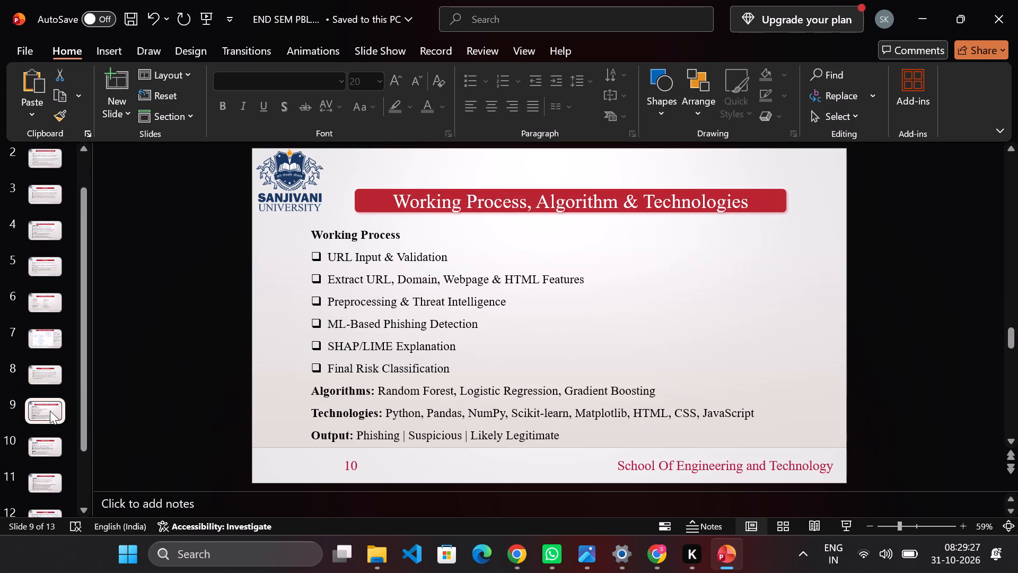
pyautogui.scroll(-2, 50, 411)
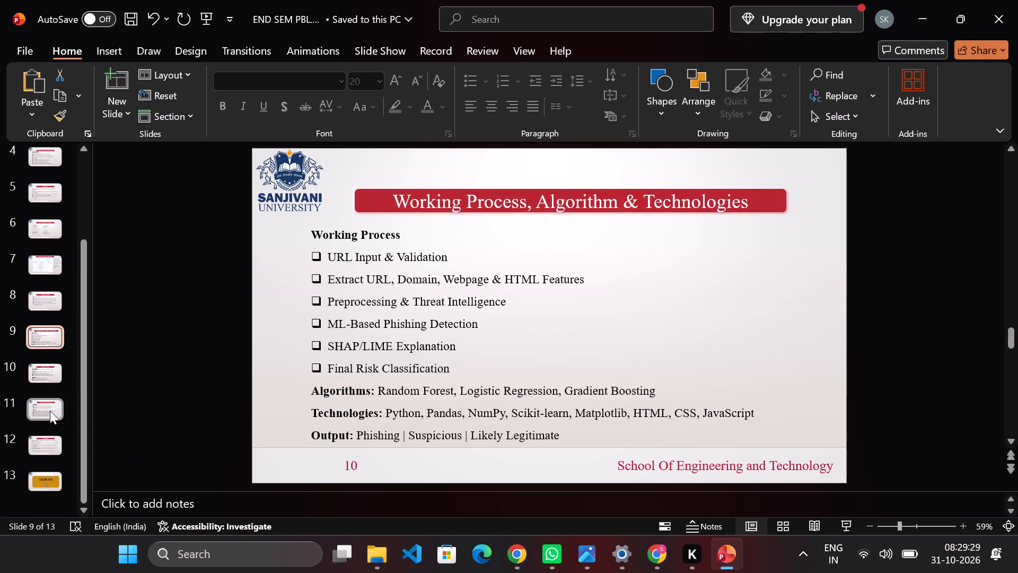
pyautogui.scroll(-3, 50, 411)
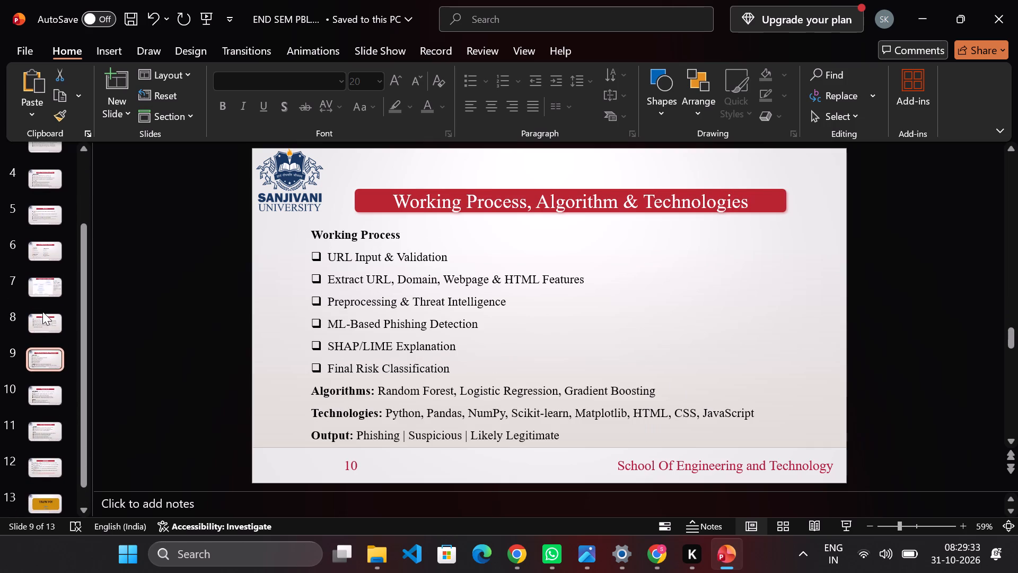
pyautogui.click(42, 319)
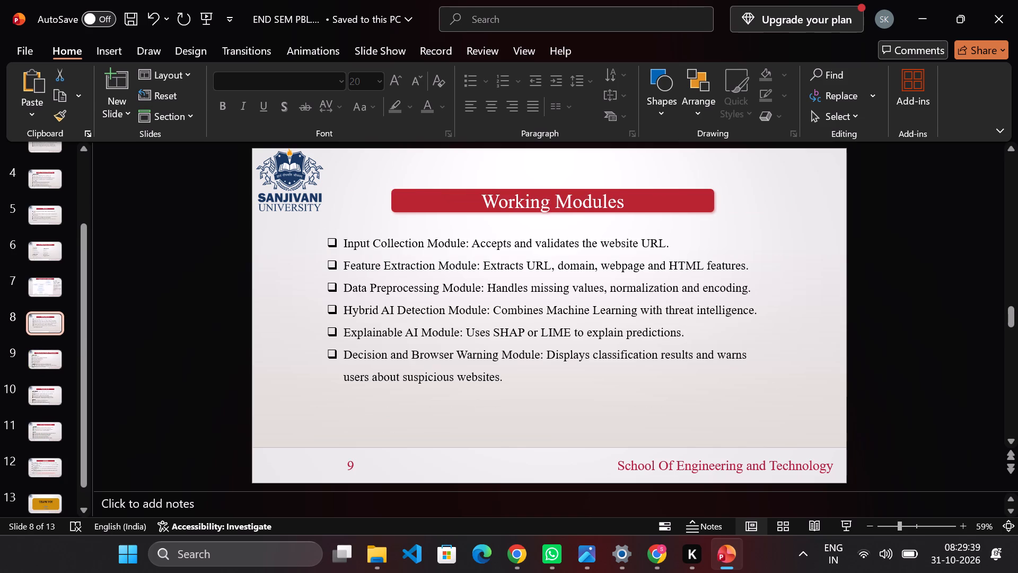
# Bold the names of the first three modules: Input Collection Module, Feature Extraction Module and Data Preprocessing Module.
pyautogui.moveTo(467, 241); pyautogui.dragTo(348, 247)
pyautogui.click(362, 219)
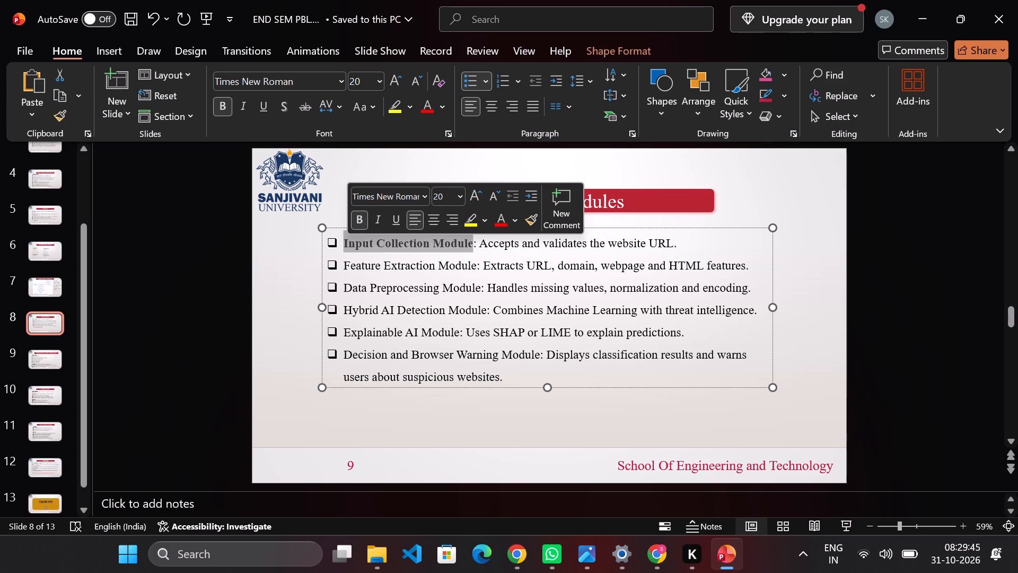
pyautogui.moveTo(476, 266); pyautogui.dragTo(360, 273)
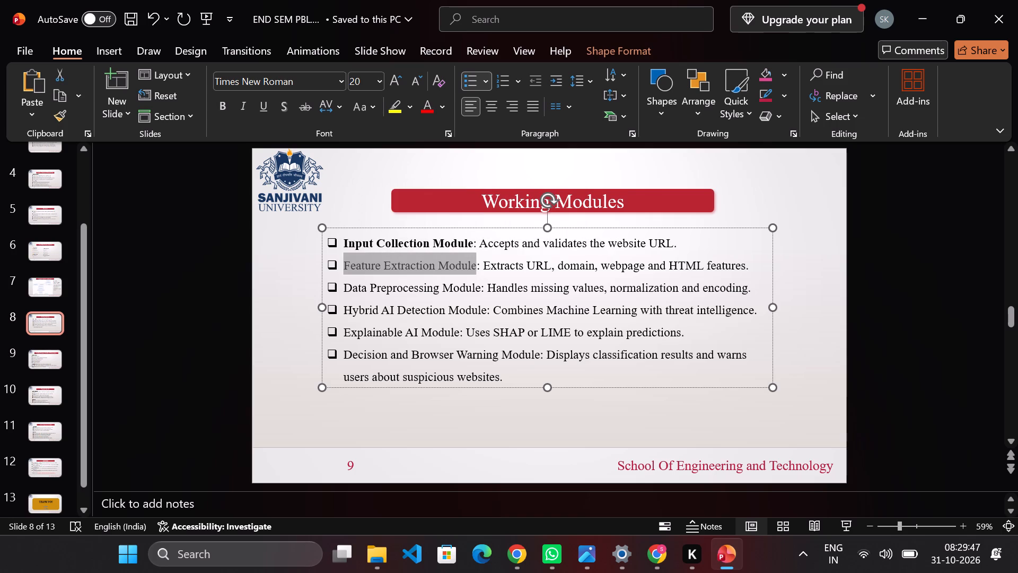
pyautogui.moveTo(360, 273); pyautogui.dragTo(359, 273)
pyautogui.click(372, 247)
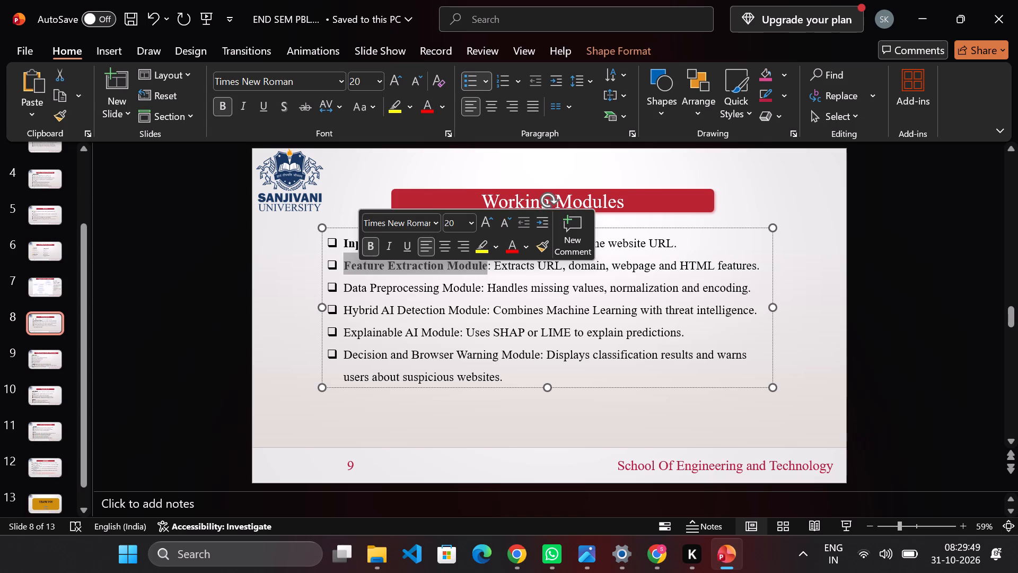
pyautogui.moveTo(482, 288); pyautogui.dragTo(366, 293)
pyautogui.click(381, 274)
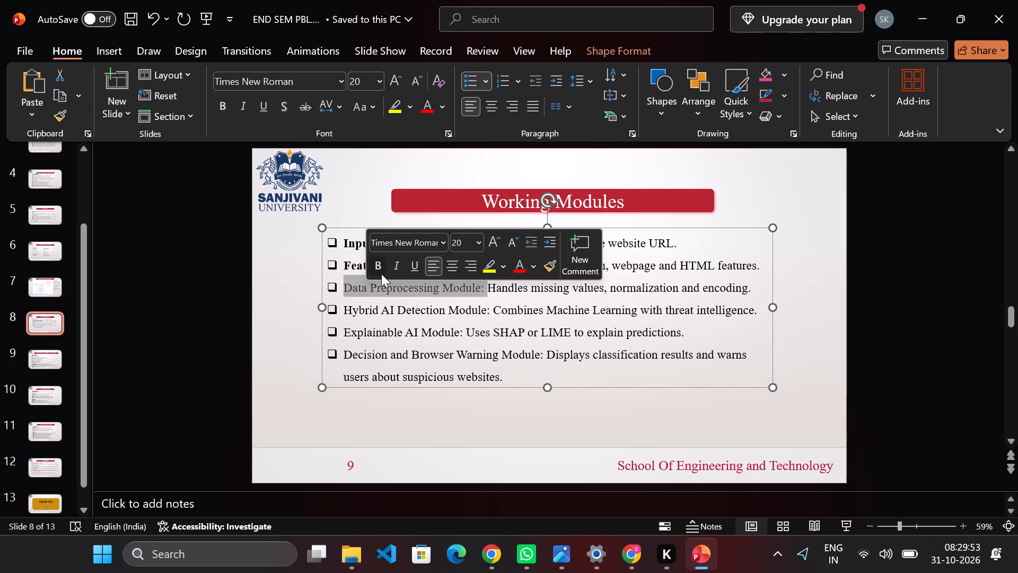
# Bold the last three module names: Hybrid AI Detection Module, Explainable AI Module, and Decision and Browser Warning Module.
pyautogui.moveTo(488, 310); pyautogui.dragTo(483, 310)
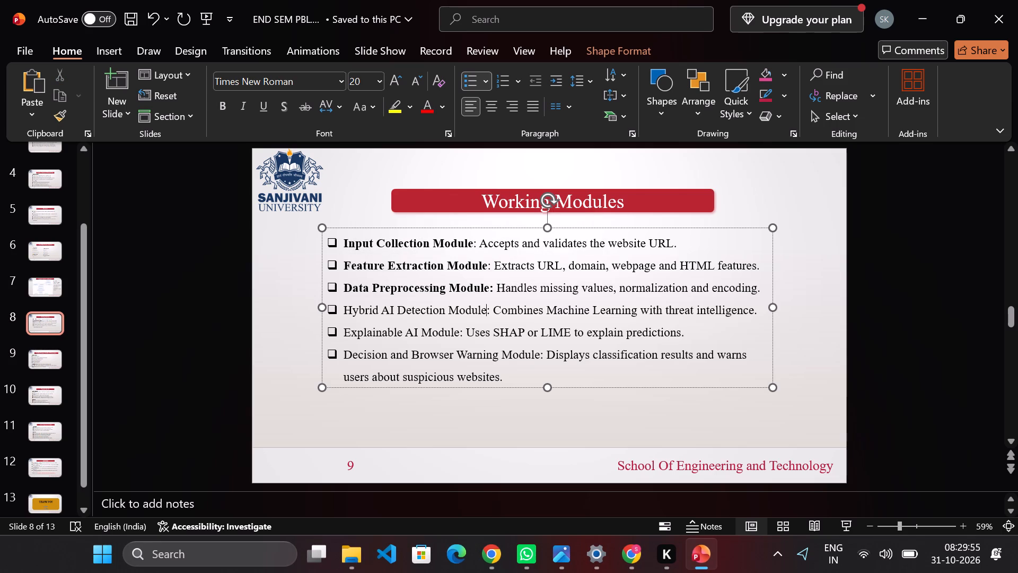
pyautogui.moveTo(483, 310); pyautogui.dragTo(340, 302)
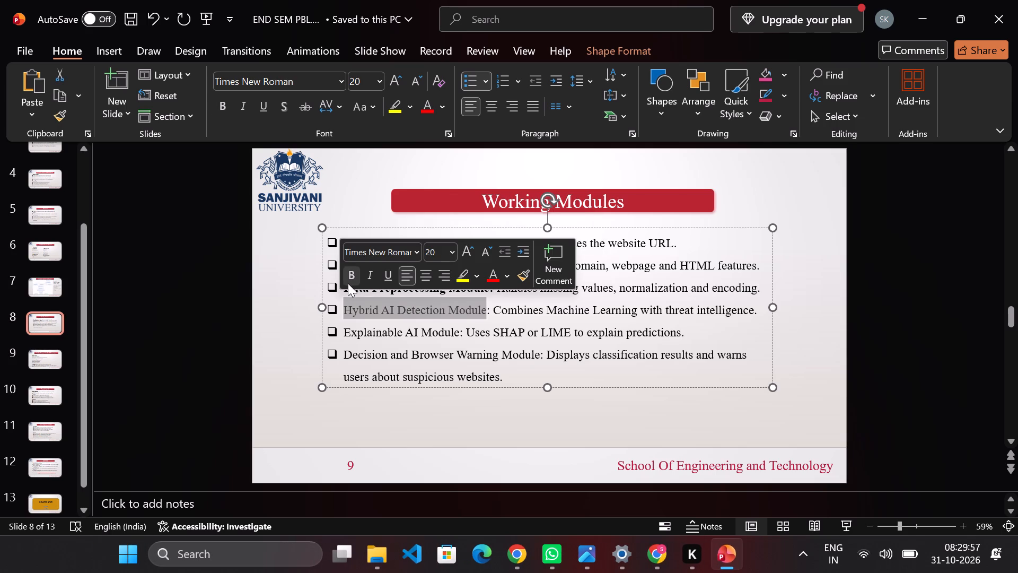
pyautogui.click(348, 283)
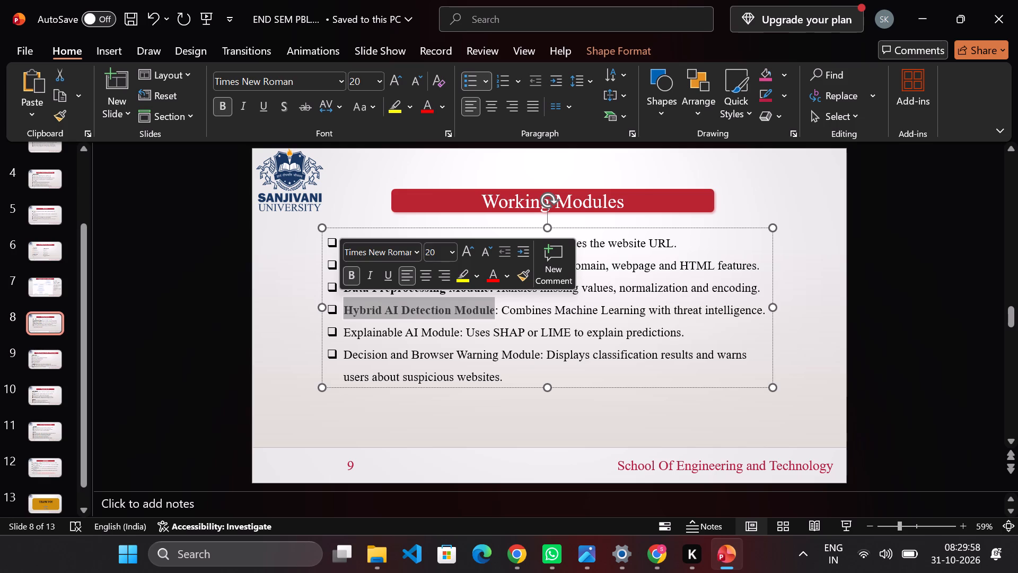
pyautogui.moveTo(459, 331); pyautogui.dragTo(334, 329)
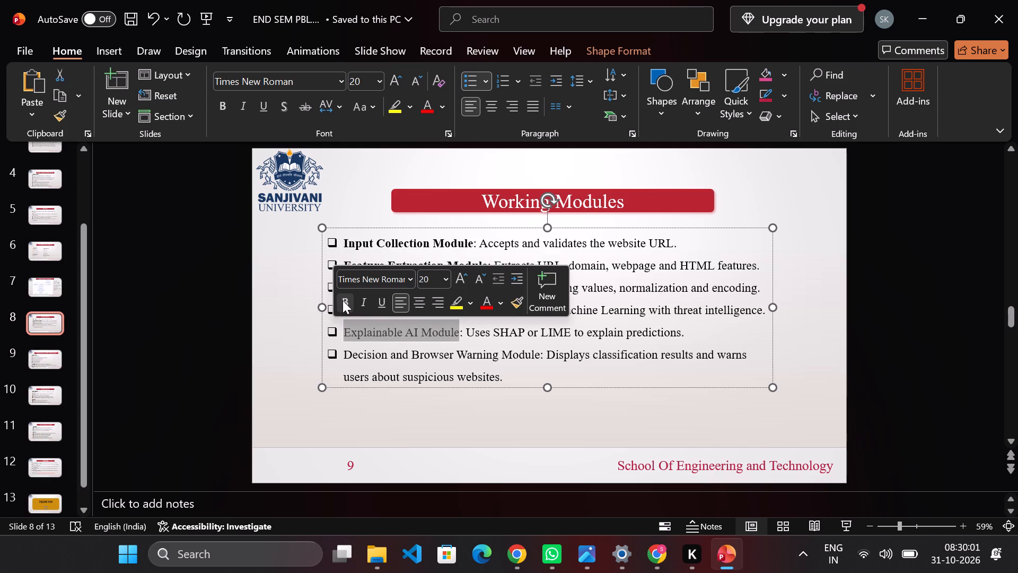
pyautogui.click(343, 300)
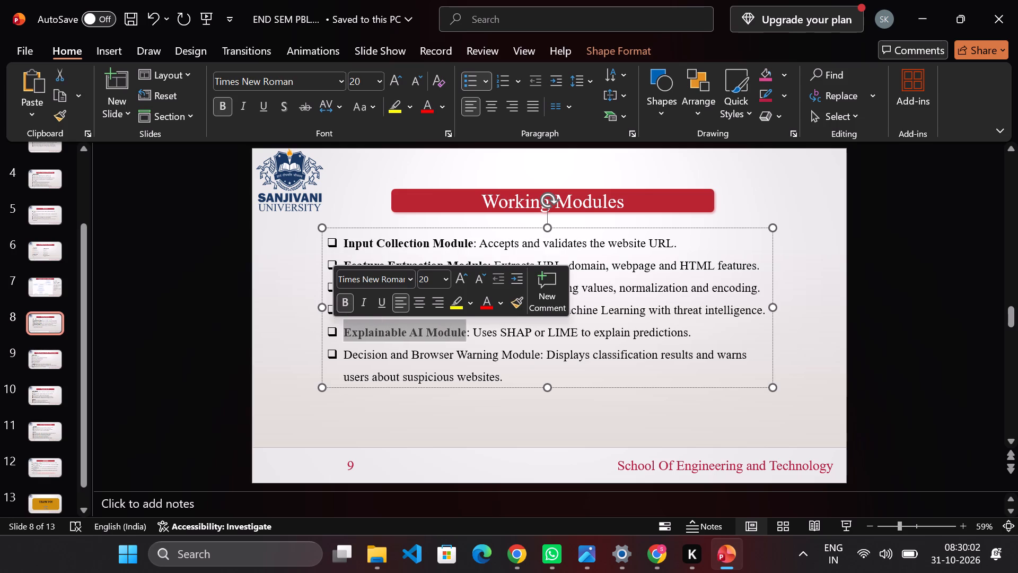
pyautogui.moveTo(542, 352); pyautogui.dragTo(476, 354)
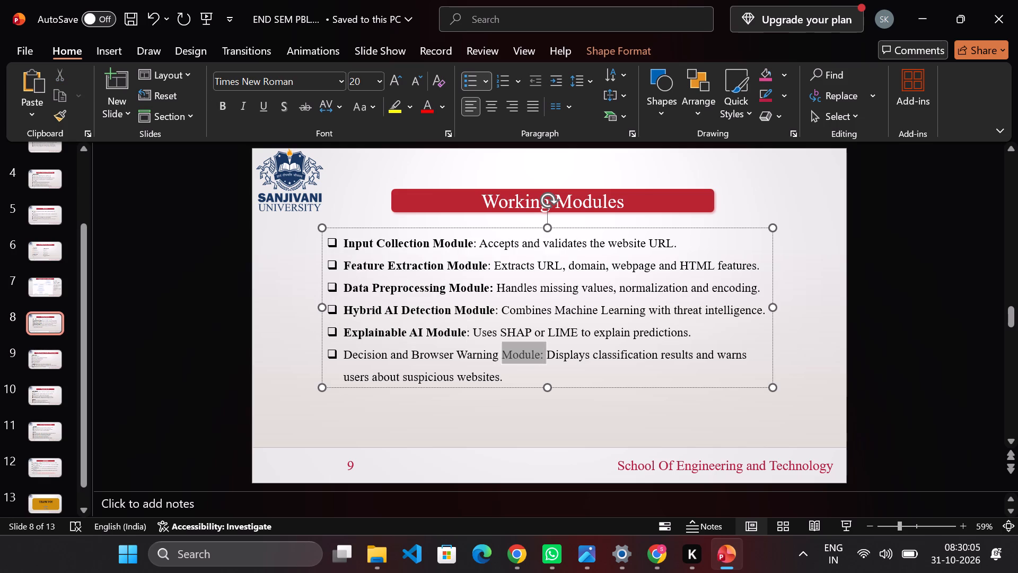
pyautogui.moveTo(476, 354); pyautogui.dragTo(350, 352)
pyautogui.click(367, 332)
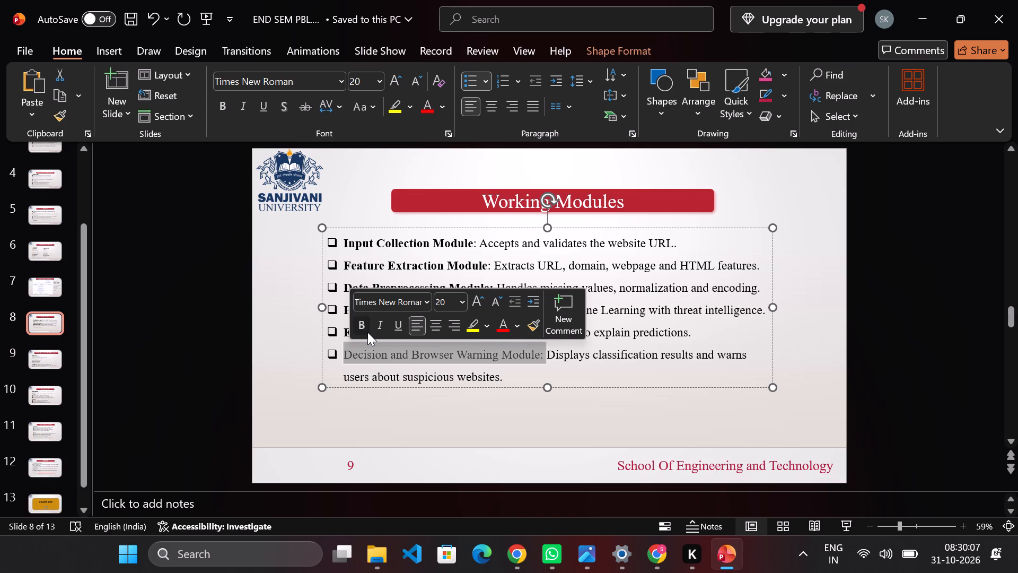
pyautogui.click(439, 438)
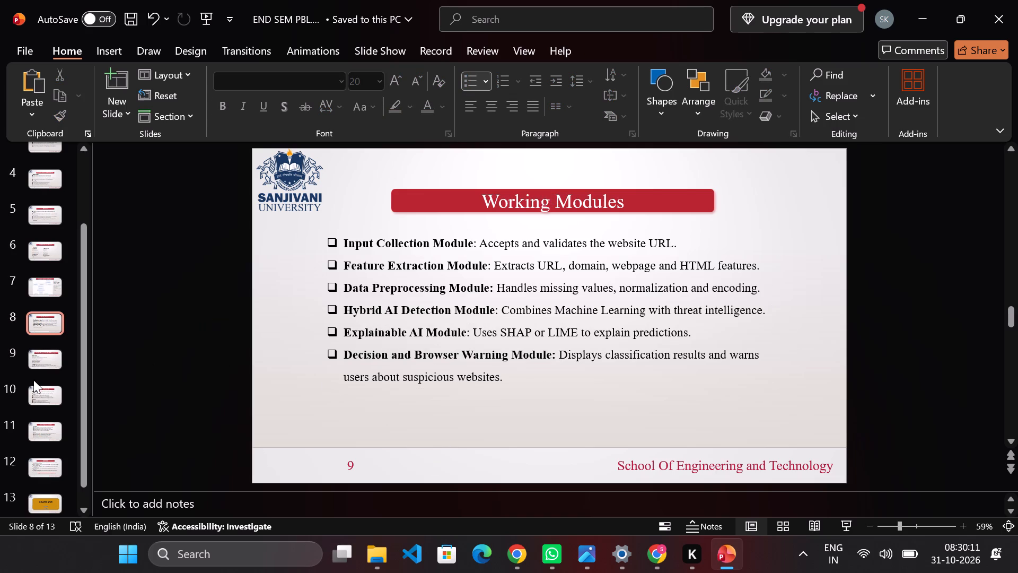
# Remove the Working Process heading and its six bullets from the Working Process, Algorithm & Technologies slide.
pyautogui.click(52, 354)
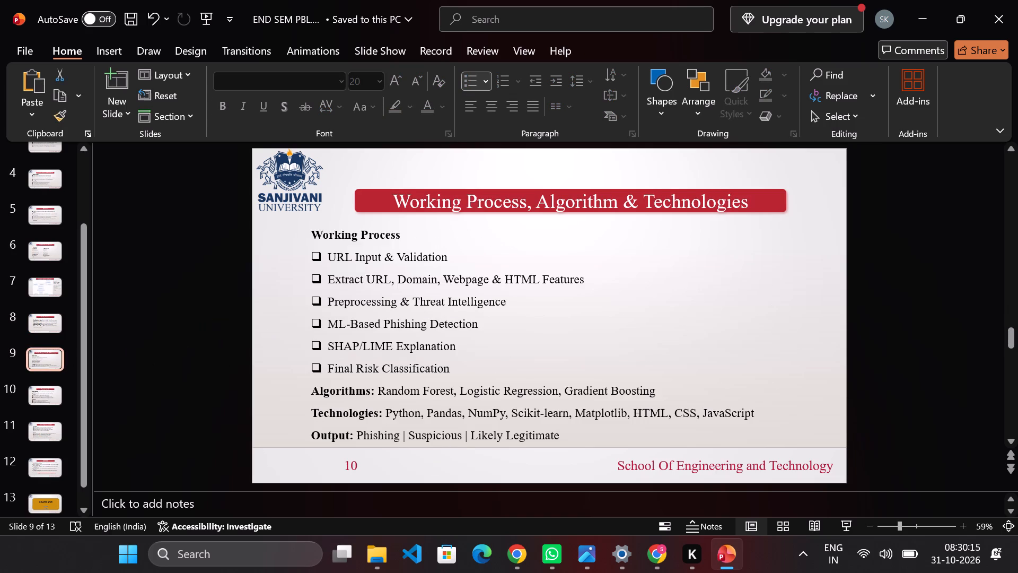
pyautogui.click(54, 324)
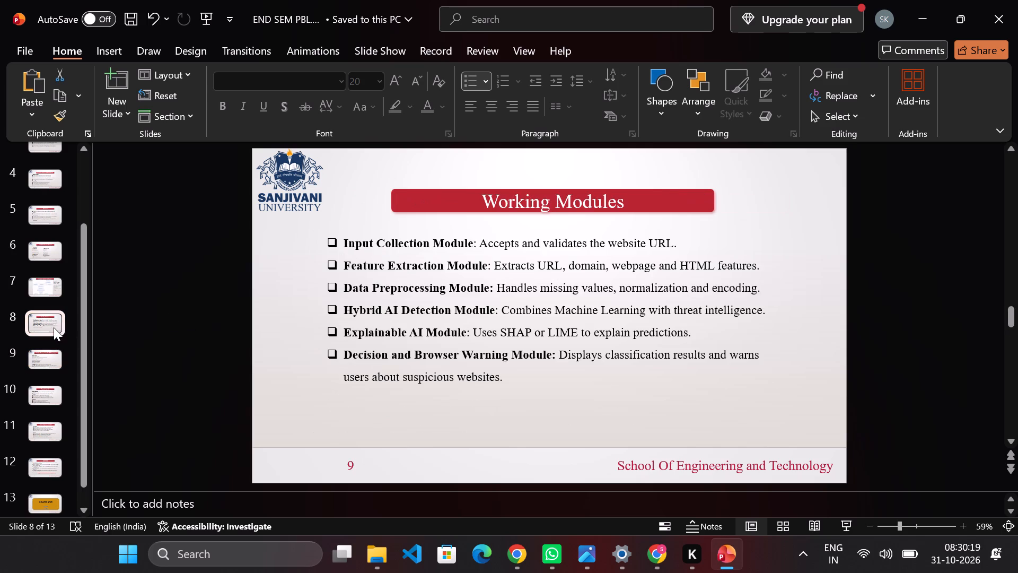
pyautogui.click(47, 357)
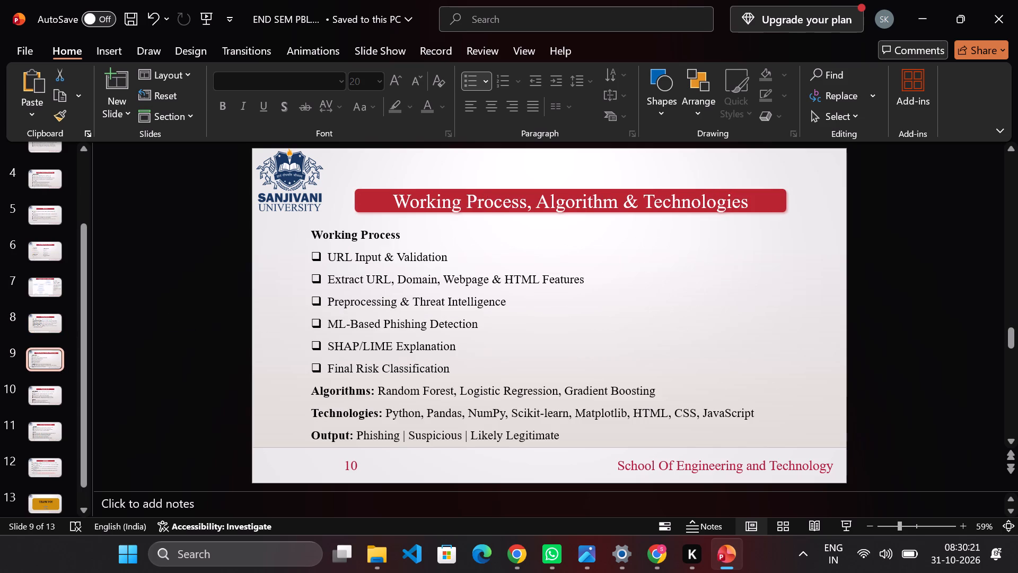
pyautogui.moveTo(454, 370); pyautogui.dragTo(321, 227)
pyautogui.press('BackSpace')
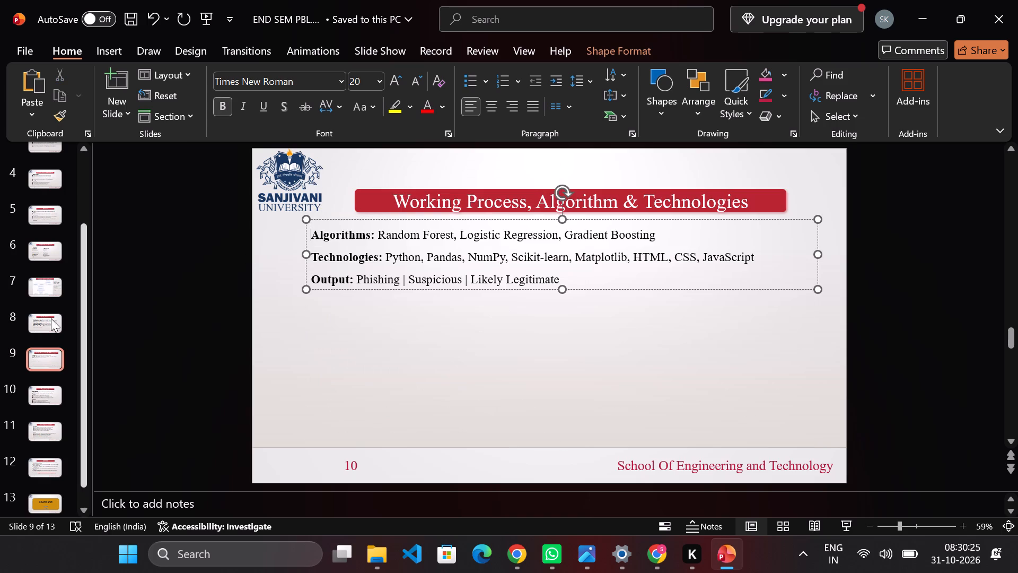
# Copy the Algorithms, Technologies and Output lines from slide 9 and paste them below the last bullet on the Working Modules slide.
pyautogui.click(33, 323)
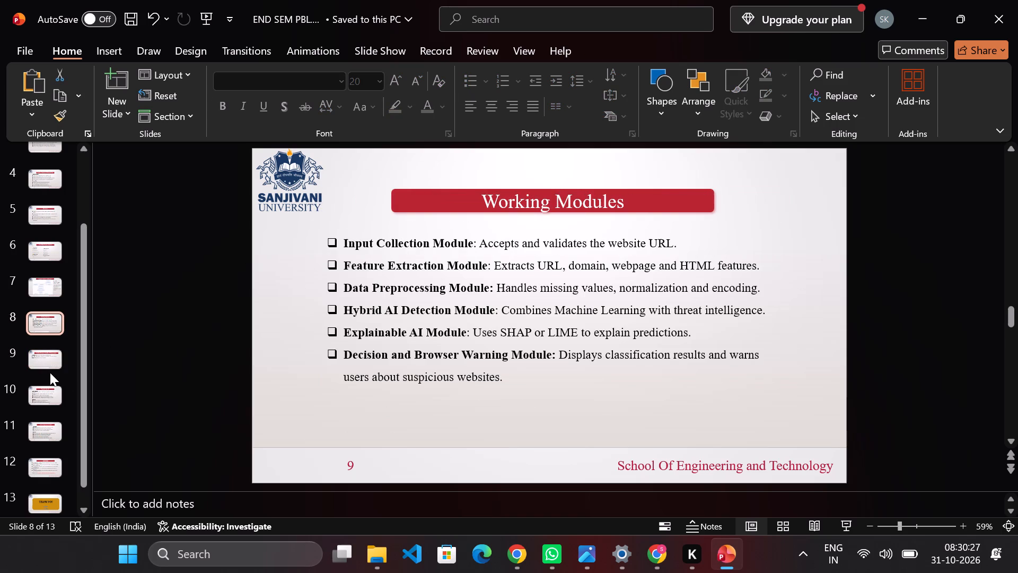
pyautogui.click(50, 366)
pyautogui.click(416, 233)
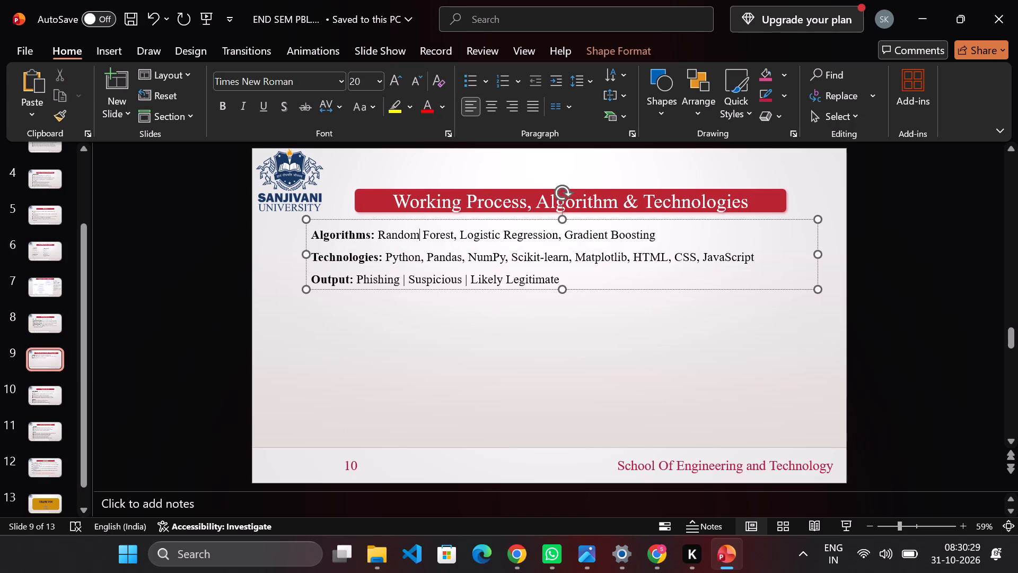
pyautogui.hotkey('ctrl', 'a')
pyautogui.hotkey('ctrl', 'c')
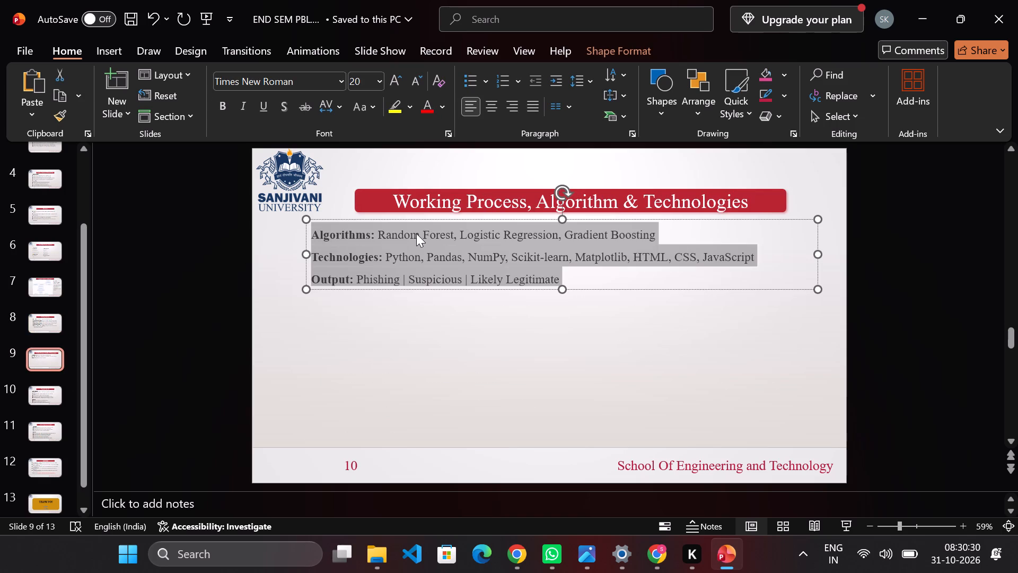
pyautogui.click(60, 319)
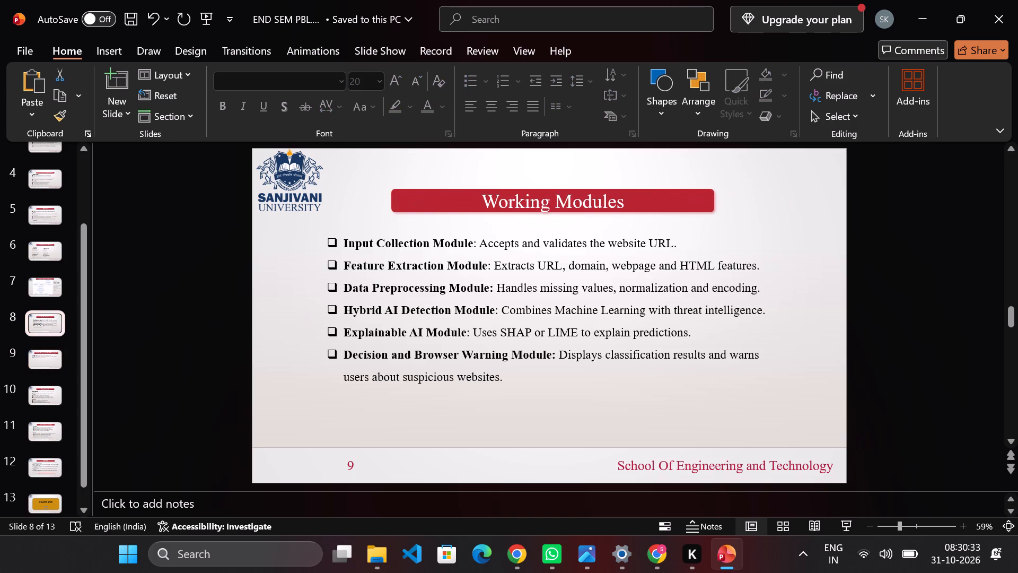
pyautogui.click(517, 387)
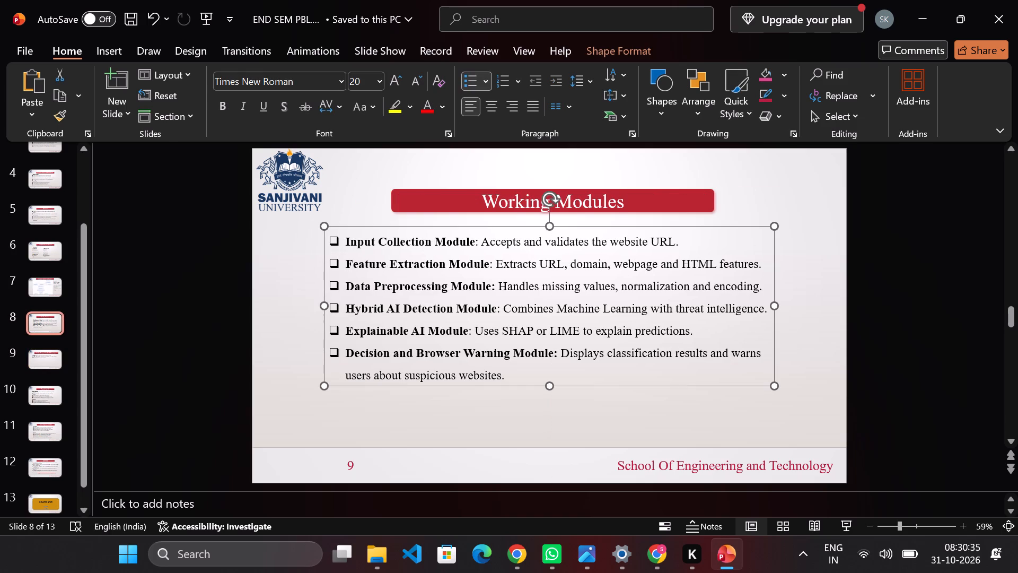
pyautogui.click(520, 376)
pyautogui.press('Return')
pyautogui.hotkey('ctrl', 'v')
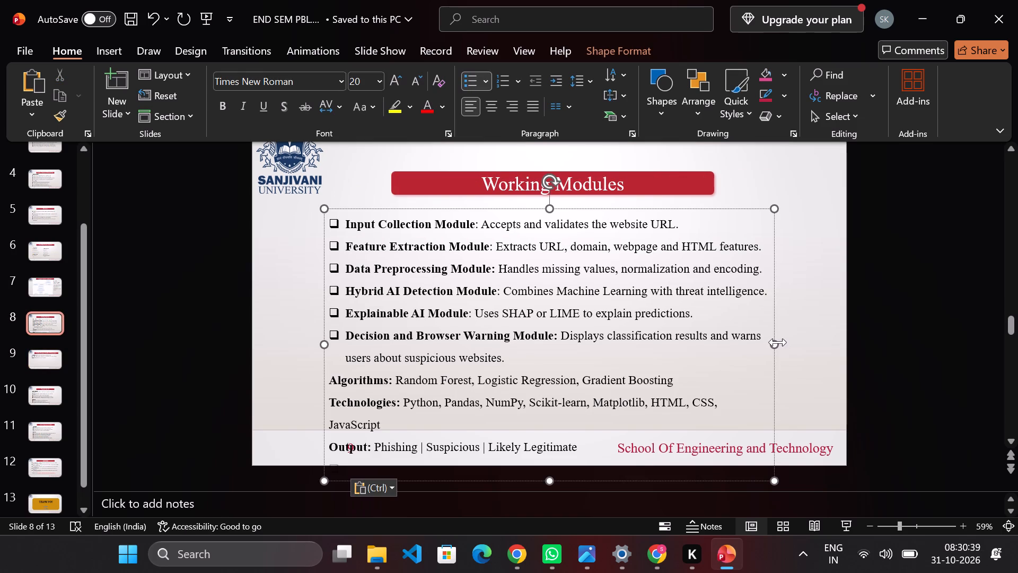
# Widen the Working Modules text box nearly to the slide's right edge, and shift it slightly up and left to clear the footer.
pyautogui.moveTo(778, 342); pyautogui.dragTo(832, 334)
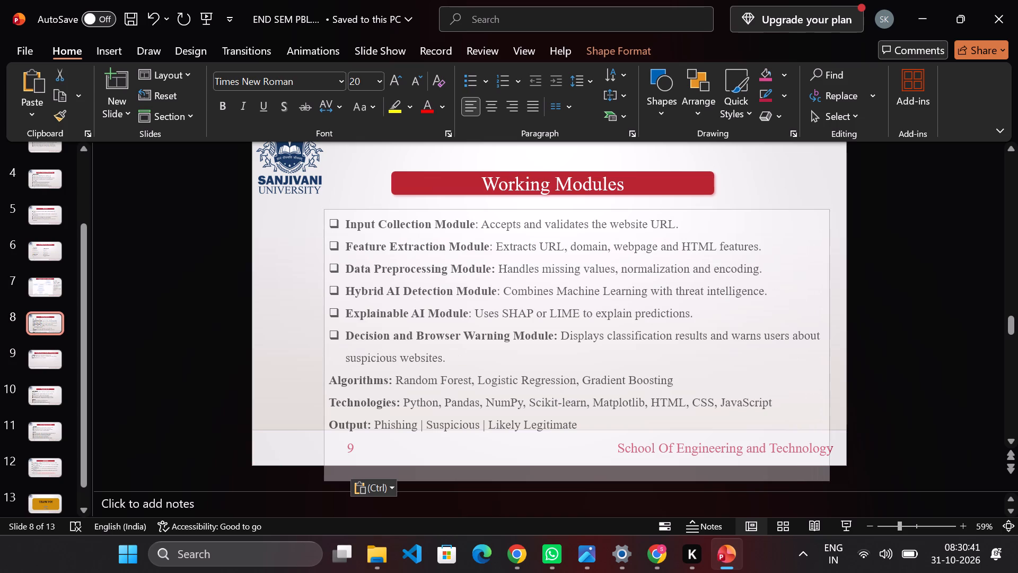
pyautogui.moveTo(832, 334); pyautogui.dragTo(836, 334)
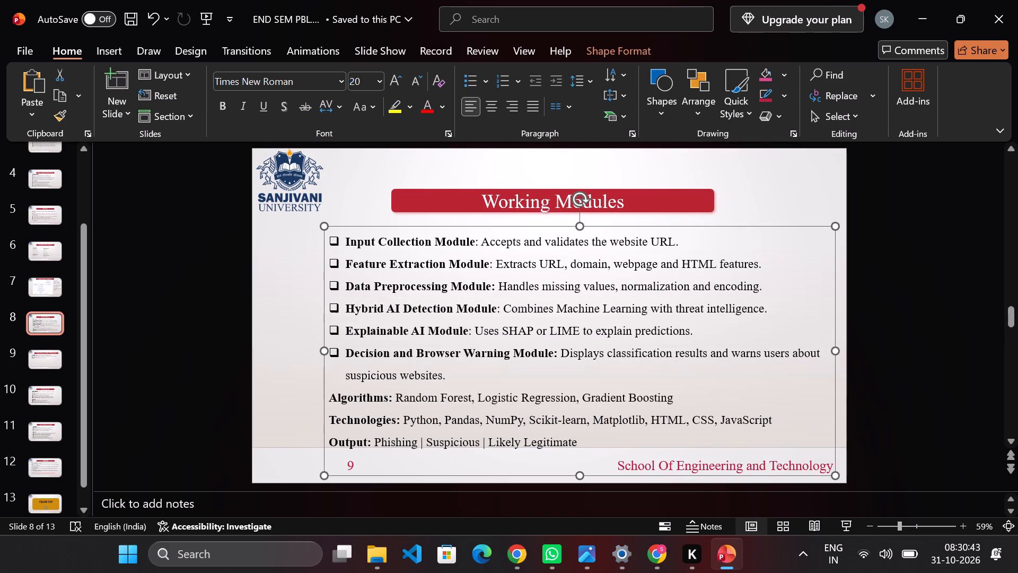
pyautogui.moveTo(605, 228); pyautogui.dragTo(595, 221)
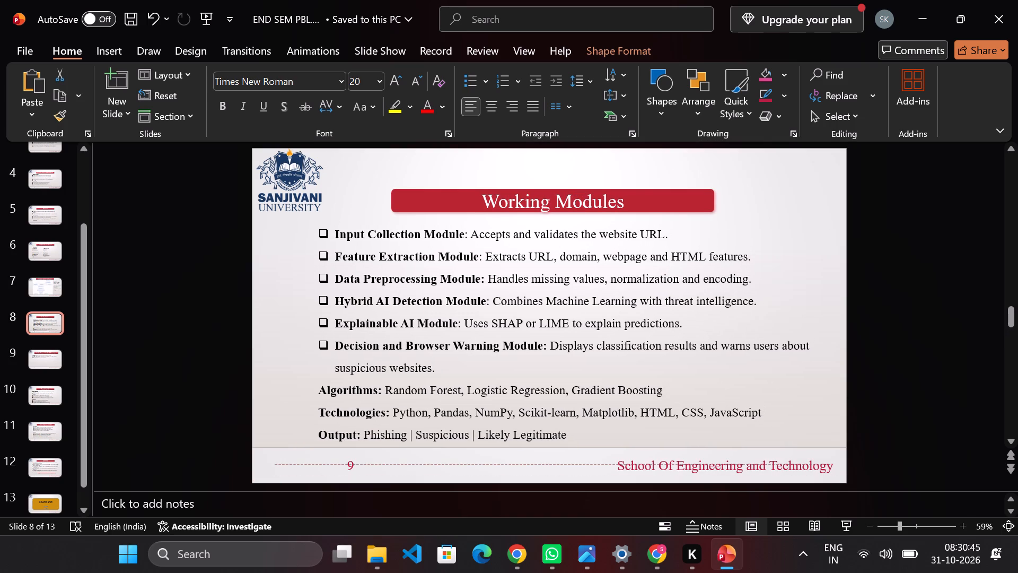
pyautogui.moveTo(595, 221); pyautogui.dragTo(594, 222)
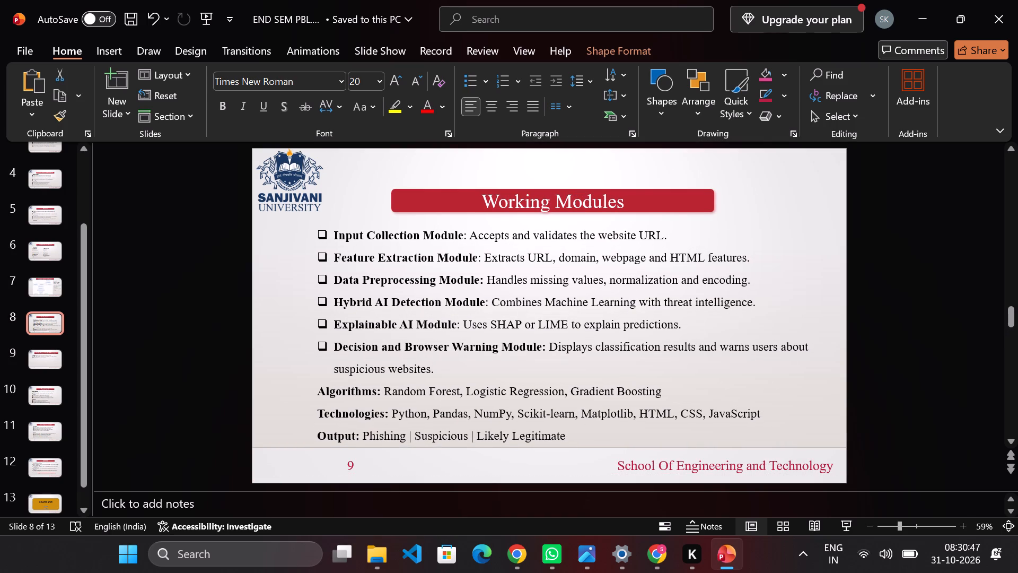
pyautogui.moveTo(594, 222); pyautogui.dragTo(593, 223)
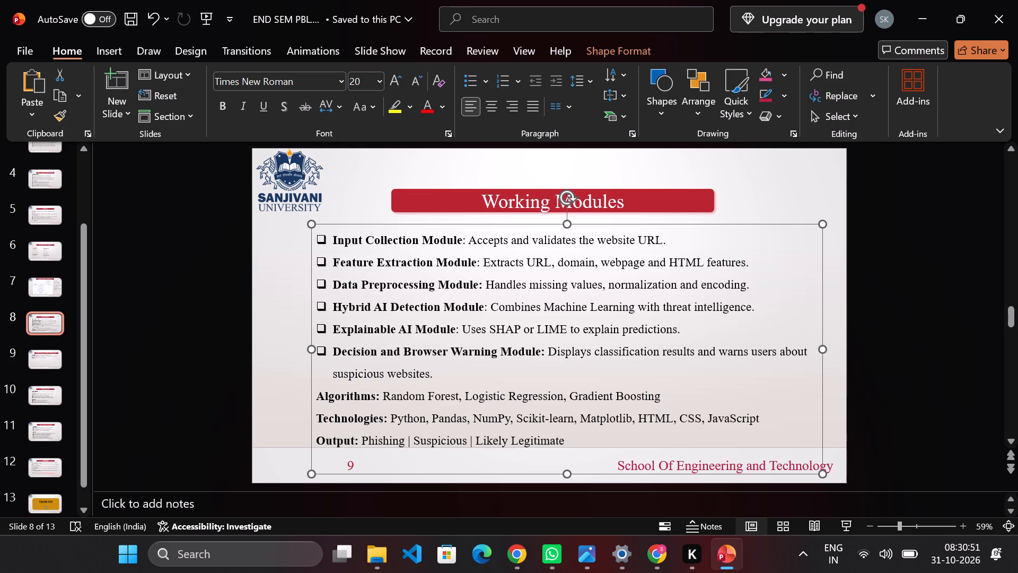
pyautogui.click(893, 233)
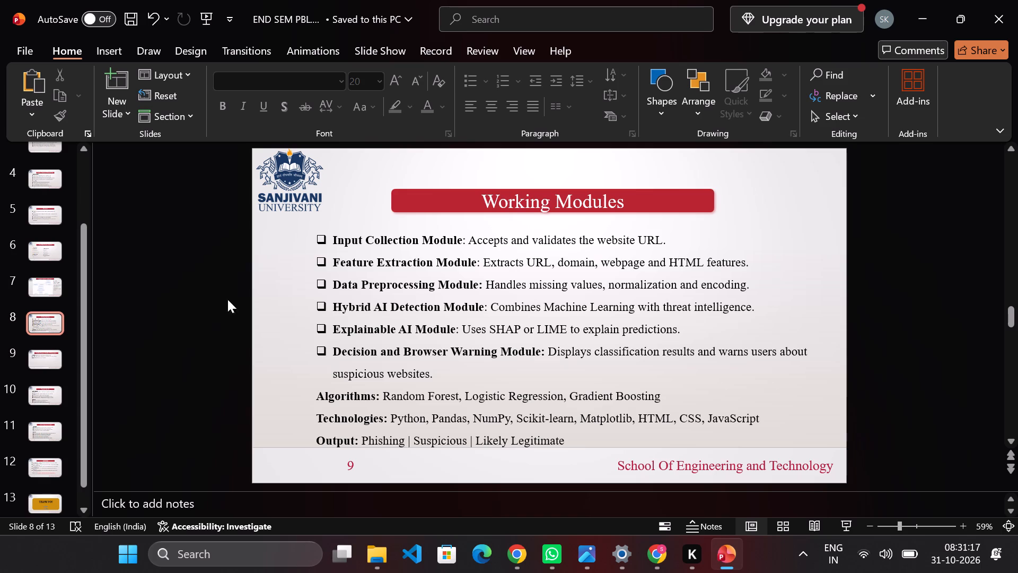
# Delete slide 9, Working Process, Algorithm & Technologies.
pyautogui.click(55, 356)
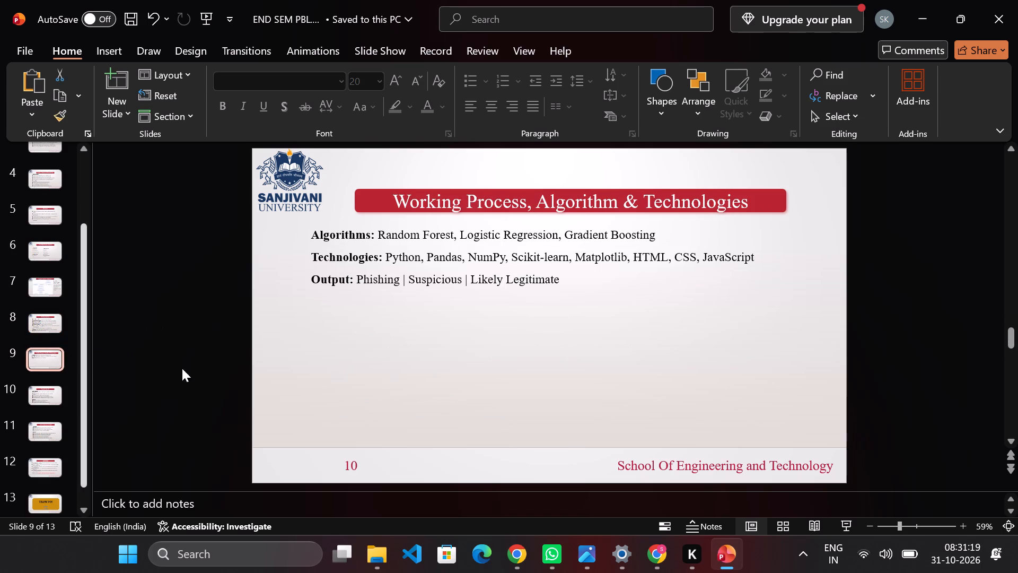
pyautogui.click(276, 473)
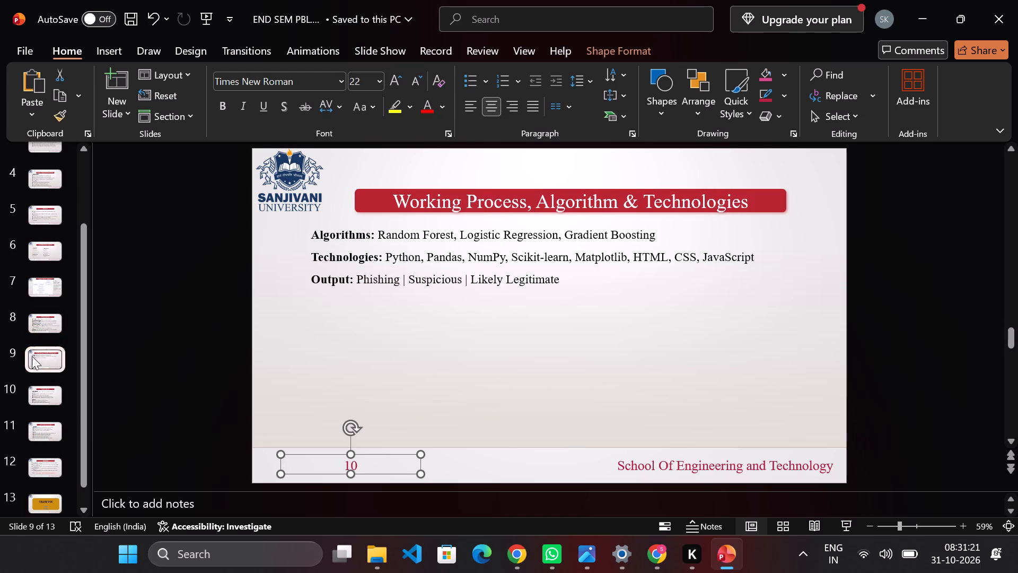
pyautogui.click(53, 369)
pyautogui.press('Delete')
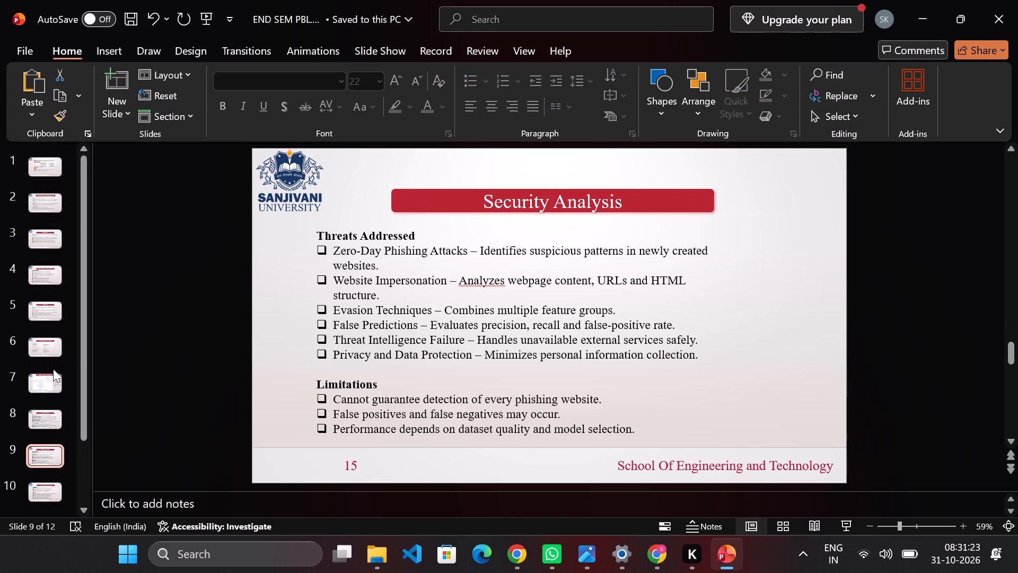
# Review the slides from Proposed System Architecture through the closing slide, comparing their content and footer numbers with the slide order.
pyautogui.scroll(-2, 38, 416)
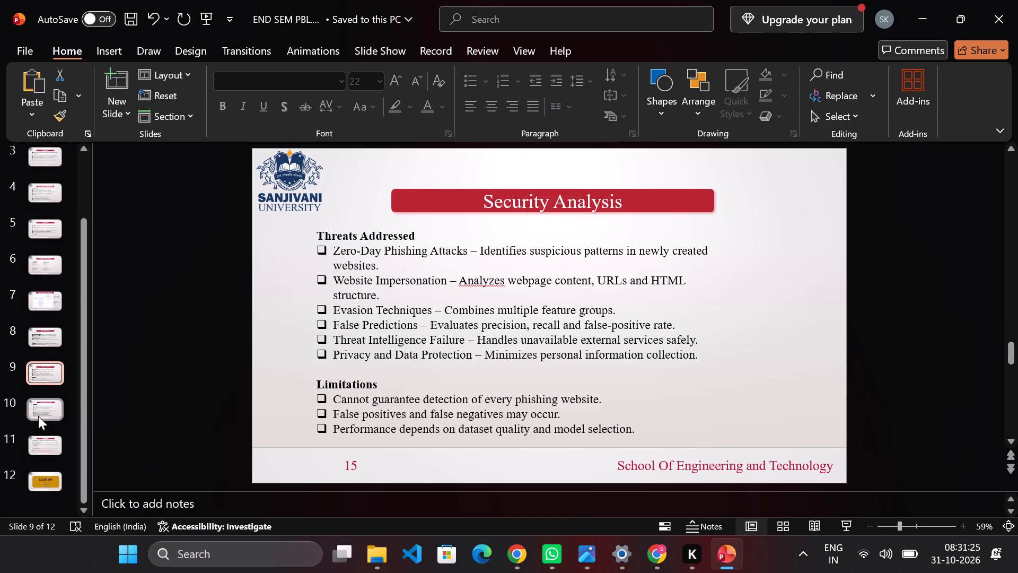
pyautogui.click(52, 320)
pyautogui.click(52, 295)
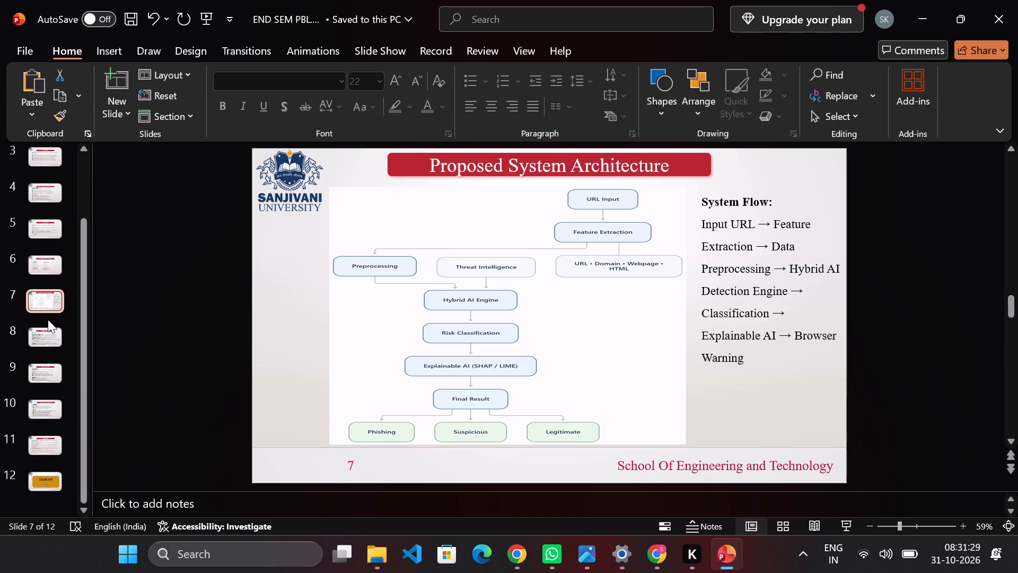
pyautogui.click(47, 327)
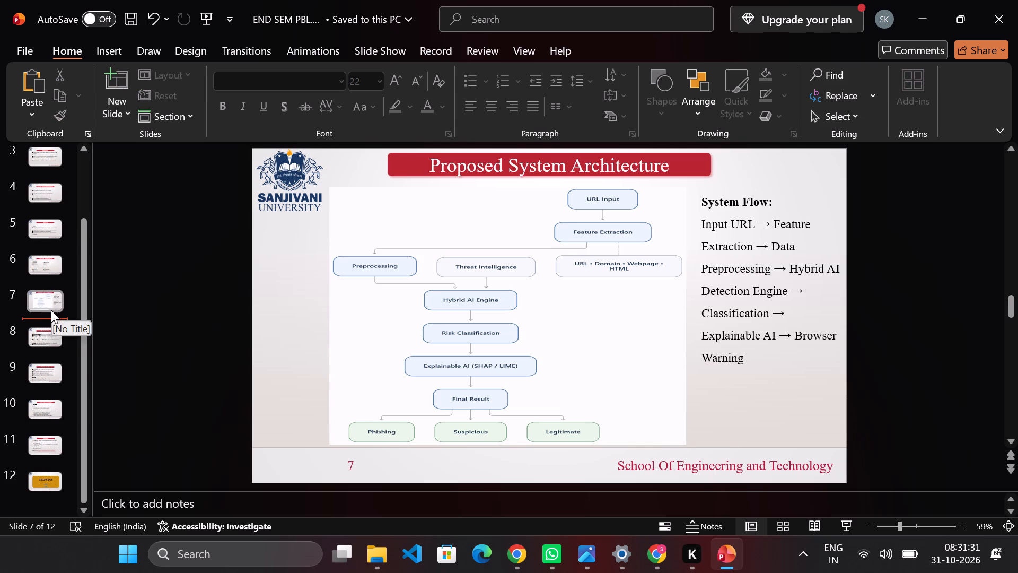
pyautogui.click(48, 337)
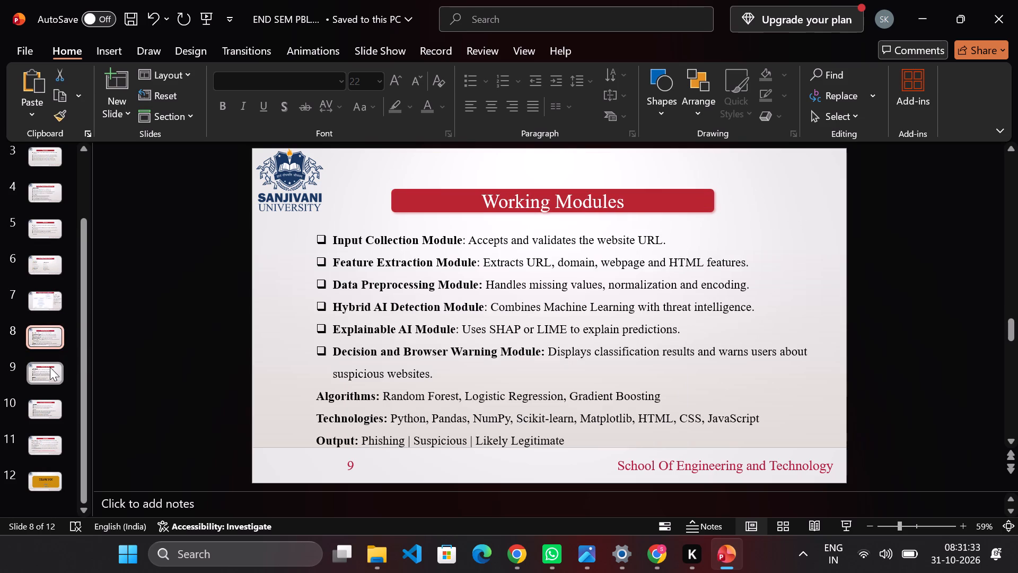
pyautogui.rightClick(50, 367)
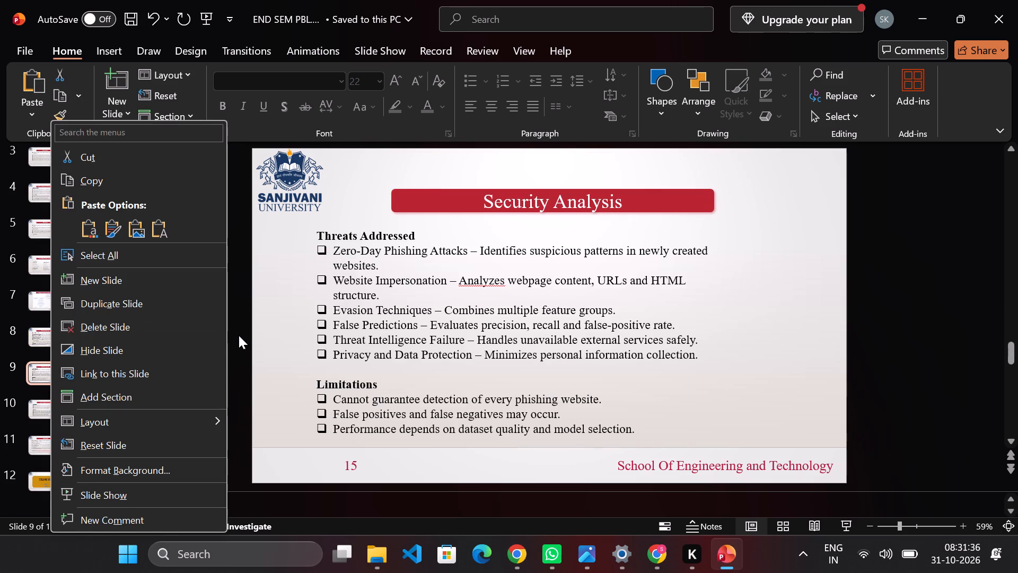
pyautogui.click(239, 335)
pyautogui.click(57, 375)
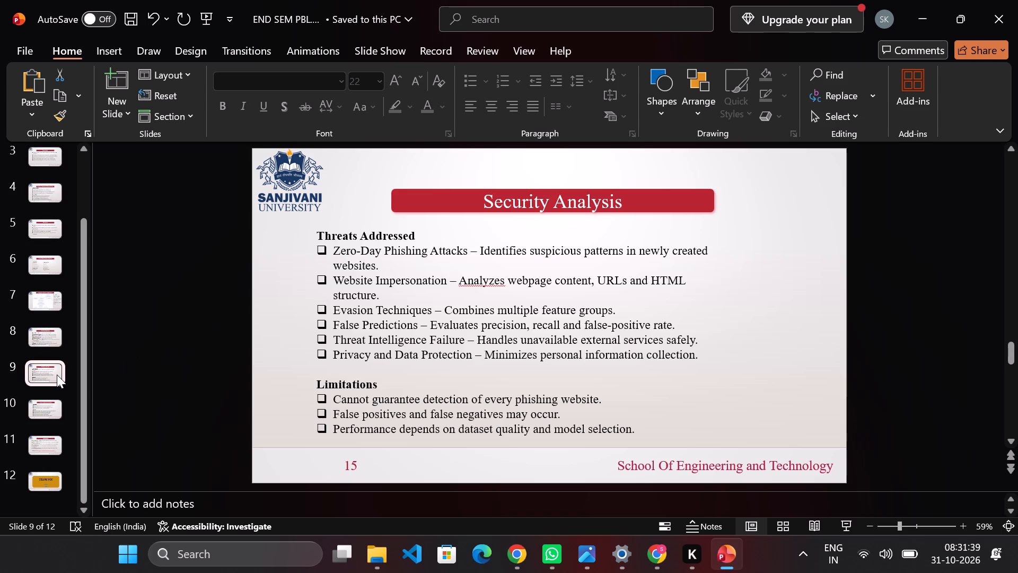
pyautogui.click(57, 412)
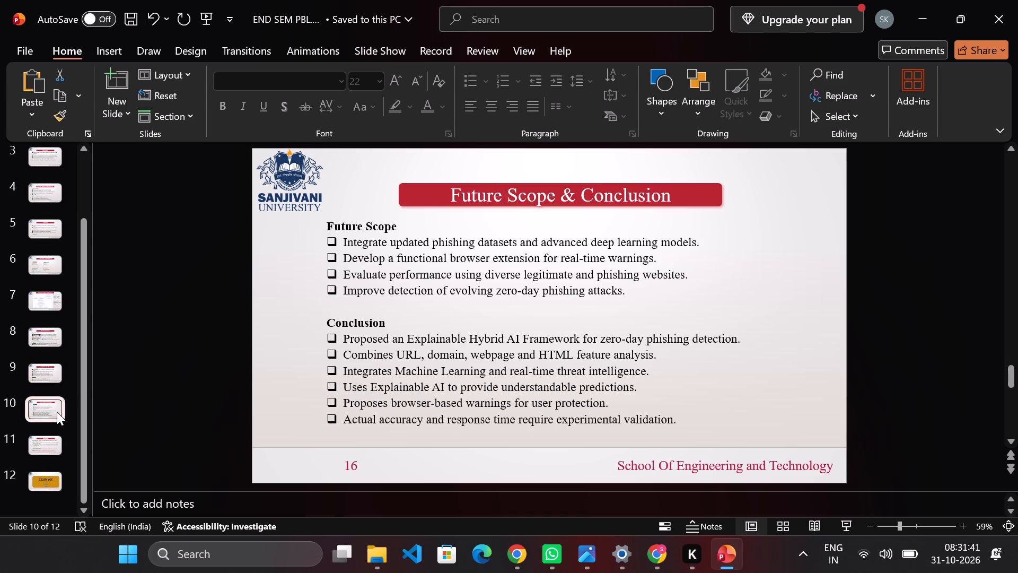
pyautogui.click(46, 456)
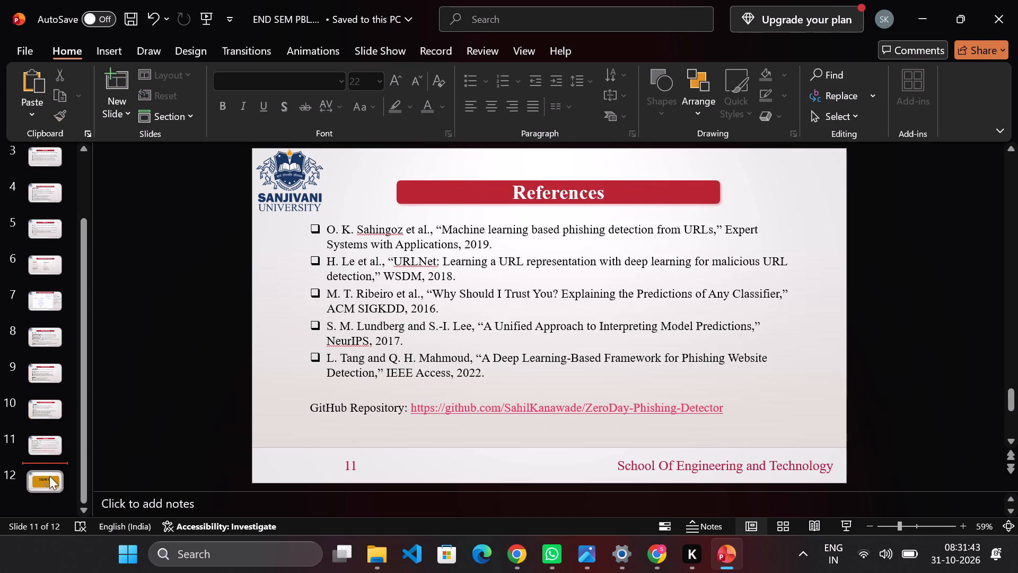
pyautogui.click(49, 478)
pyautogui.click(49, 448)
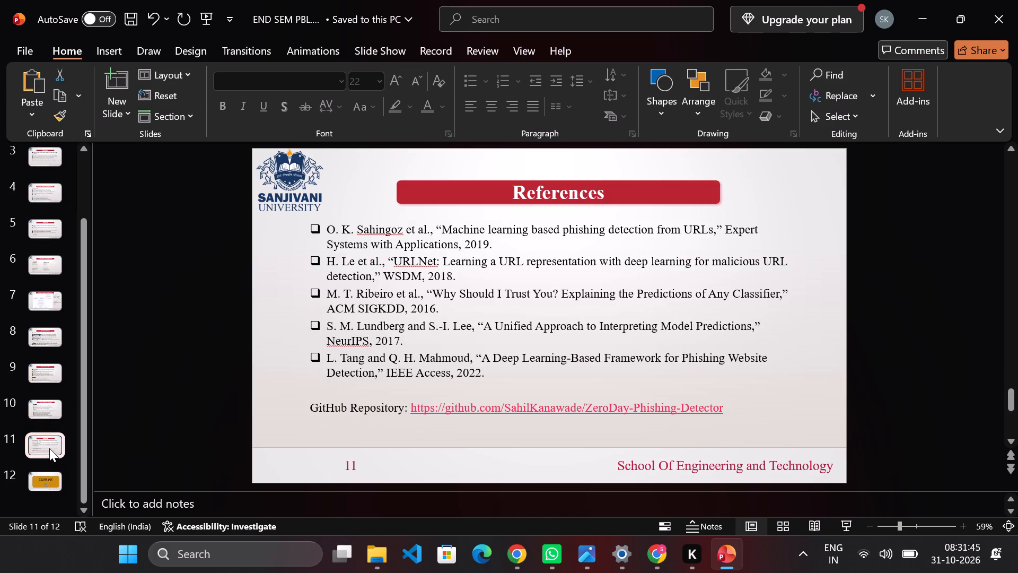
# Review the slides backwards from Future Scope & Conclusion to the Abstract, checking content flow and footer numbers.
pyautogui.click(53, 415)
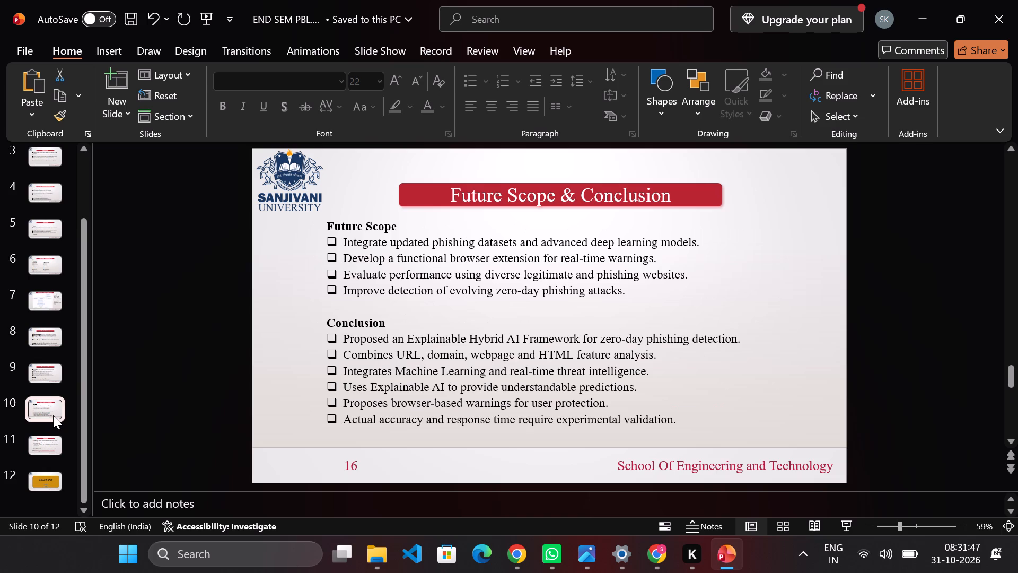
pyautogui.click(60, 375)
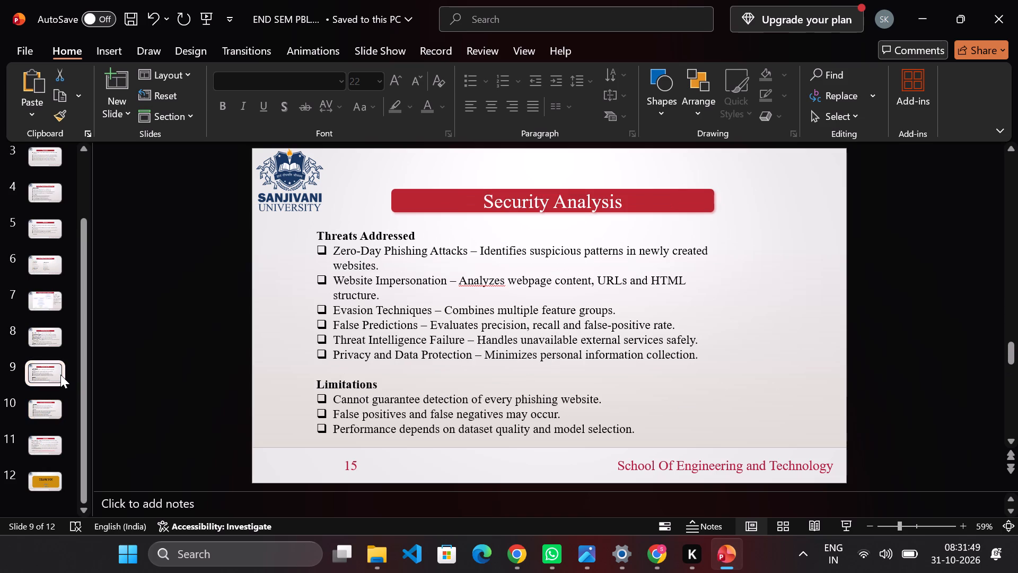
pyautogui.click(62, 343)
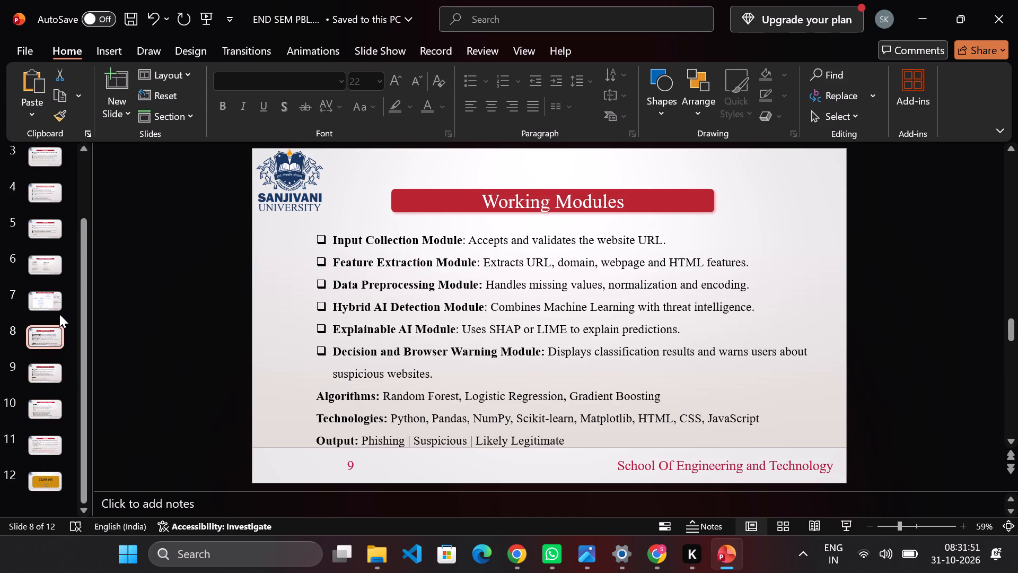
pyautogui.doubleClick(59, 310)
pyautogui.scroll(1, 59, 310)
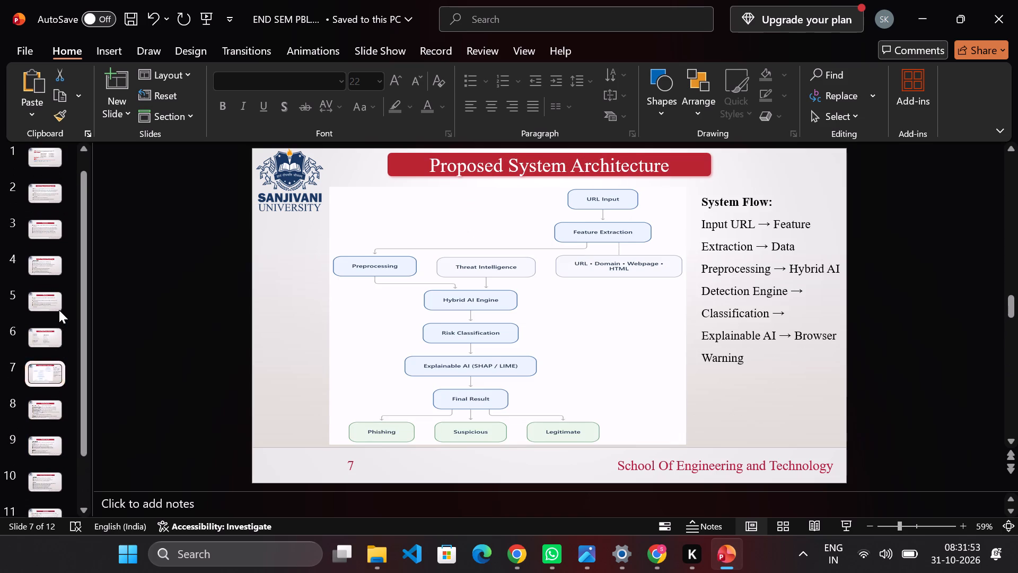
pyautogui.scroll(1, 59, 310)
pyautogui.click(54, 341)
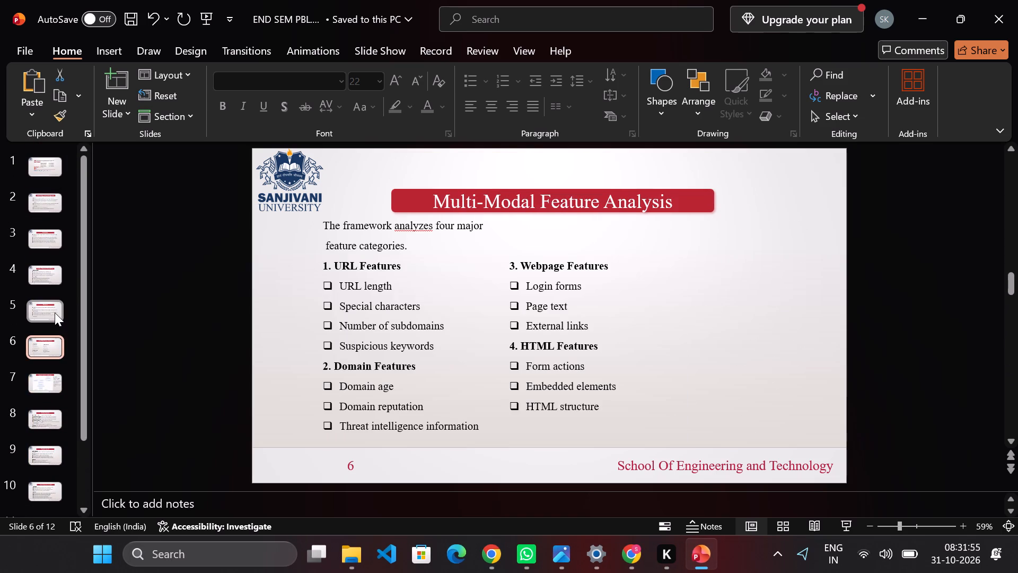
pyautogui.click(55, 310)
pyautogui.scroll(1, 55, 310)
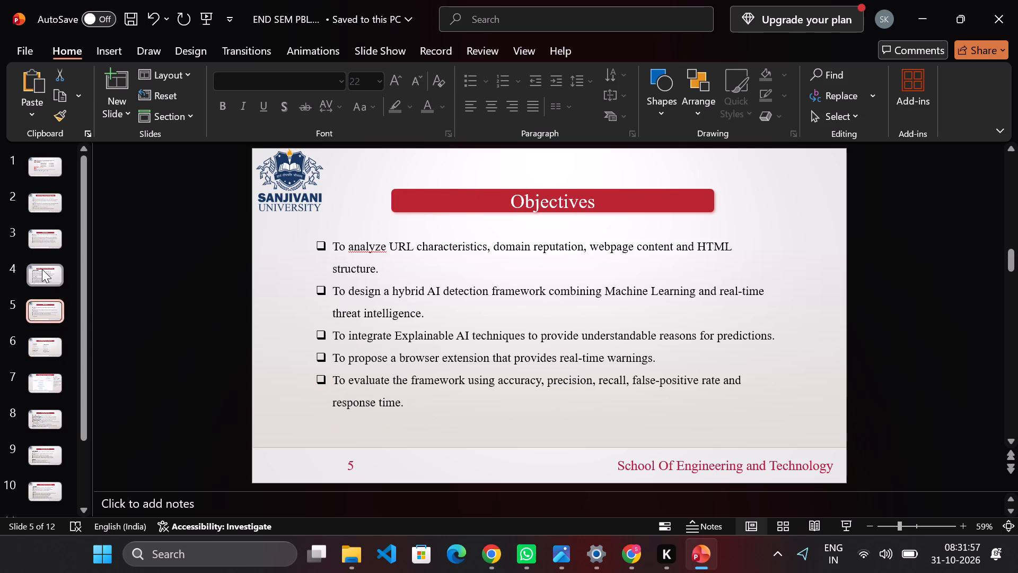
pyautogui.click(42, 269)
pyautogui.scroll(2, 42, 269)
pyautogui.click(47, 247)
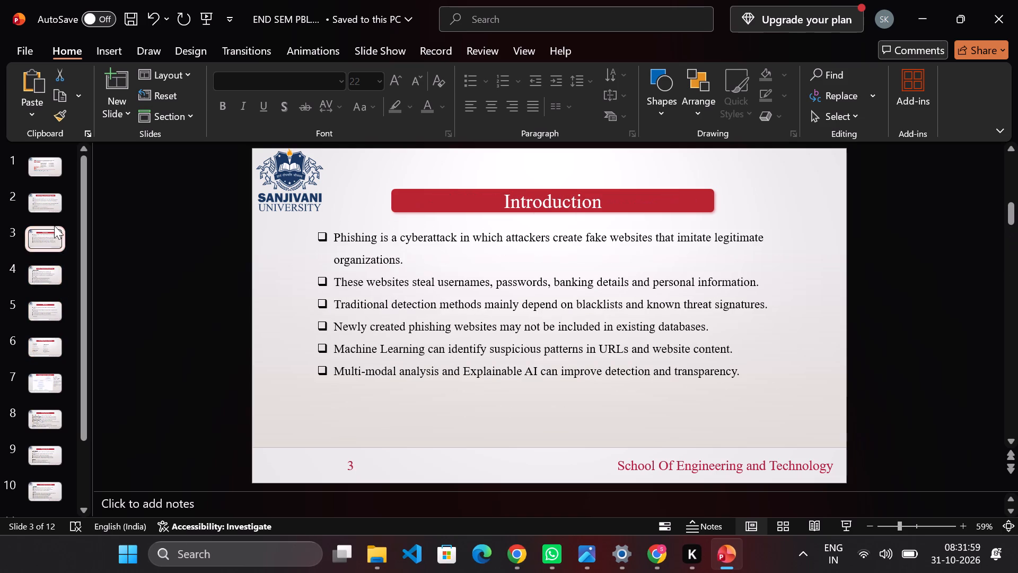
pyautogui.click(56, 207)
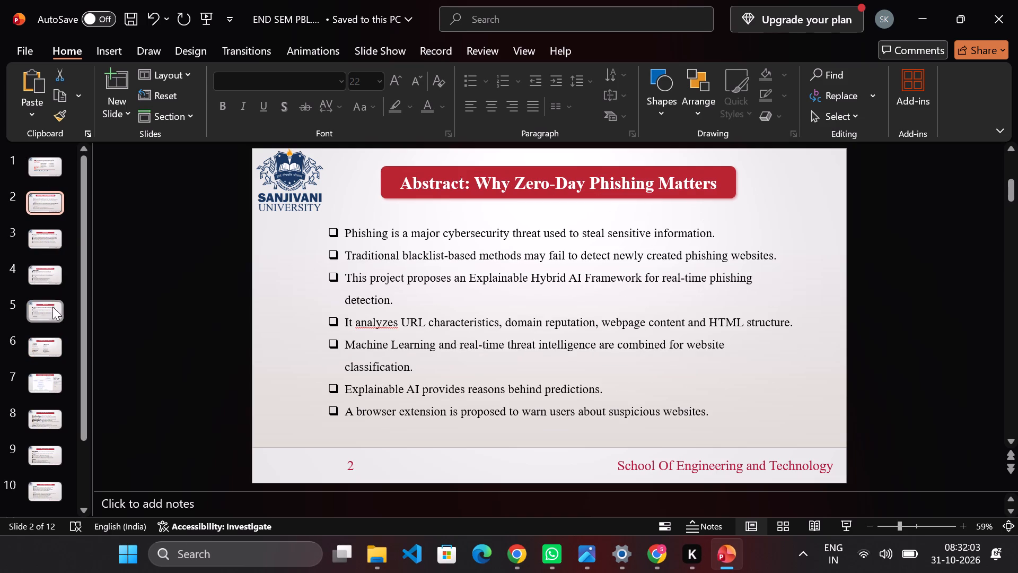
# Review the slides in order from Introduction to Future Scope & Conclusion, checking the sequence after the removed slides.
pyautogui.scroll(-1, 48, 350)
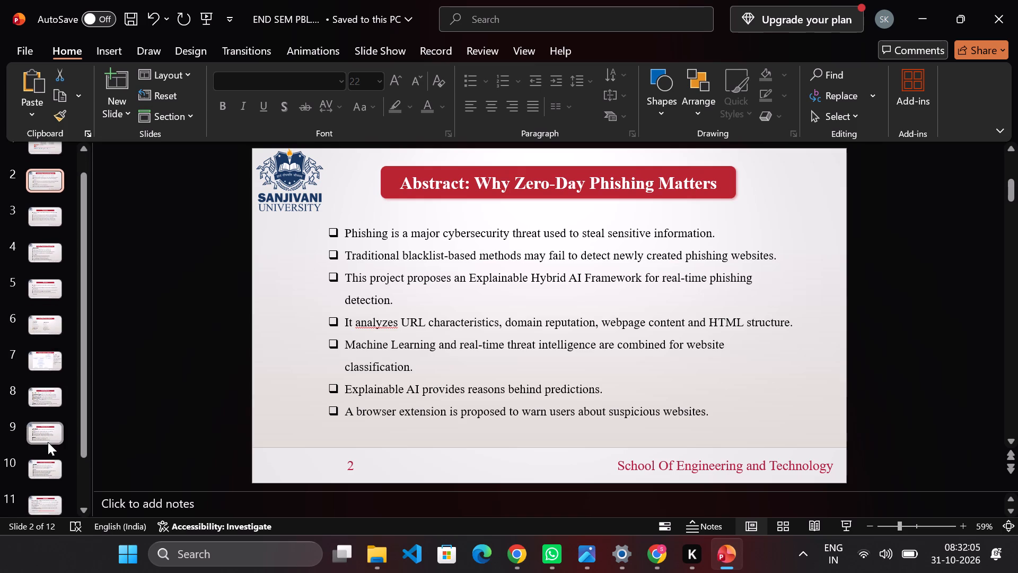
pyautogui.scroll(-2, 48, 442)
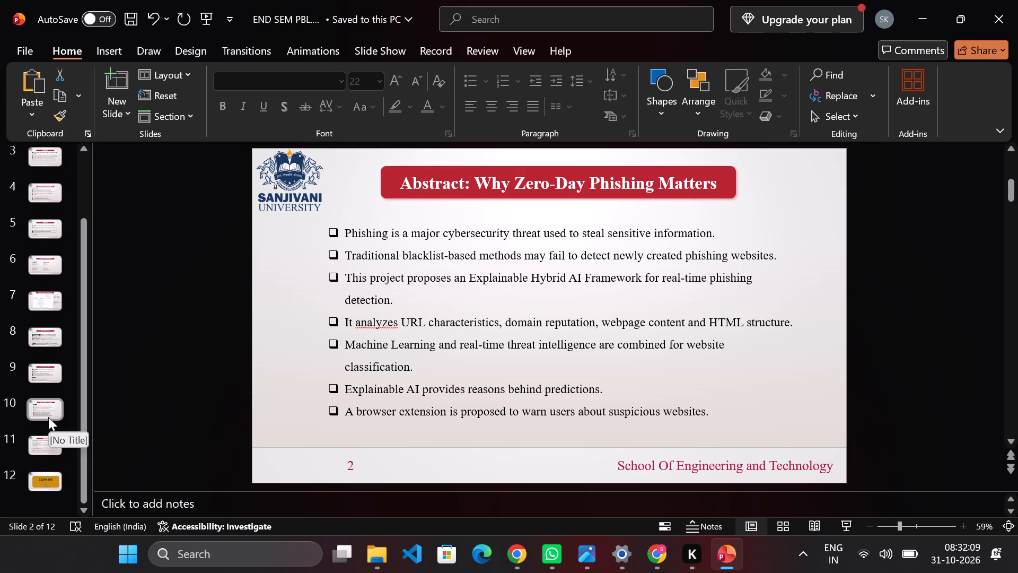
pyautogui.scroll(3, 36, 294)
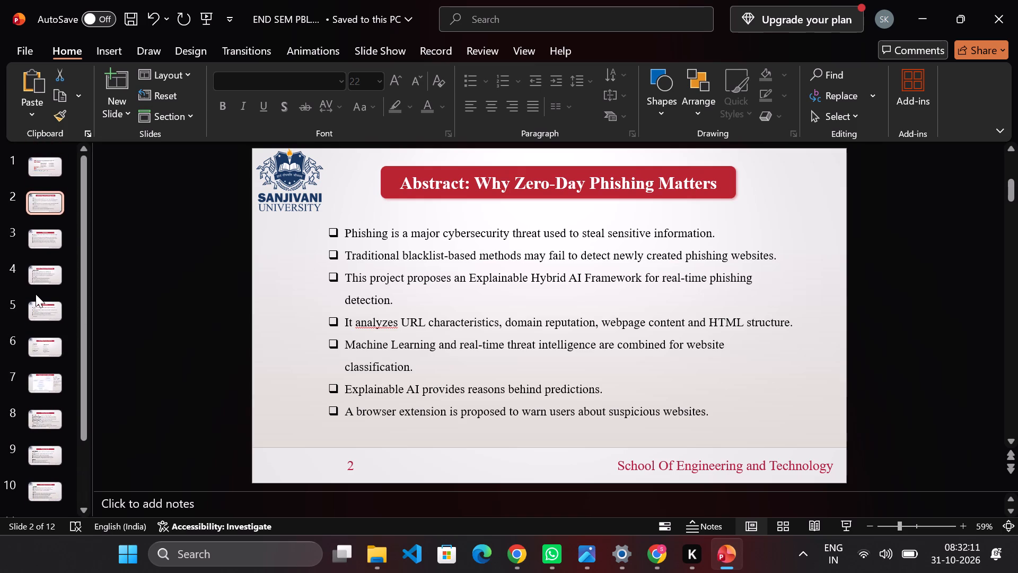
pyautogui.scroll(2, 36, 294)
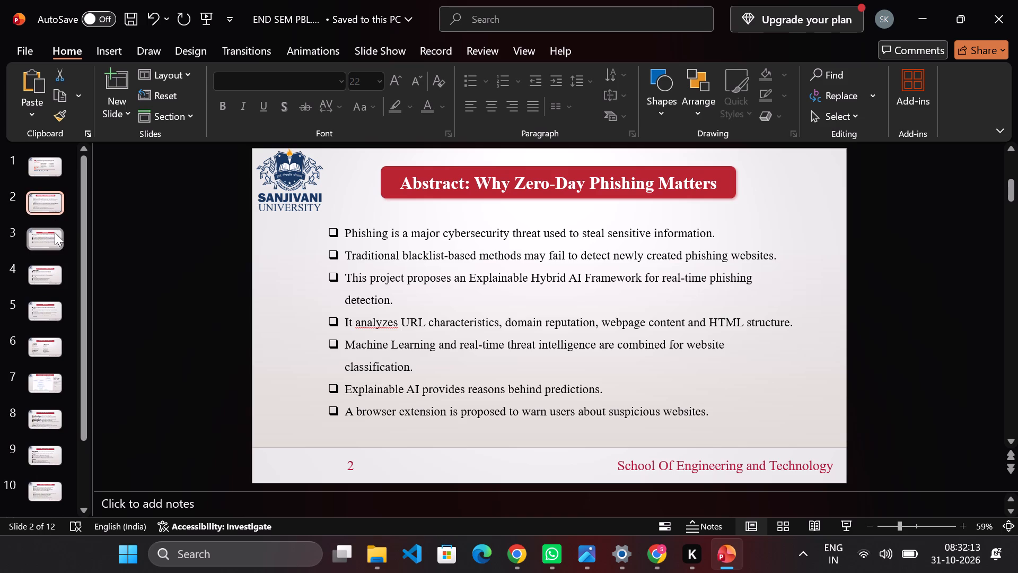
pyautogui.click(55, 232)
pyautogui.click(56, 268)
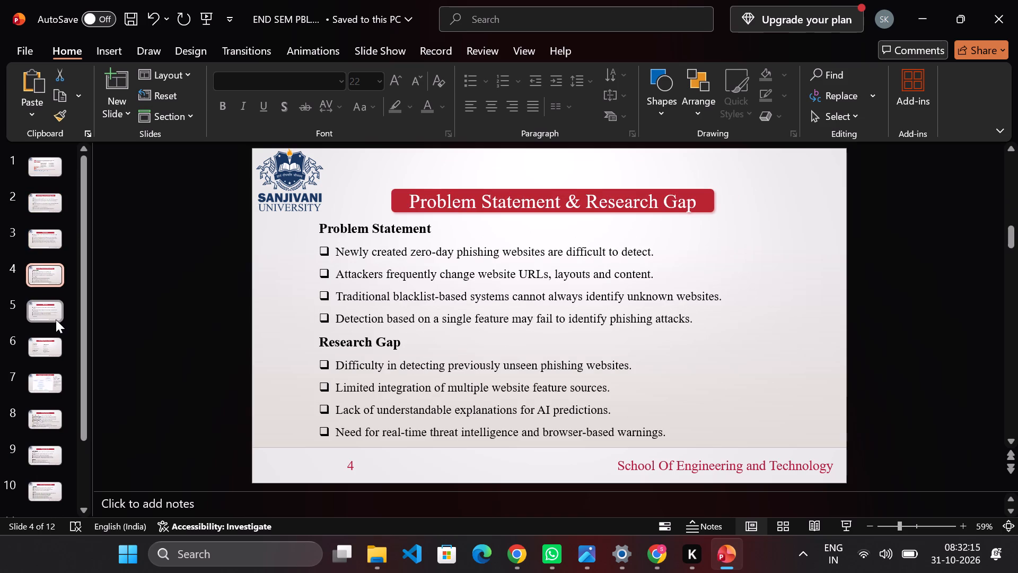
pyautogui.click(55, 320)
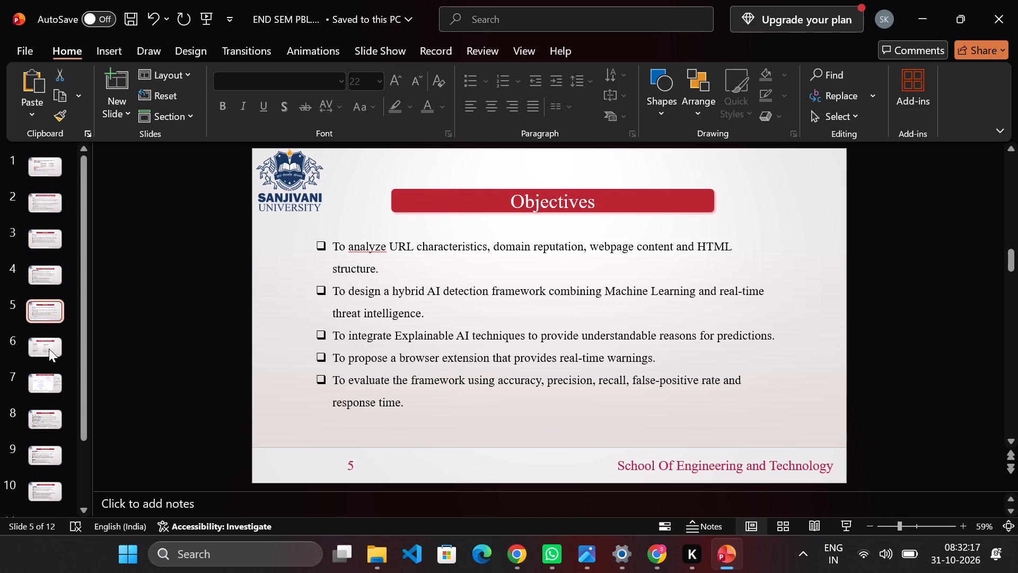
pyautogui.click(49, 349)
pyautogui.click(51, 385)
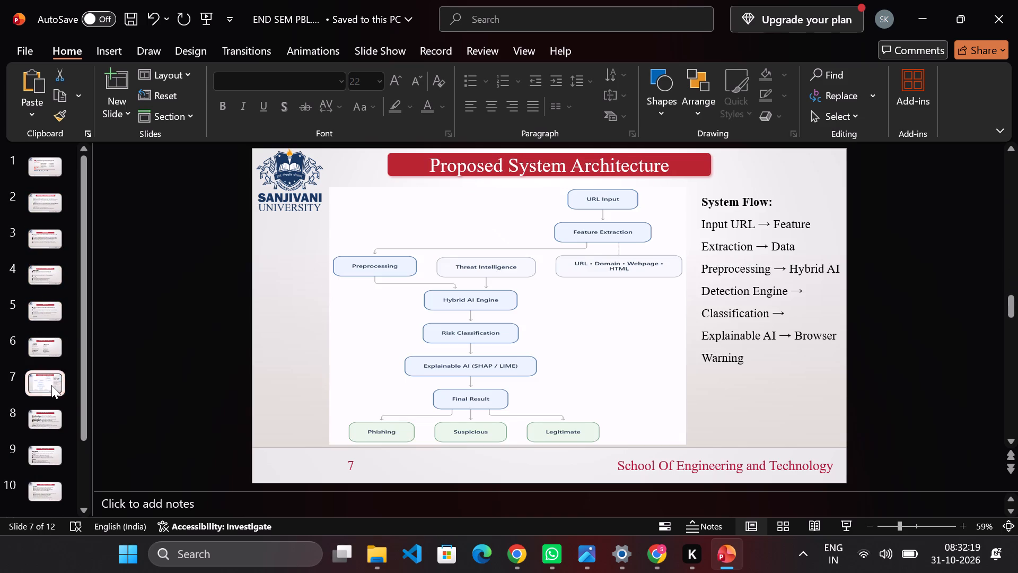
pyautogui.click(43, 418)
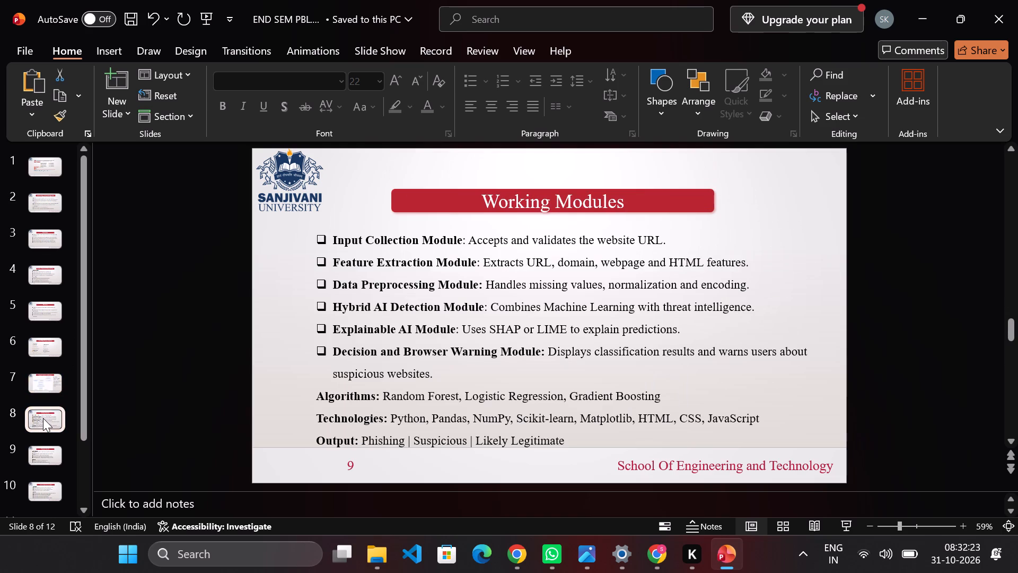
pyautogui.click(43, 455)
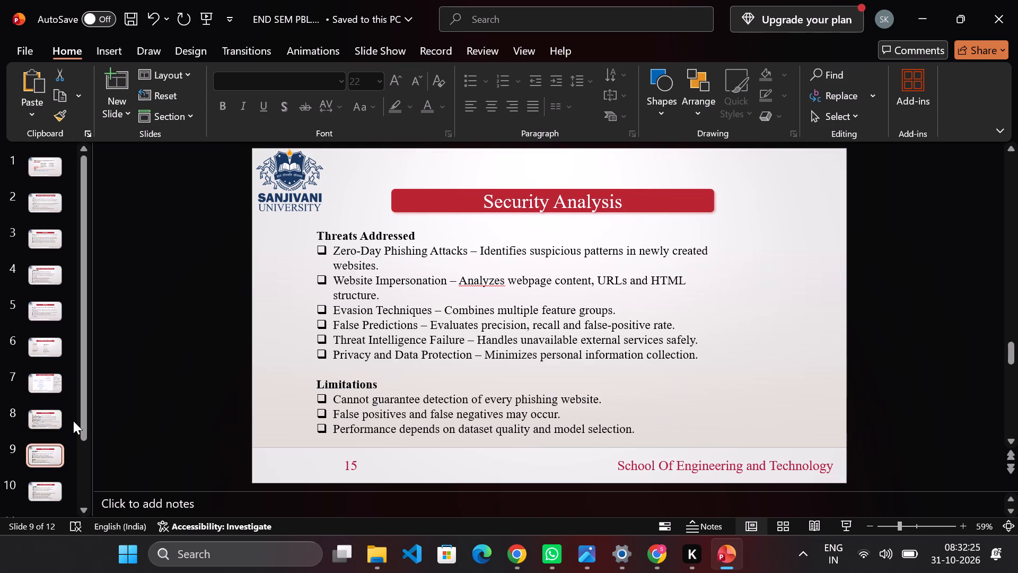
pyautogui.click(58, 384)
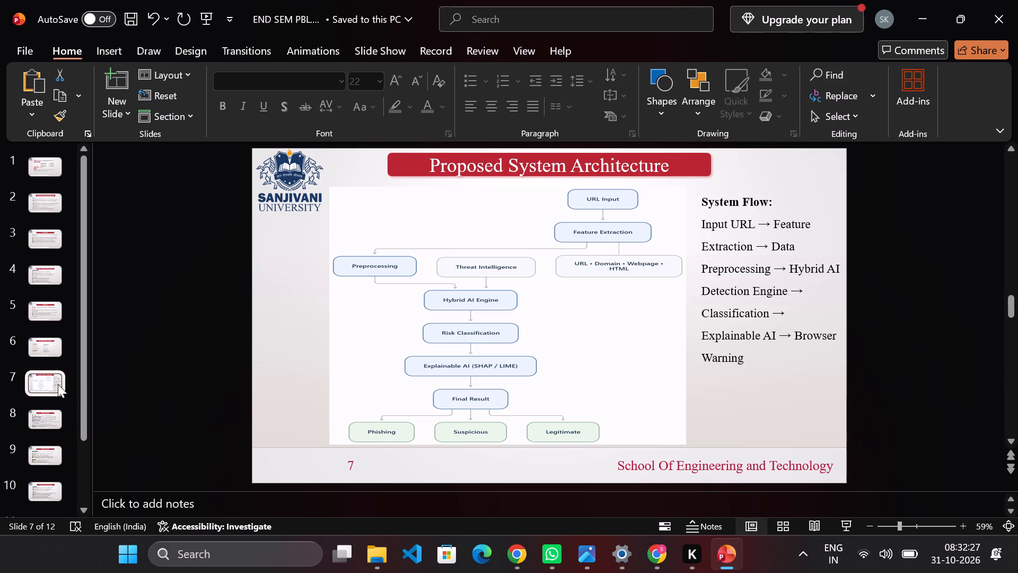
pyautogui.click(48, 452)
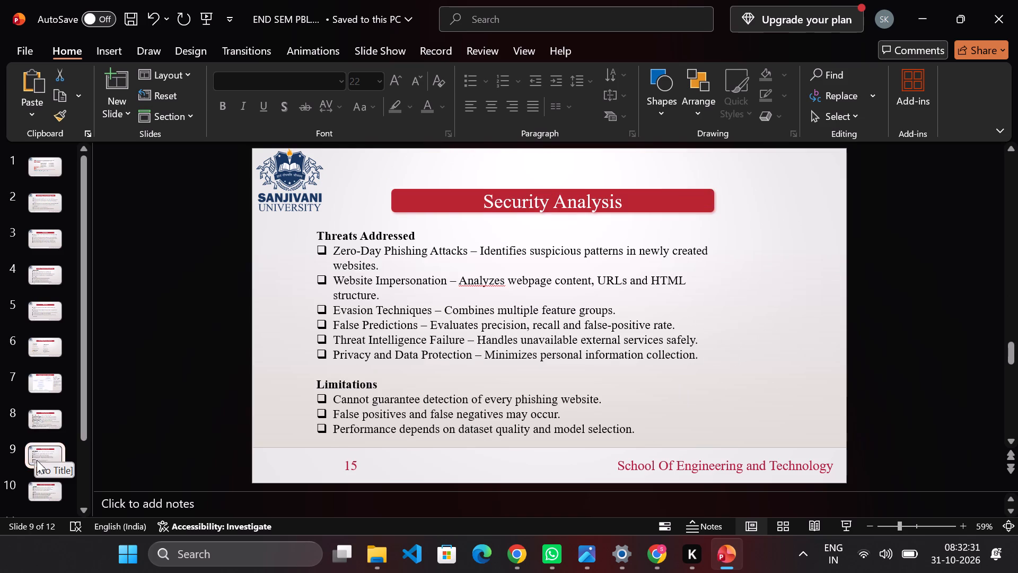
pyautogui.click(42, 485)
pyautogui.hscroll(1, 42, 485)
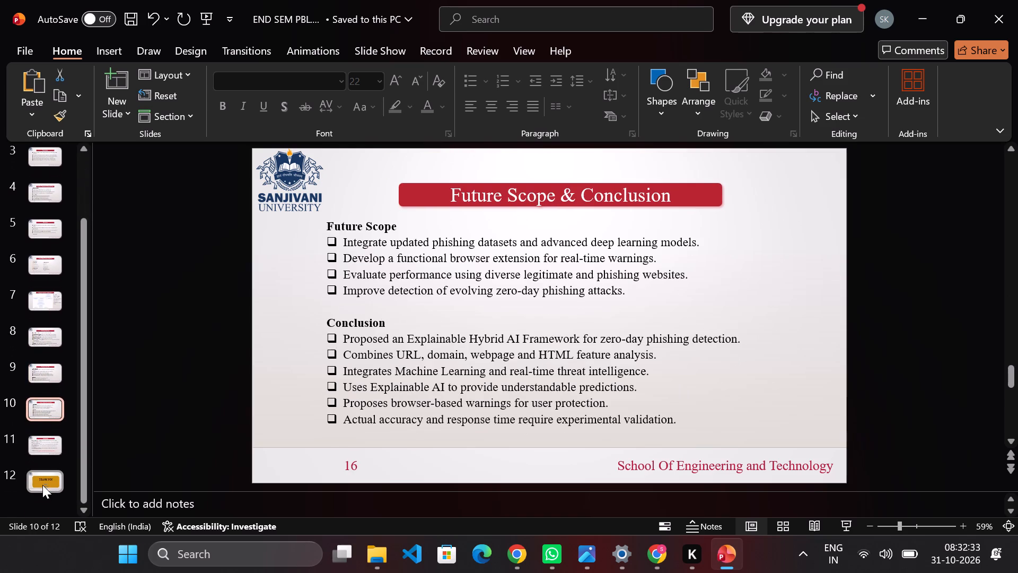
pyautogui.hscroll(1, 42, 485)
pyautogui.scroll(3, 42, 485)
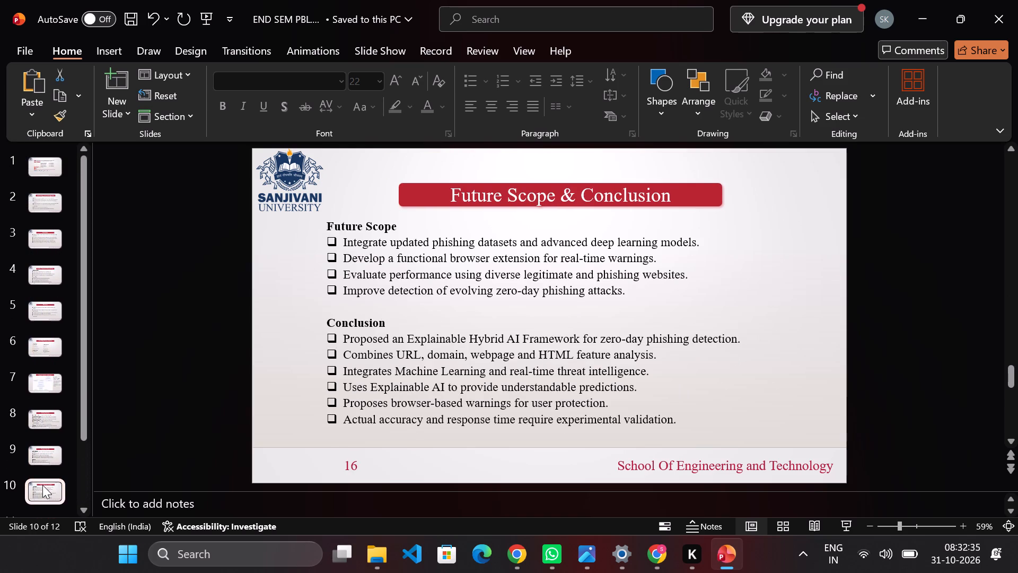
pyautogui.scroll(2, 42, 485)
# Review the slides in order from the Abstract to Future Scope & Conclusion, checking their content and footer numbers against the slide order.
pyautogui.click(52, 198)
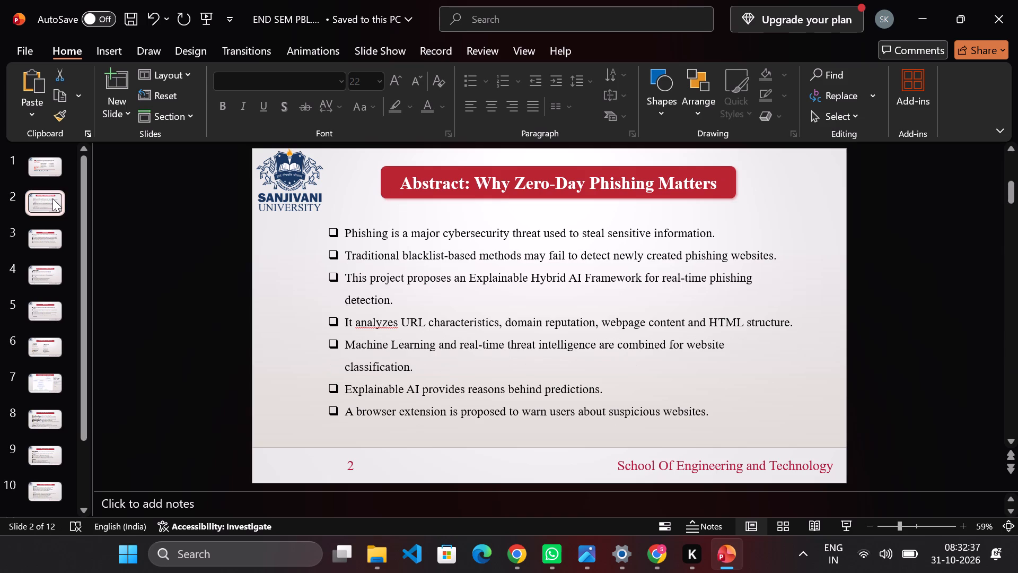
pyautogui.click(48, 241)
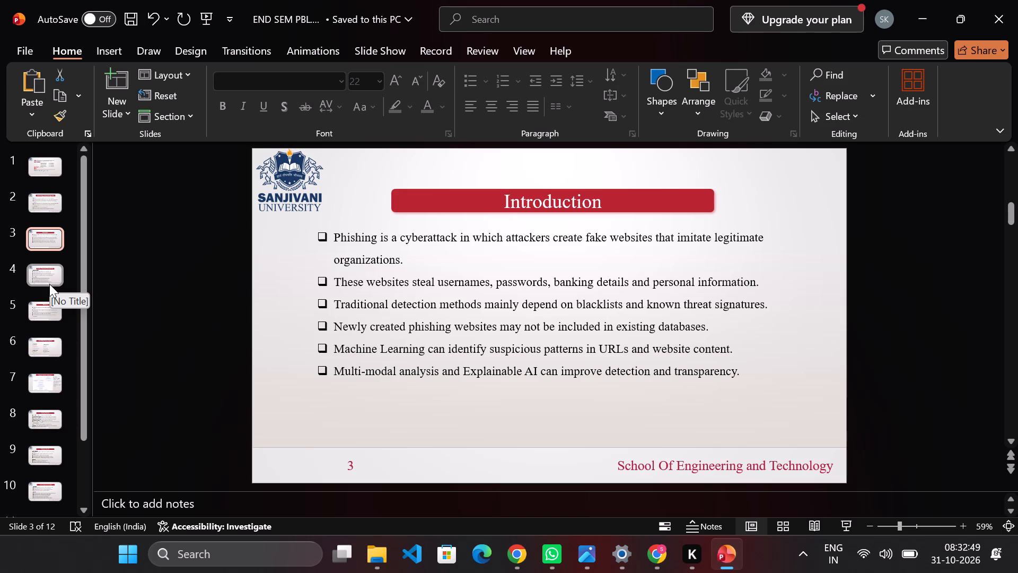
pyautogui.click(48, 266)
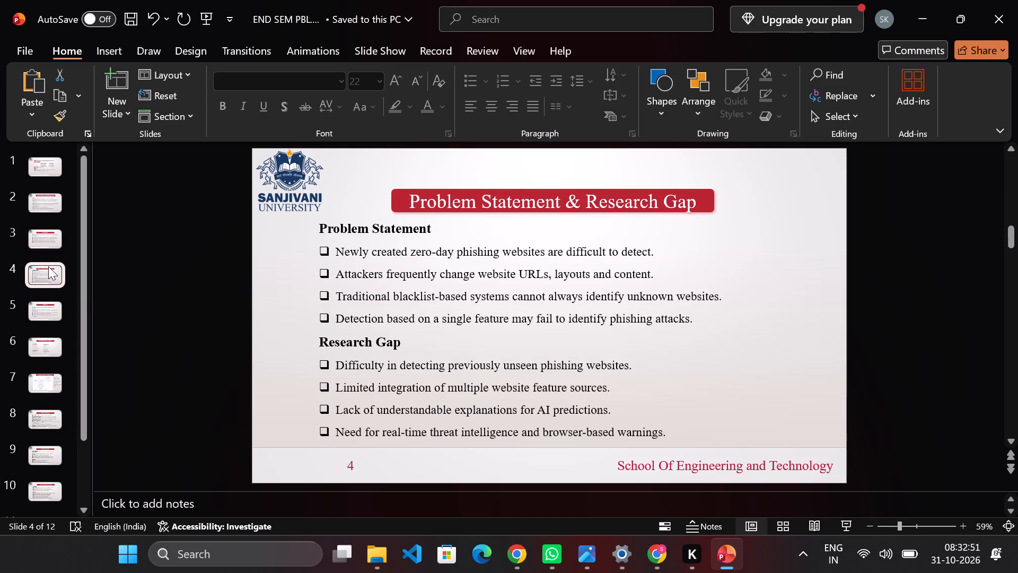
pyautogui.click(52, 315)
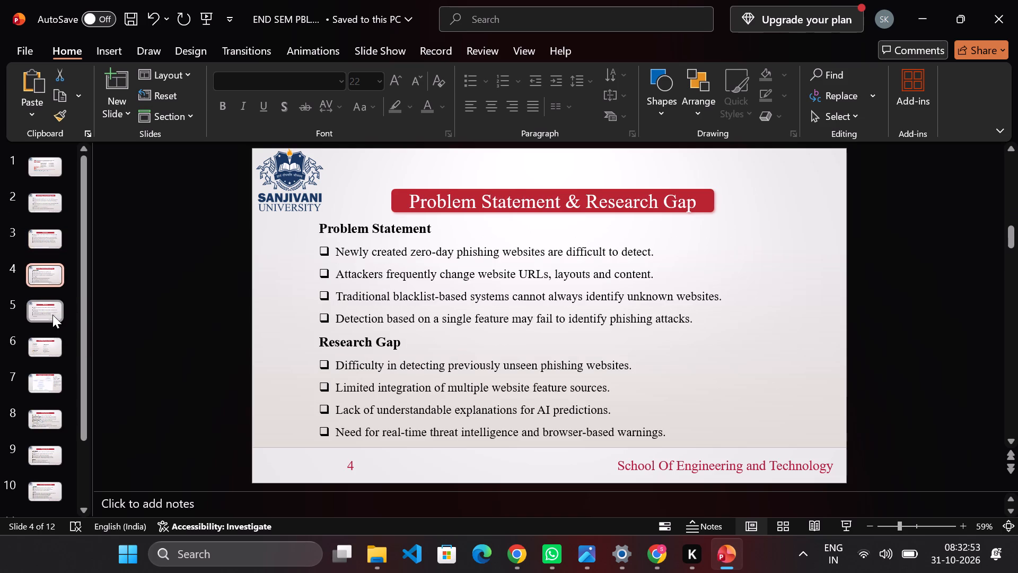
pyautogui.click(52, 341)
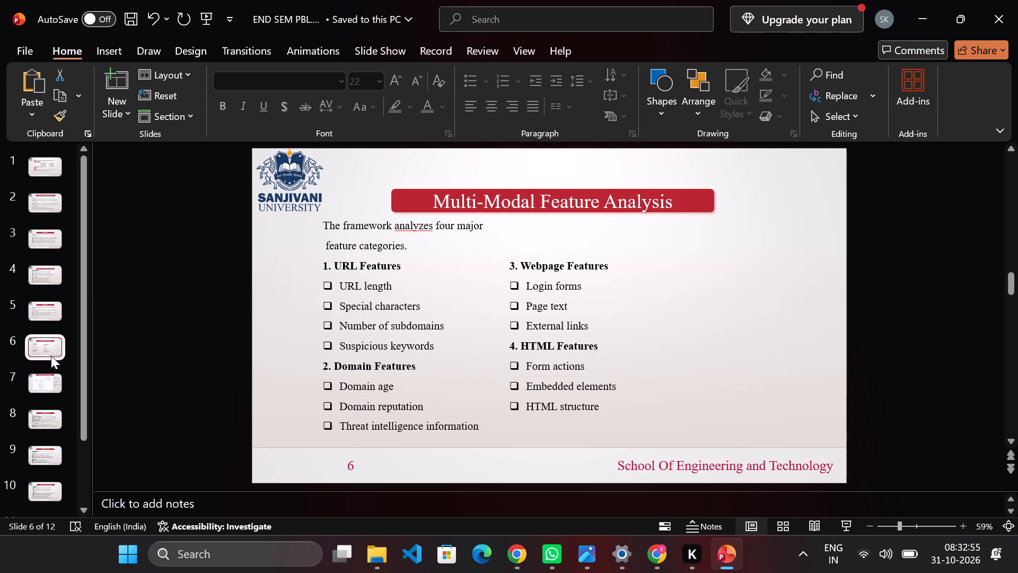
pyautogui.click(47, 390)
pyautogui.click(51, 416)
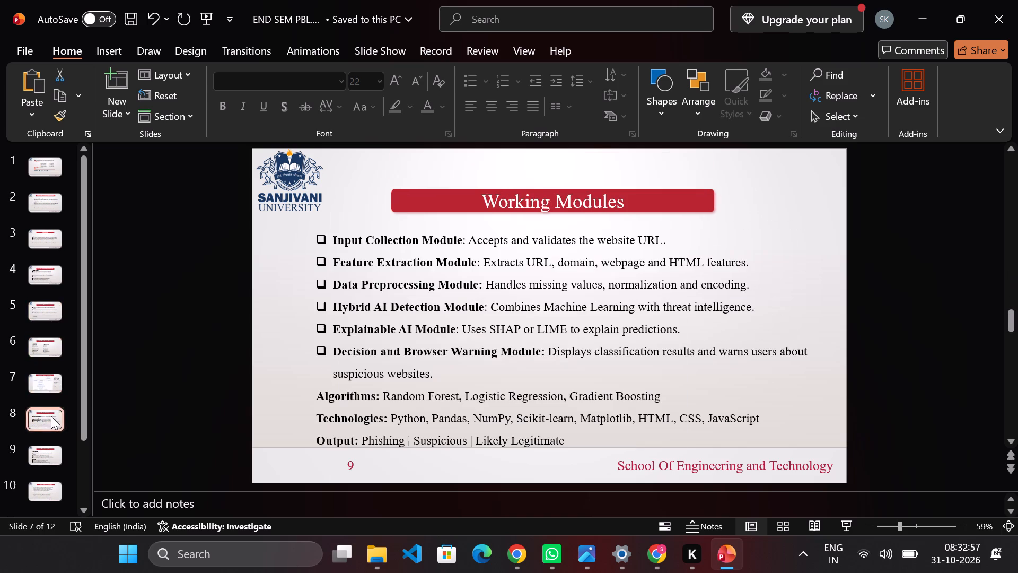
pyautogui.click(52, 457)
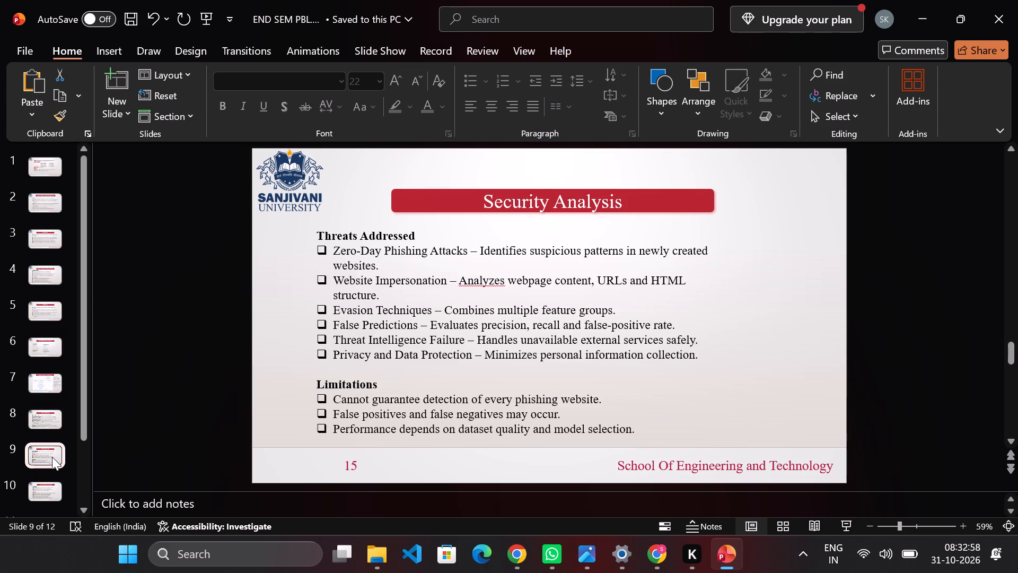
pyautogui.click(51, 485)
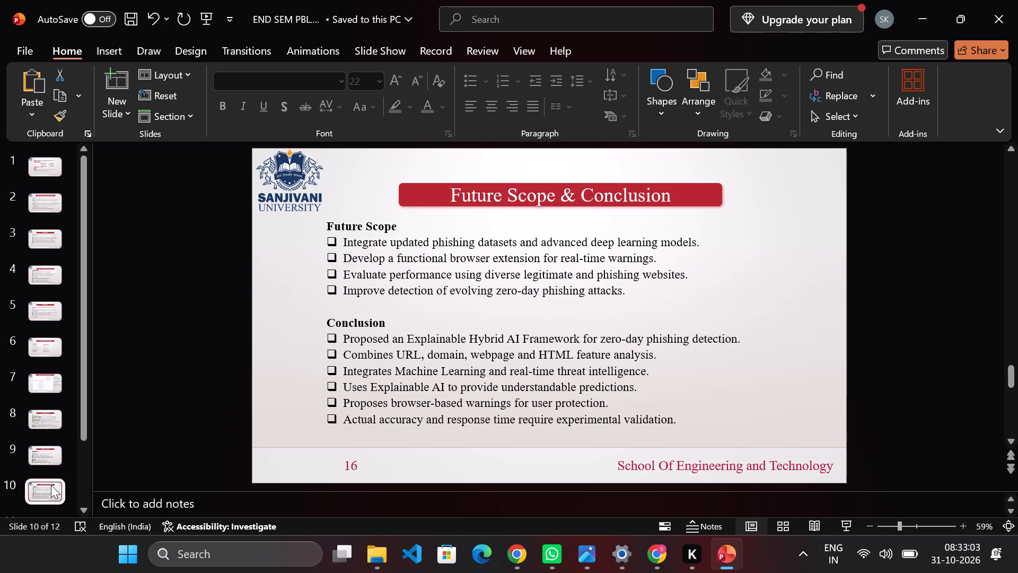
# Review the earlier slides back from Multi-Modal Feature Analysis to the title slide, checking content flow and numbering.
pyautogui.click(55, 349)
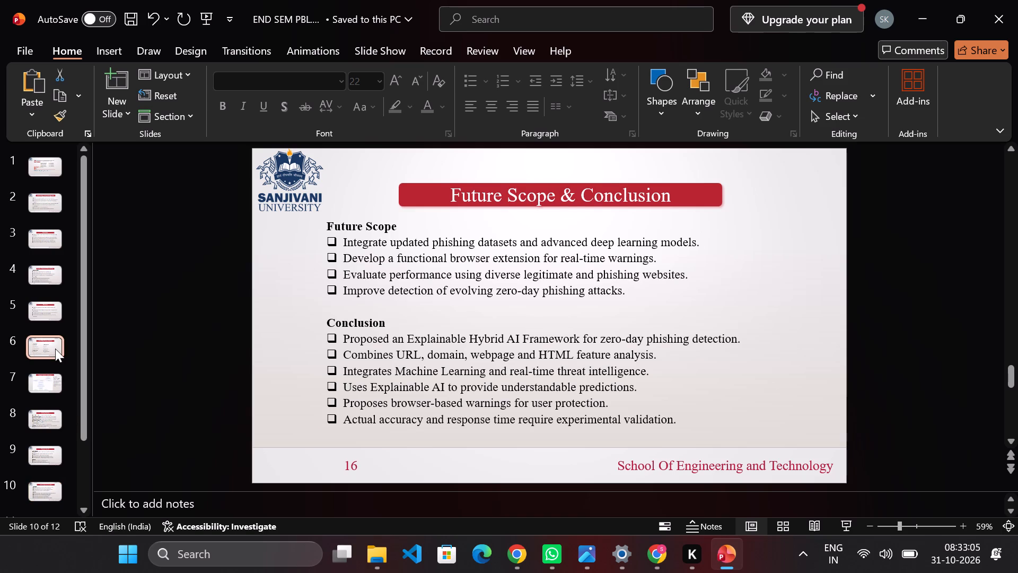
pyautogui.click(46, 286)
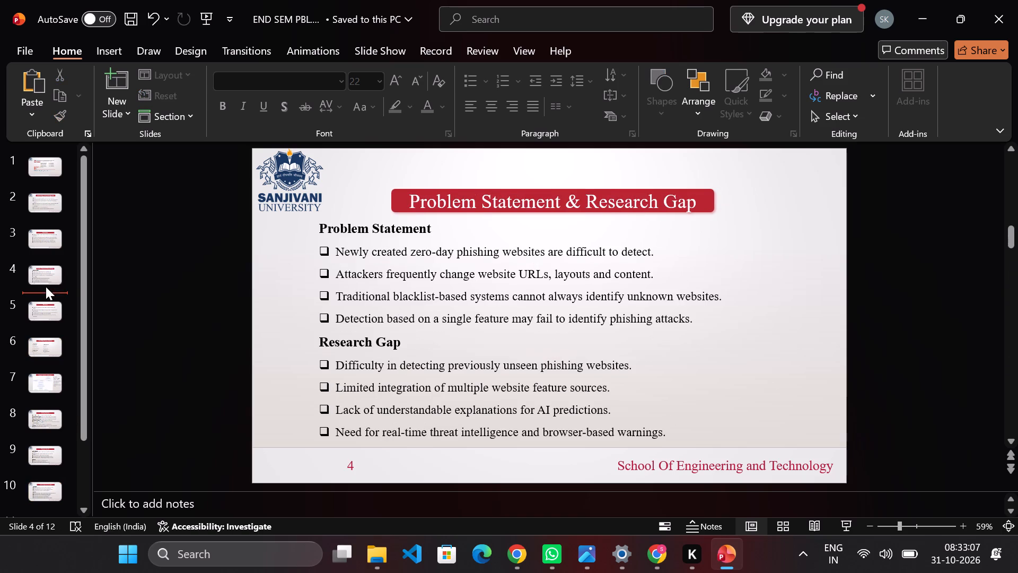
pyautogui.click(46, 297)
pyautogui.click(46, 305)
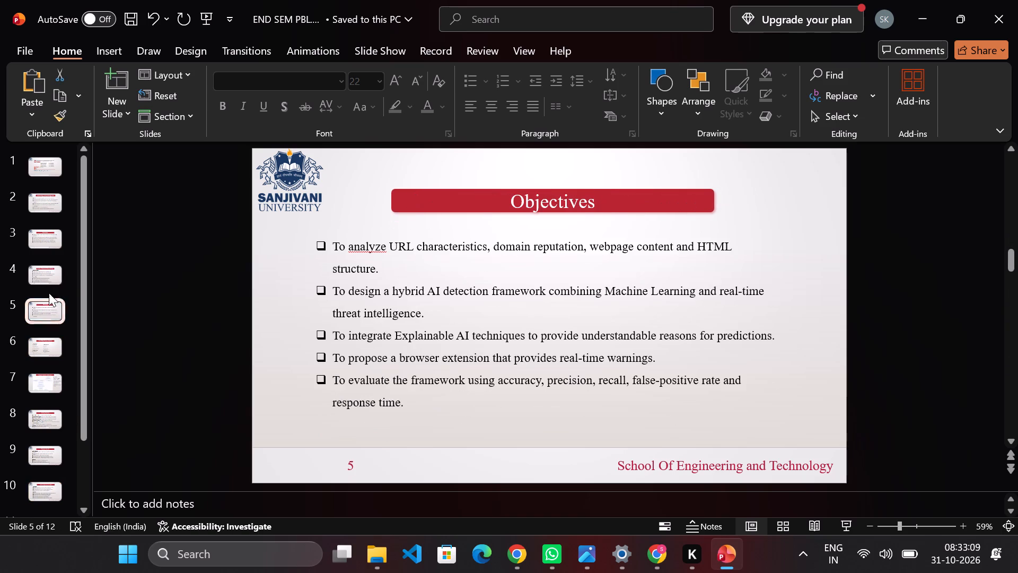
pyautogui.click(49, 240)
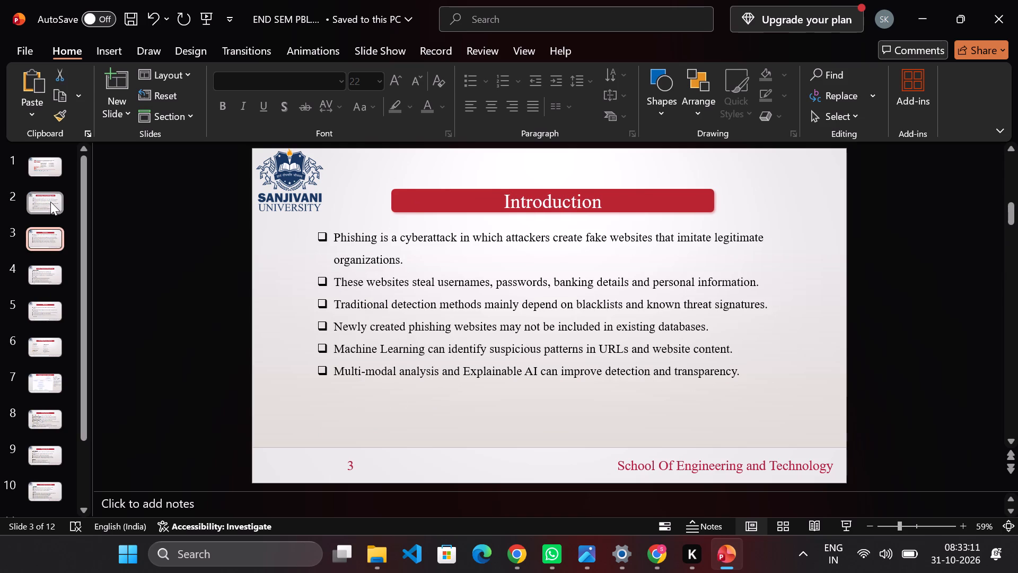
pyautogui.click(50, 202)
pyautogui.scroll(2, 50, 202)
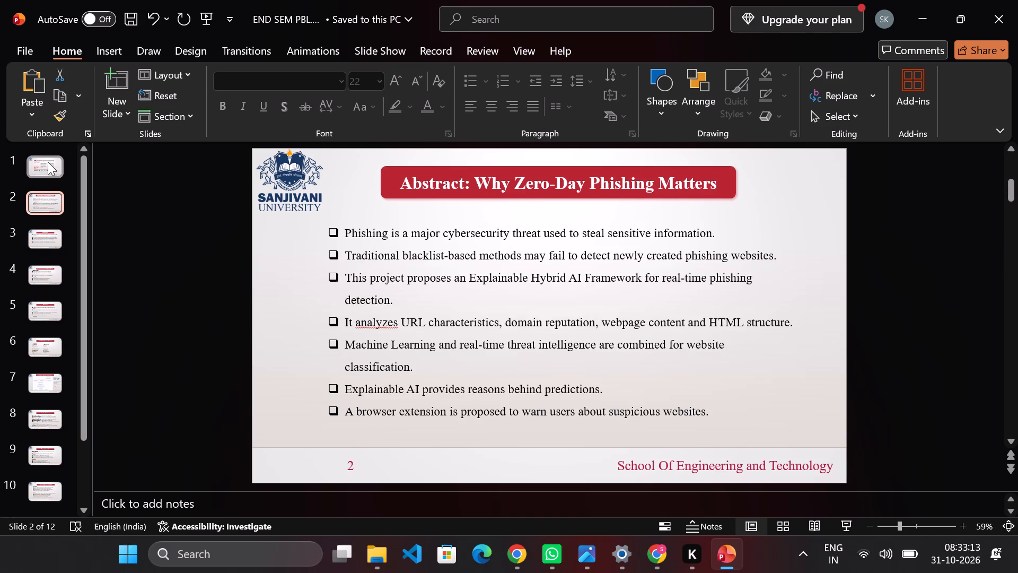
pyautogui.click(48, 162)
# Review the slides forward again from the Abstract through Multi-Modal Feature Analysis, checking each slide's content and footer number.
pyautogui.click(47, 198)
pyautogui.click(54, 242)
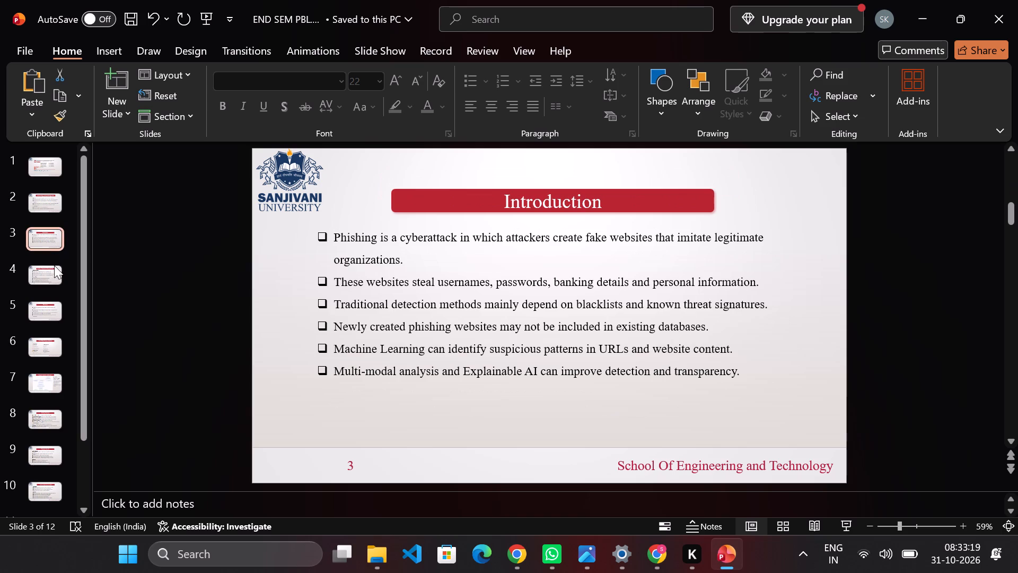
pyautogui.click(54, 273)
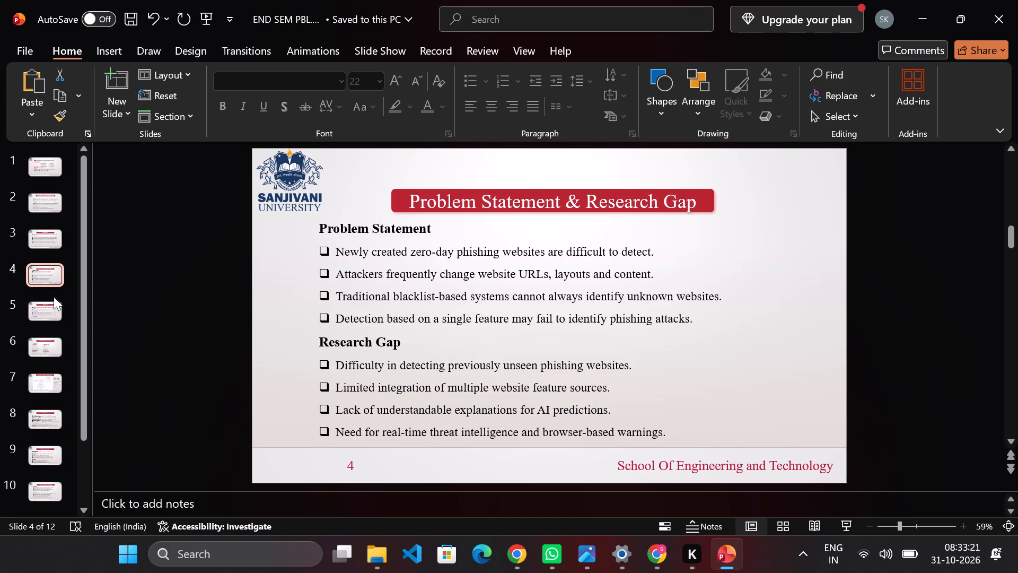
pyautogui.click(54, 308)
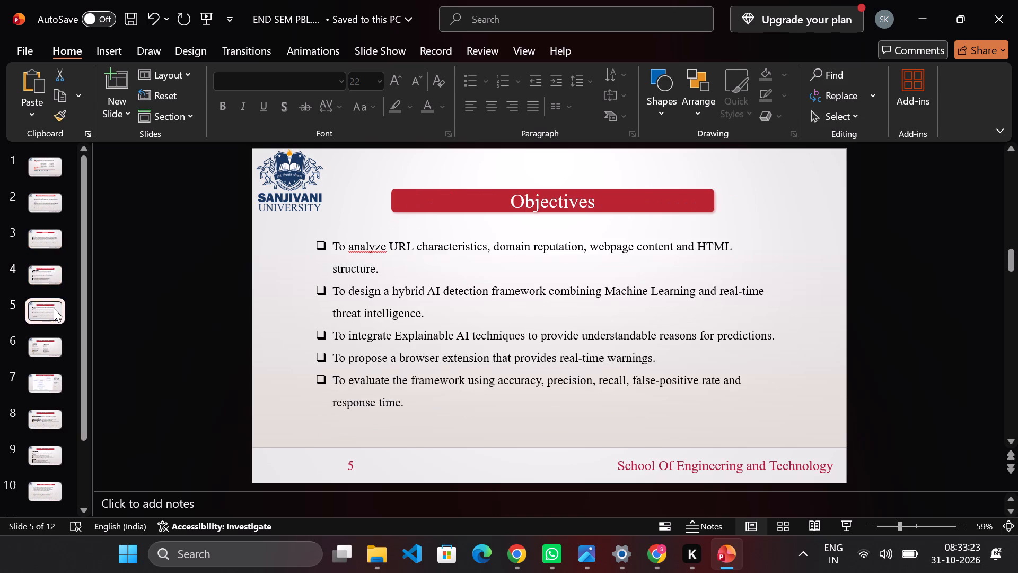
pyautogui.click(54, 341)
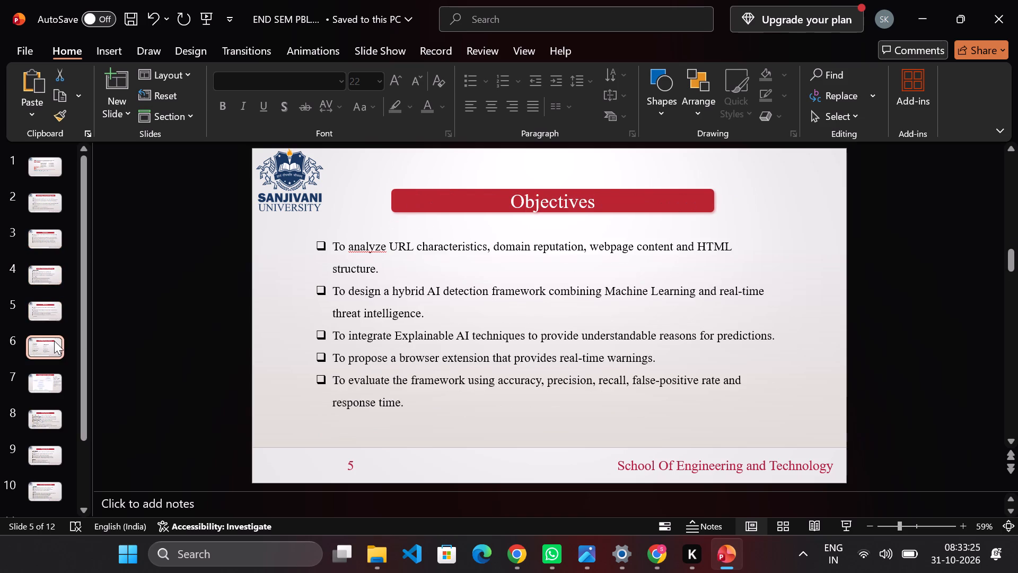
pyautogui.click(51, 373)
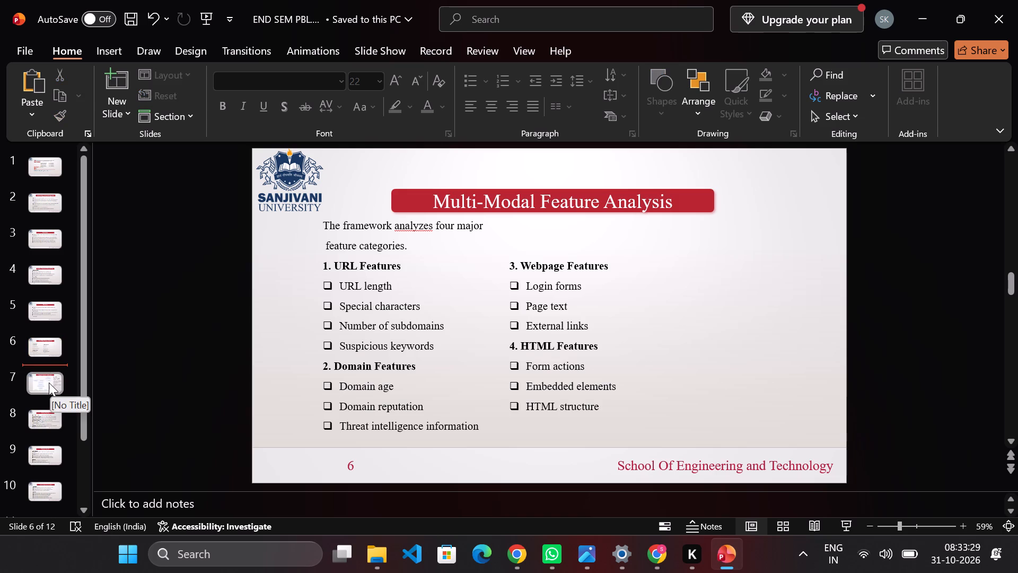
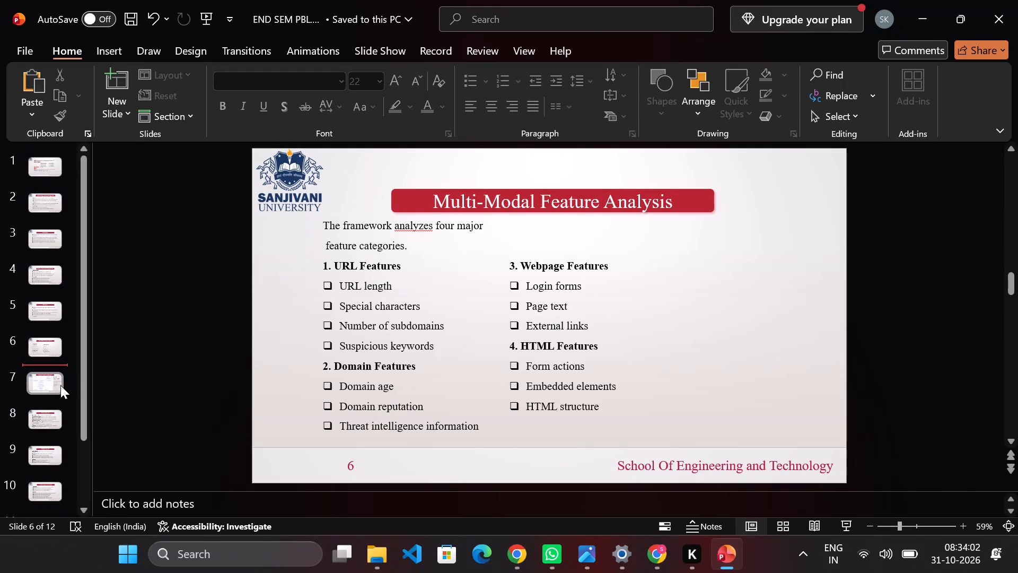
# Delete the Security Analysis slide that follows the Working Modules slide.
pyautogui.click(53, 385)
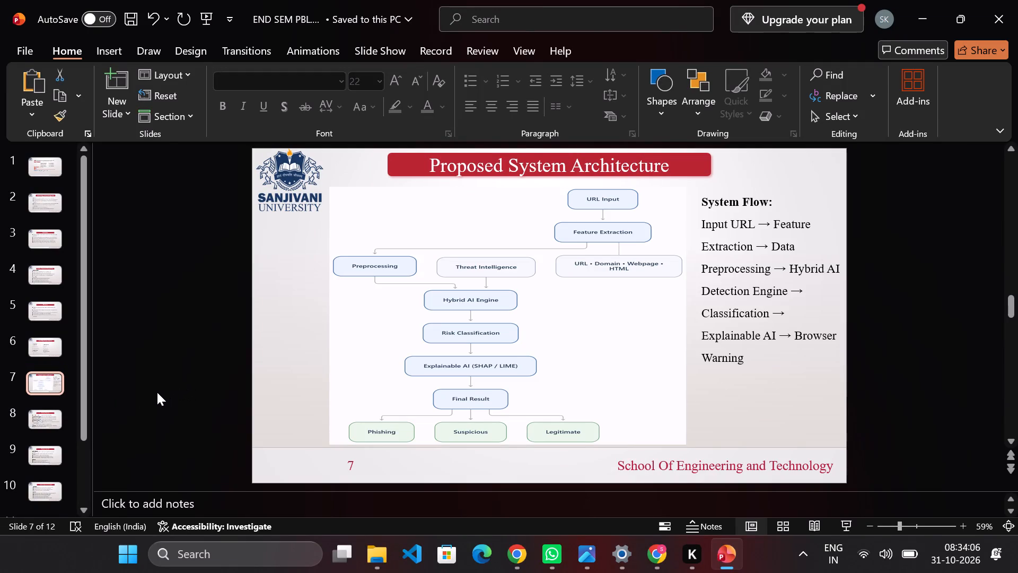
pyautogui.click(60, 420)
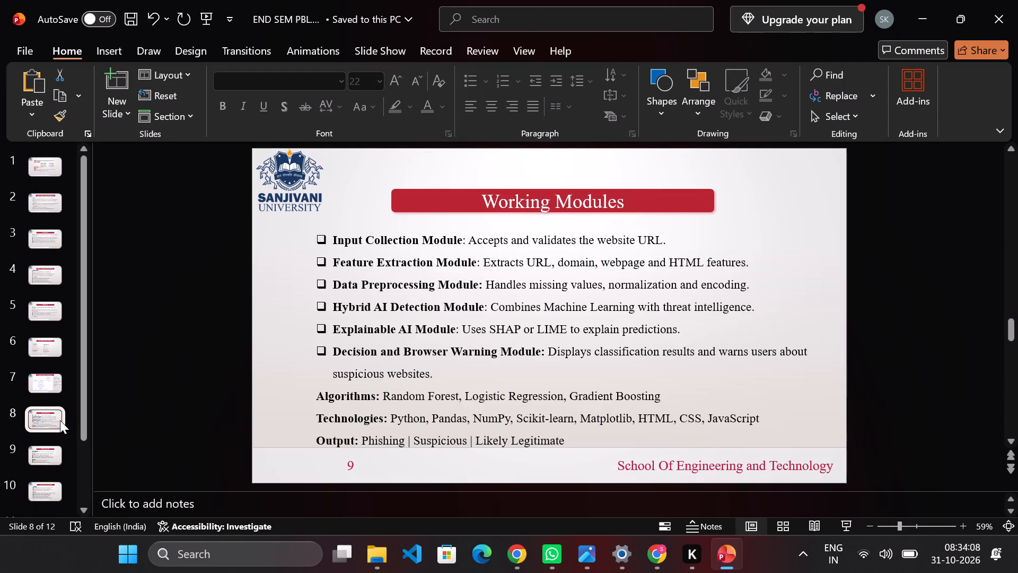
pyautogui.click(50, 455)
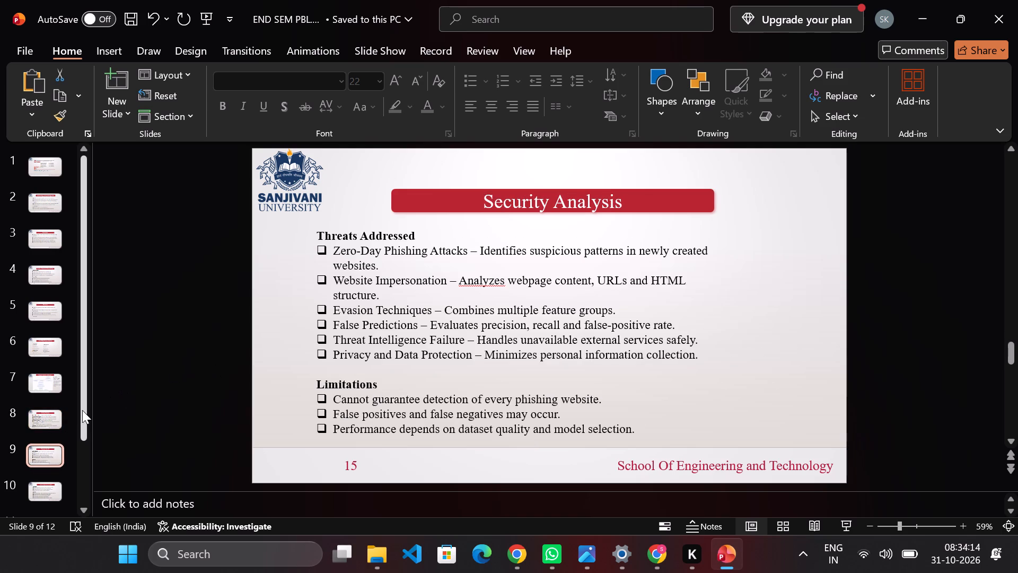
pyautogui.click(52, 411)
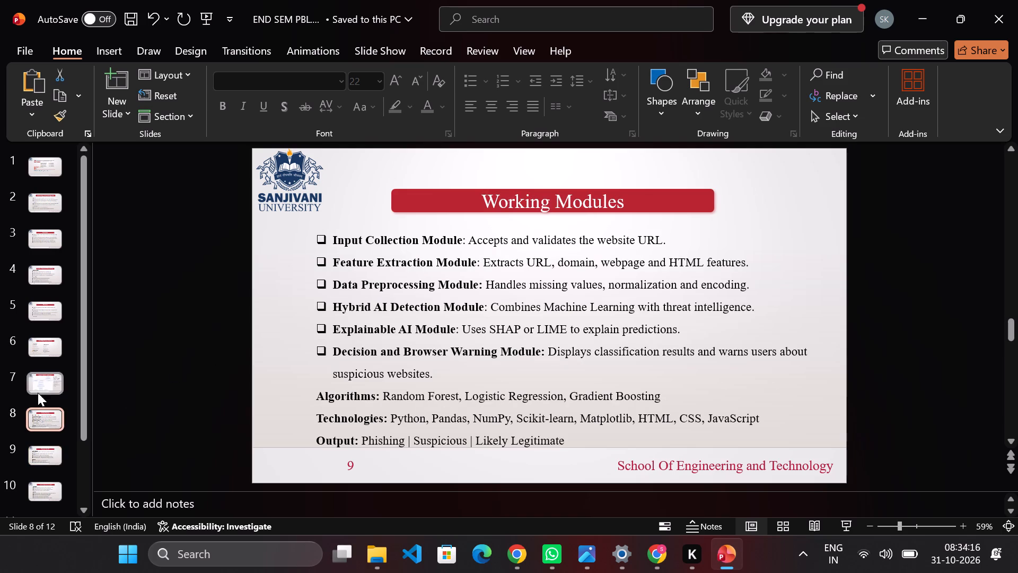
pyautogui.click(50, 447)
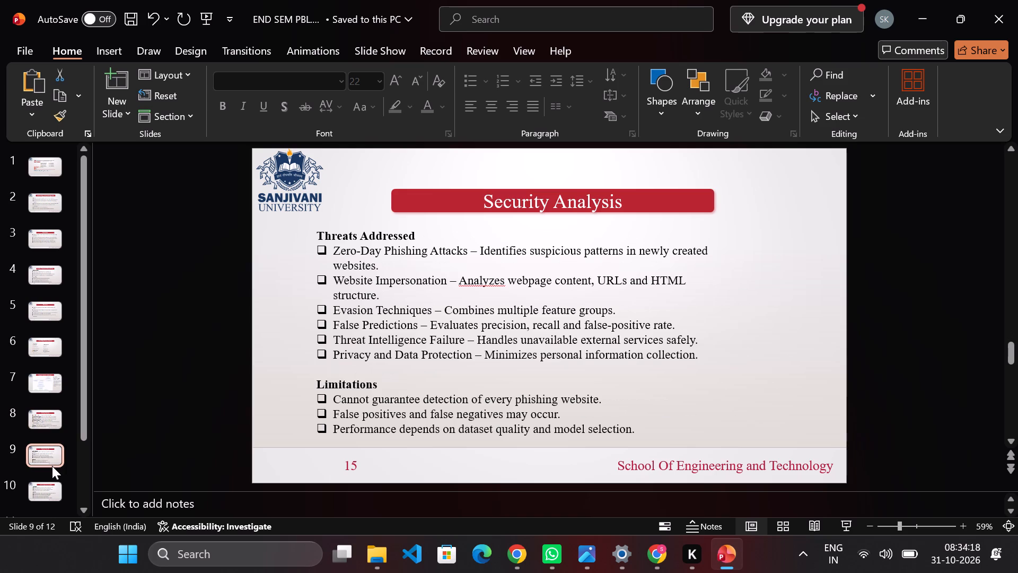
pyautogui.click(52, 466)
pyautogui.press('Delete')
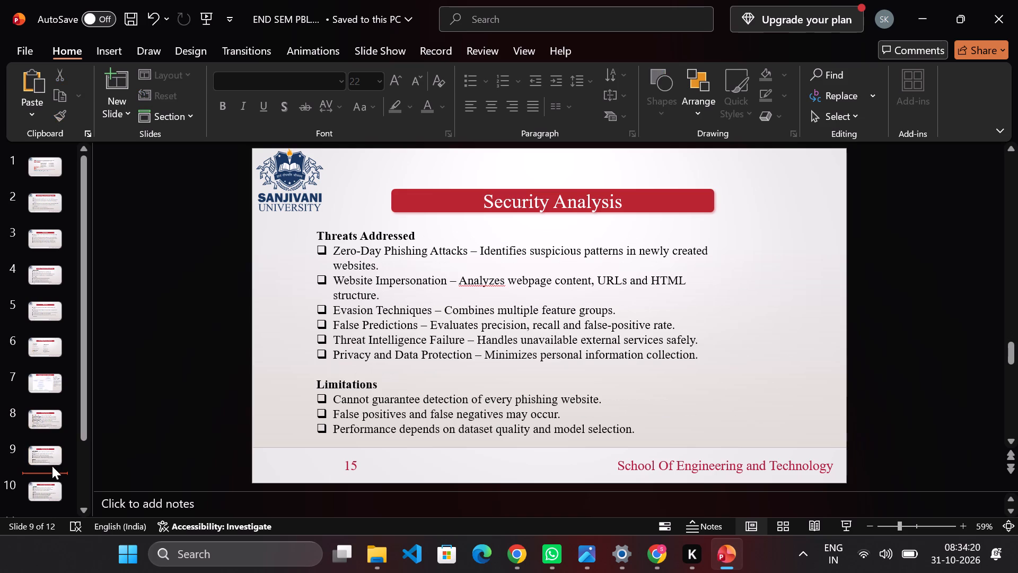
pyautogui.click(46, 459)
pyautogui.press('Delete')
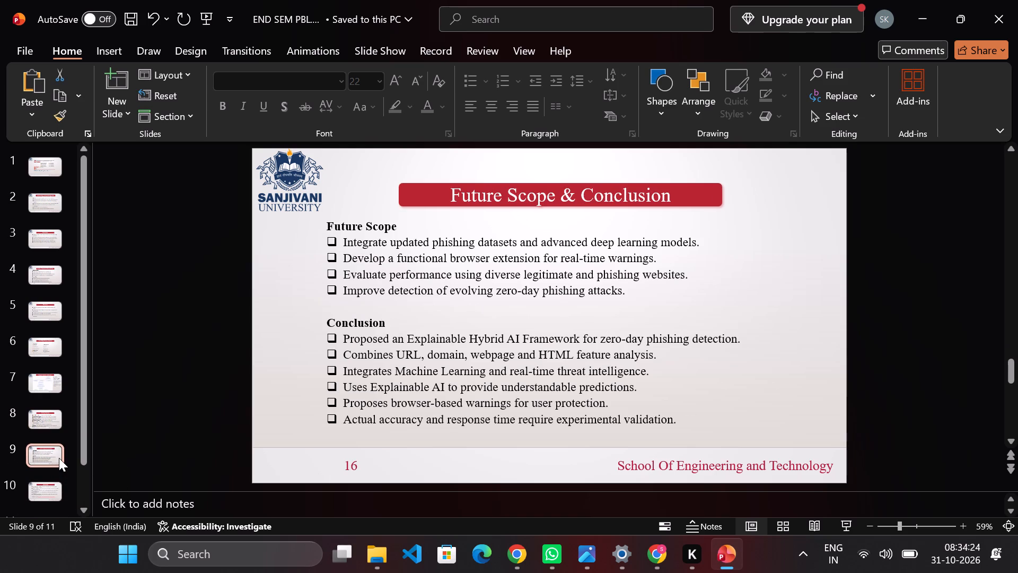
# Check the footer numbers on the References and Thank You slides and on the Future Scope & Conclusion slide.
pyautogui.scroll(-2, 59, 458)
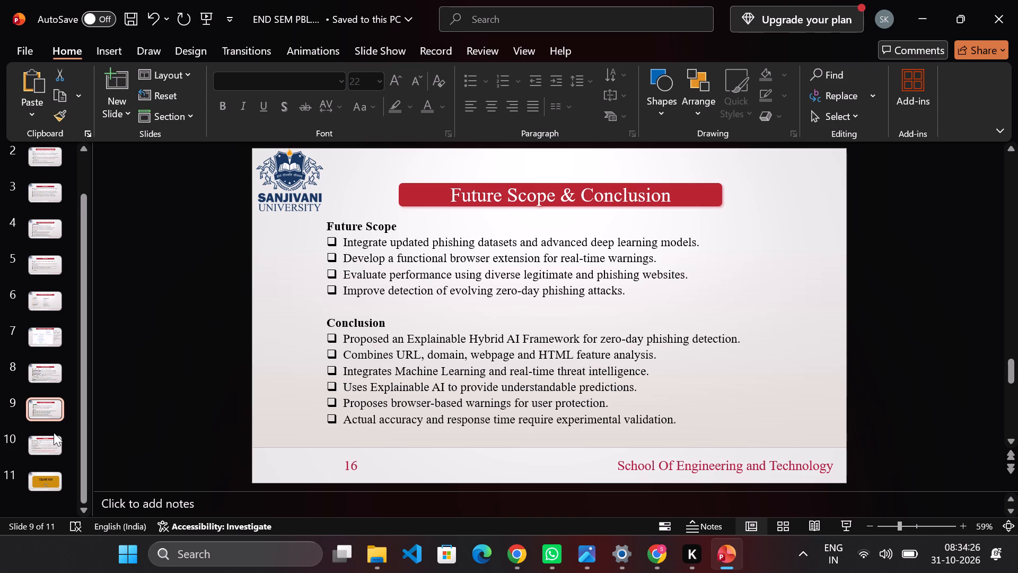
pyautogui.scroll(1, 54, 432)
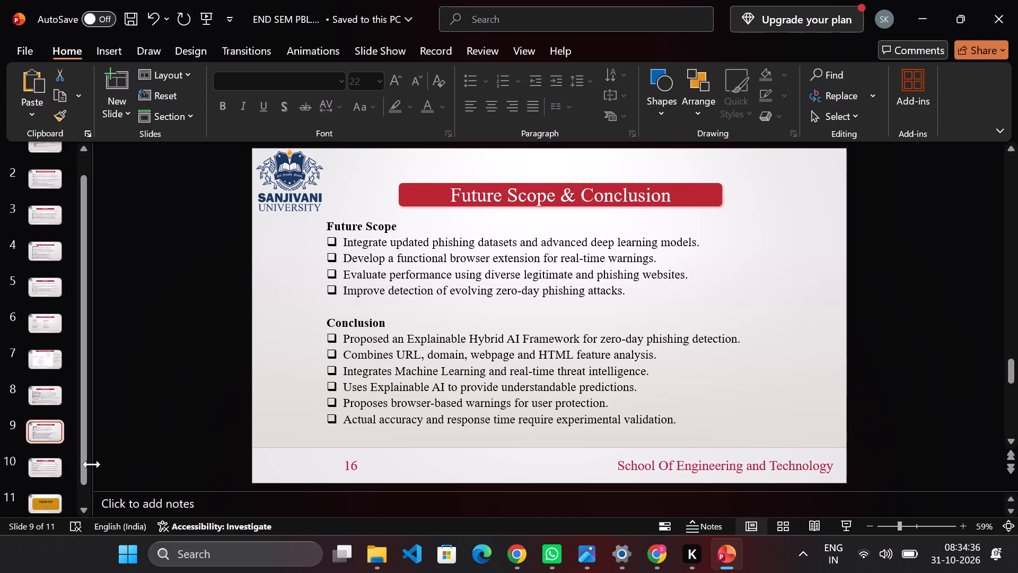
pyautogui.click(58, 472)
pyautogui.click(53, 509)
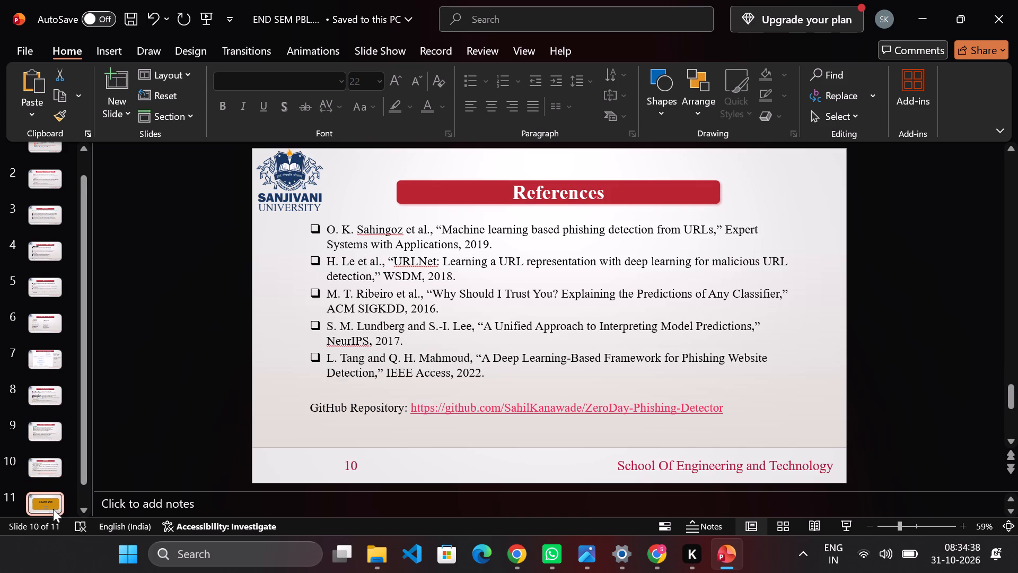
pyautogui.click(45, 414)
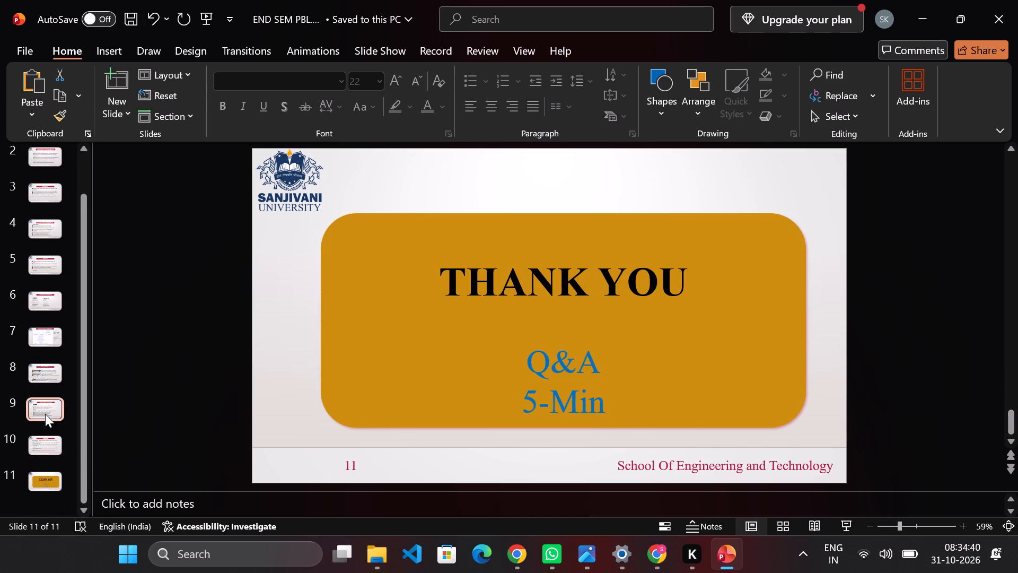
pyautogui.click(362, 466)
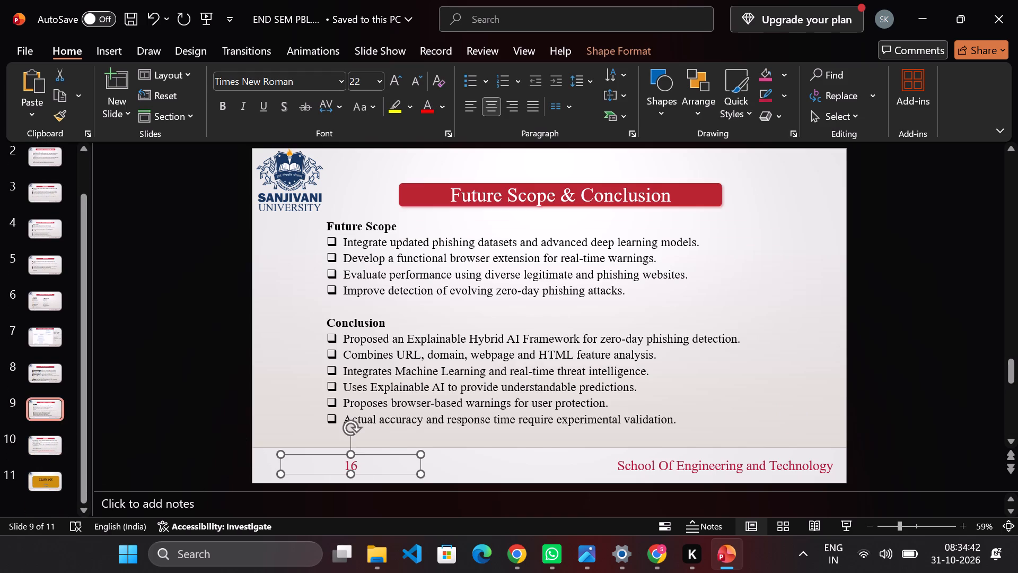
pyautogui.click(354, 462)
pyautogui.click(627, 43)
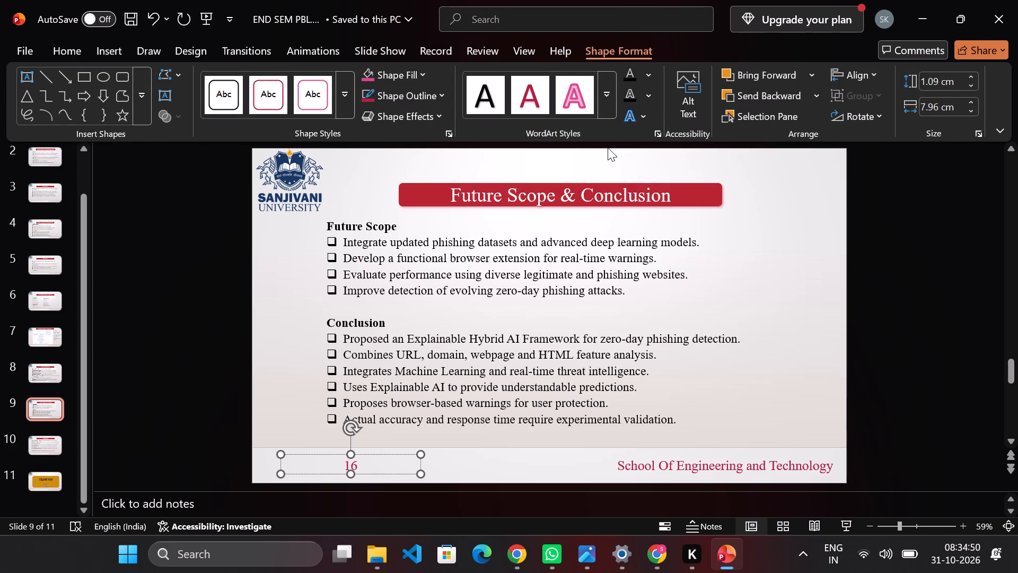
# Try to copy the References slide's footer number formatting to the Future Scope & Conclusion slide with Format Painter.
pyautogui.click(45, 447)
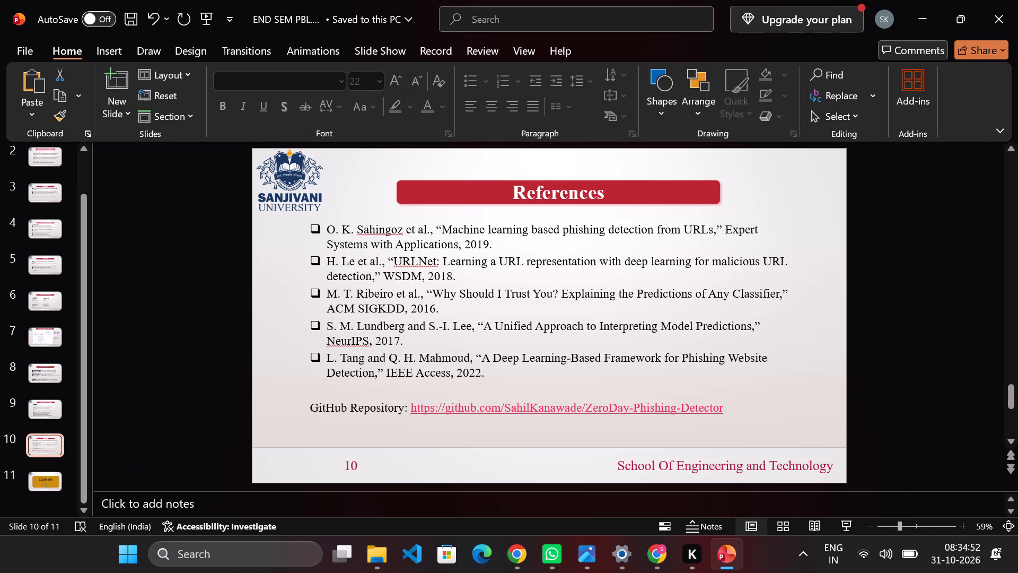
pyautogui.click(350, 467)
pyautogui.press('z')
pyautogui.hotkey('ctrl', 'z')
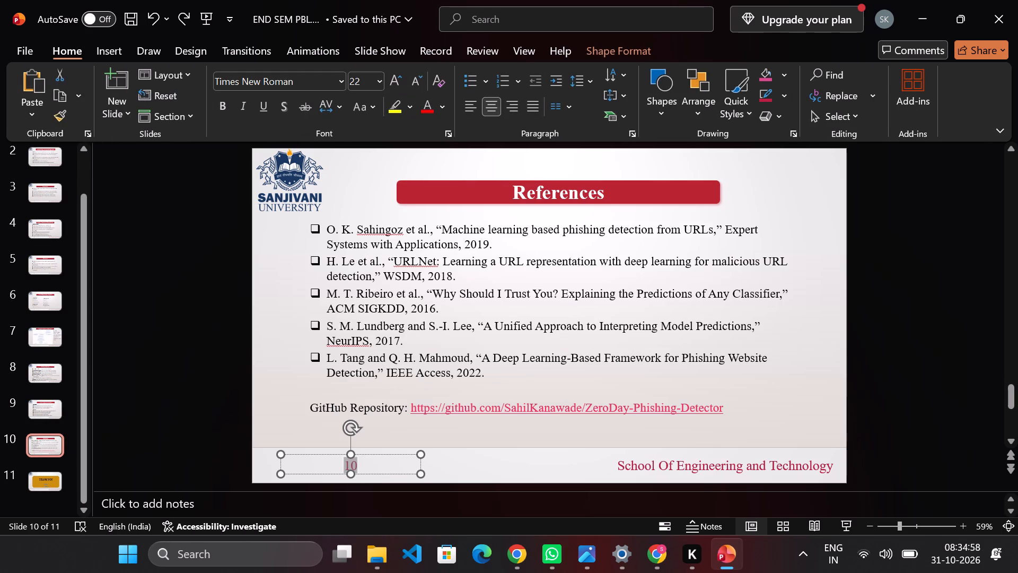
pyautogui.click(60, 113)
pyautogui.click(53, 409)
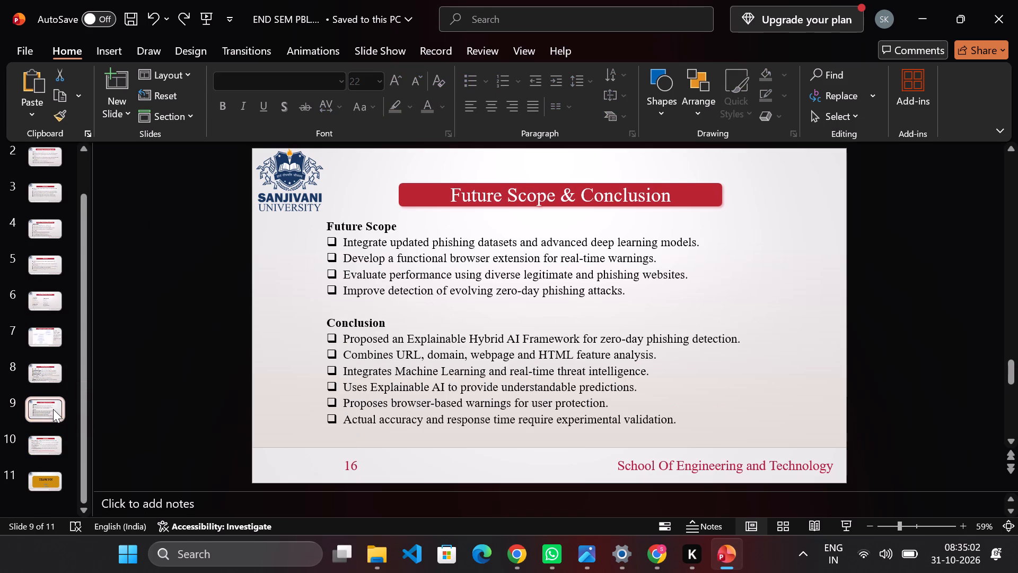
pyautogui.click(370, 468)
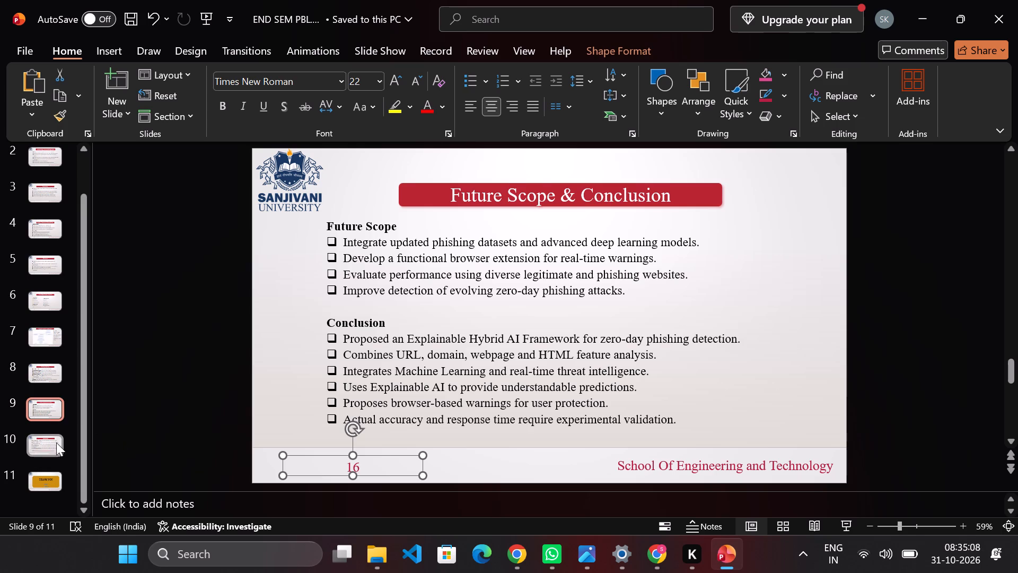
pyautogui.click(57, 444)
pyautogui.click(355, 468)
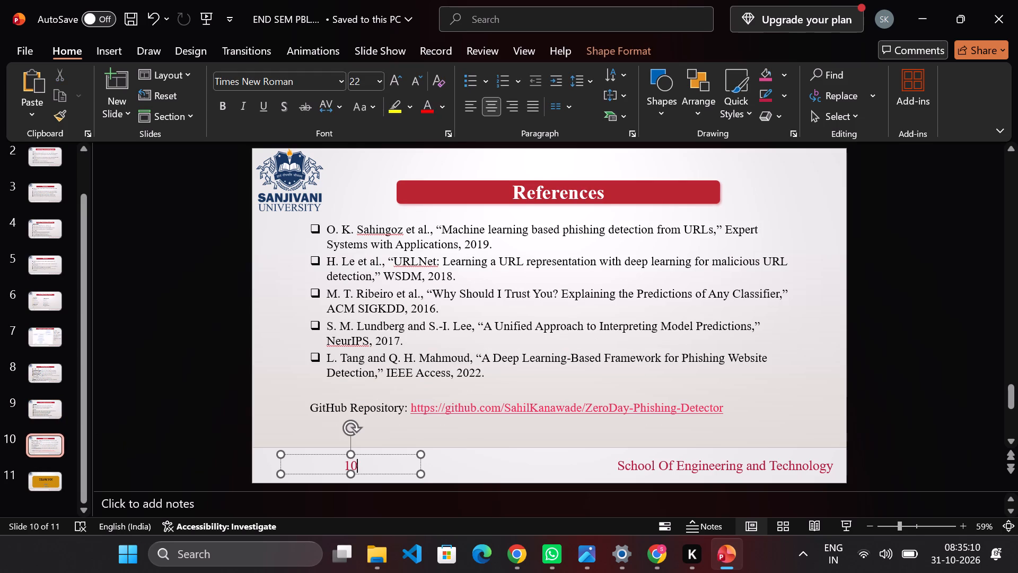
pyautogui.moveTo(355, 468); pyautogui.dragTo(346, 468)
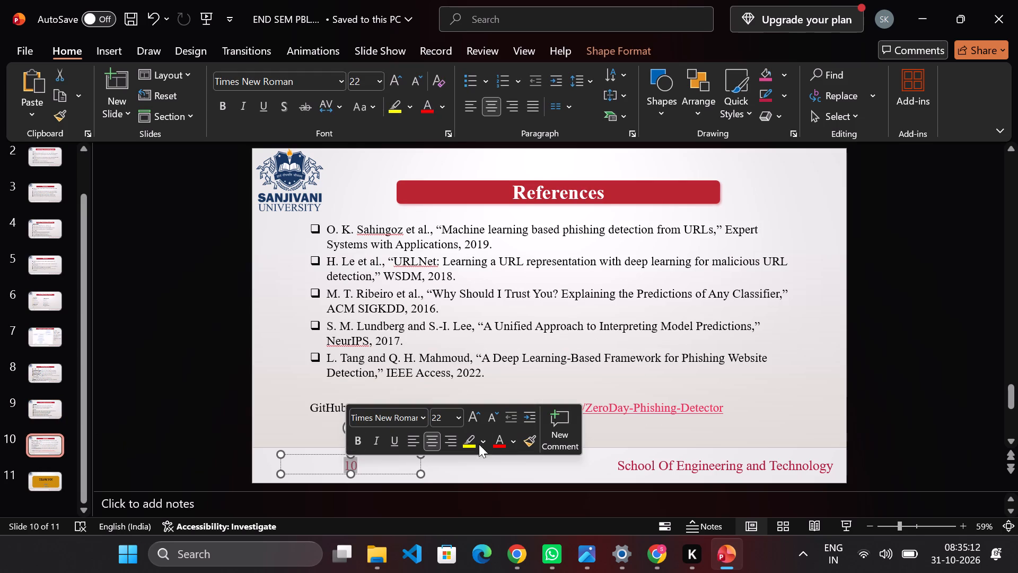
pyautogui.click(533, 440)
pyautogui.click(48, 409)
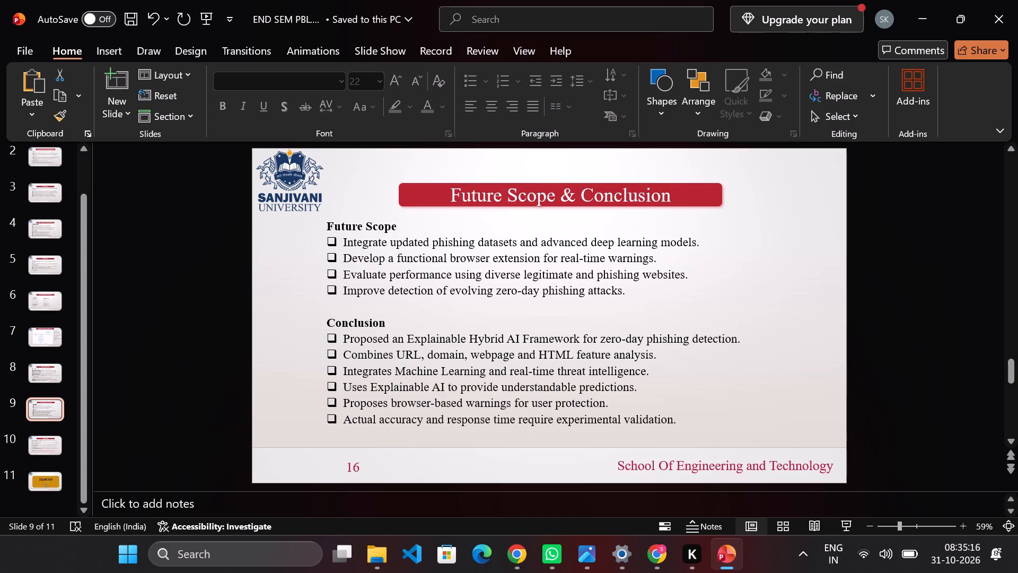
# Change the footer number on the Future Scope & Conclusion slide to 9.
pyautogui.click(362, 468)
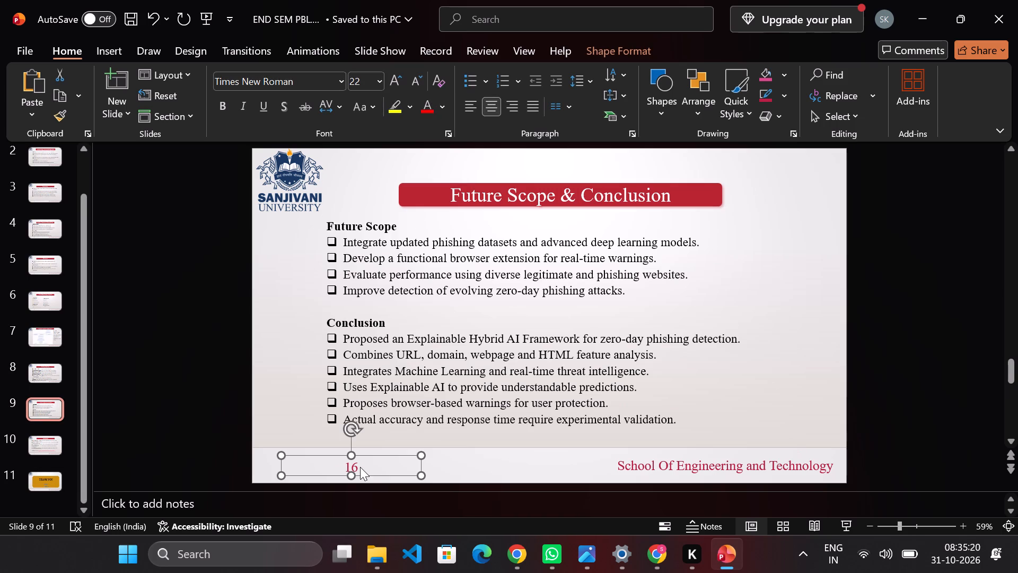
pyautogui.click(353, 472)
pyautogui.click(357, 470)
pyautogui.press('BackSpace')
pyautogui.press('BackSpace')
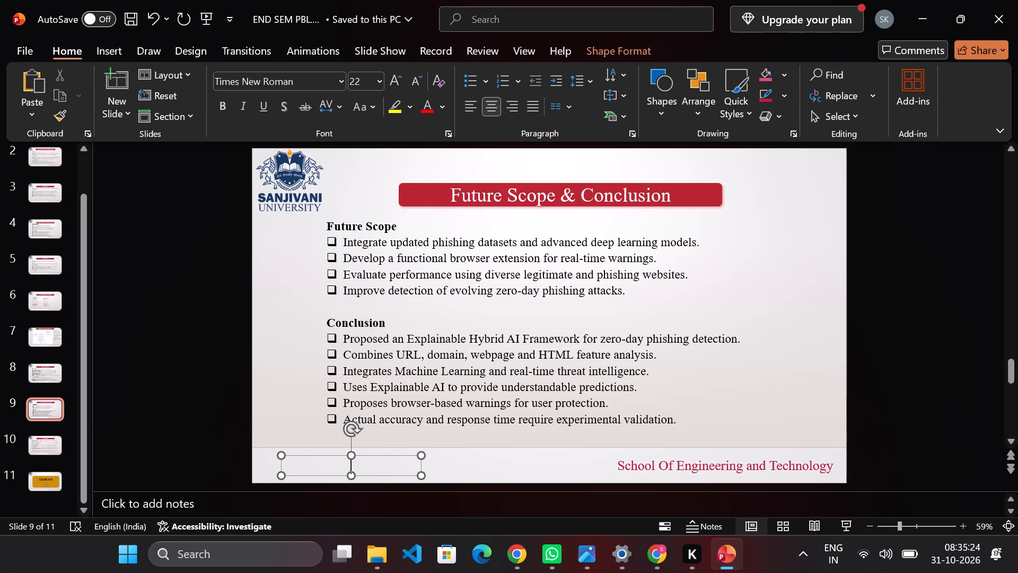
pyautogui.press('9')
pyautogui.click(493, 476)
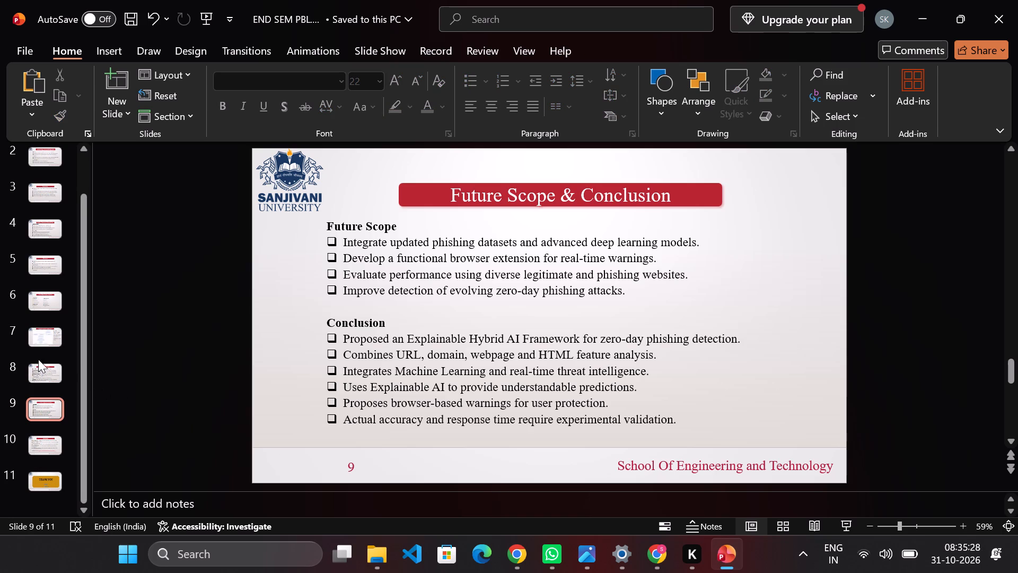
# Change the footer number on the Working Modules slide to 8.
pyautogui.click(43, 375)
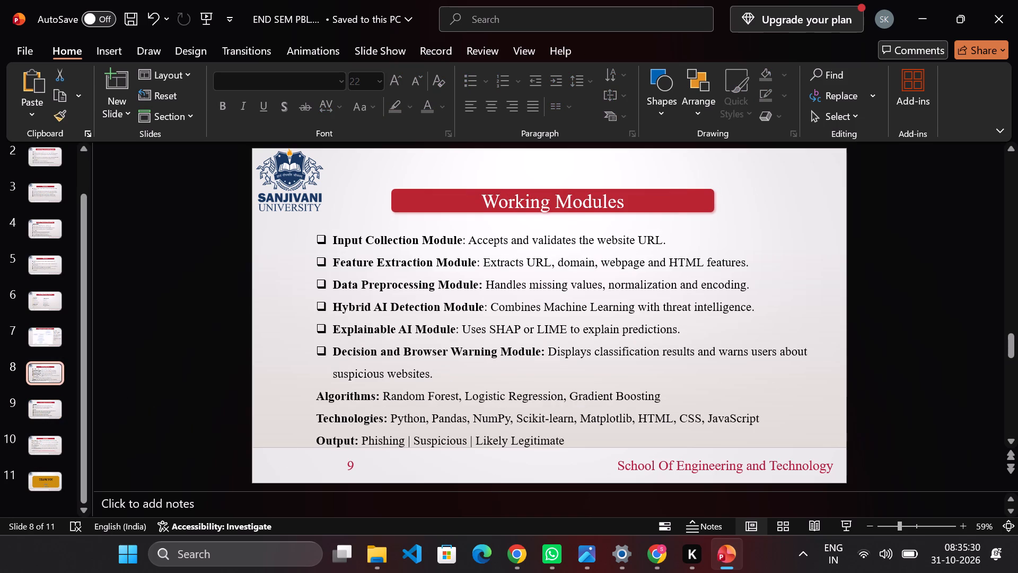
pyautogui.click(346, 462)
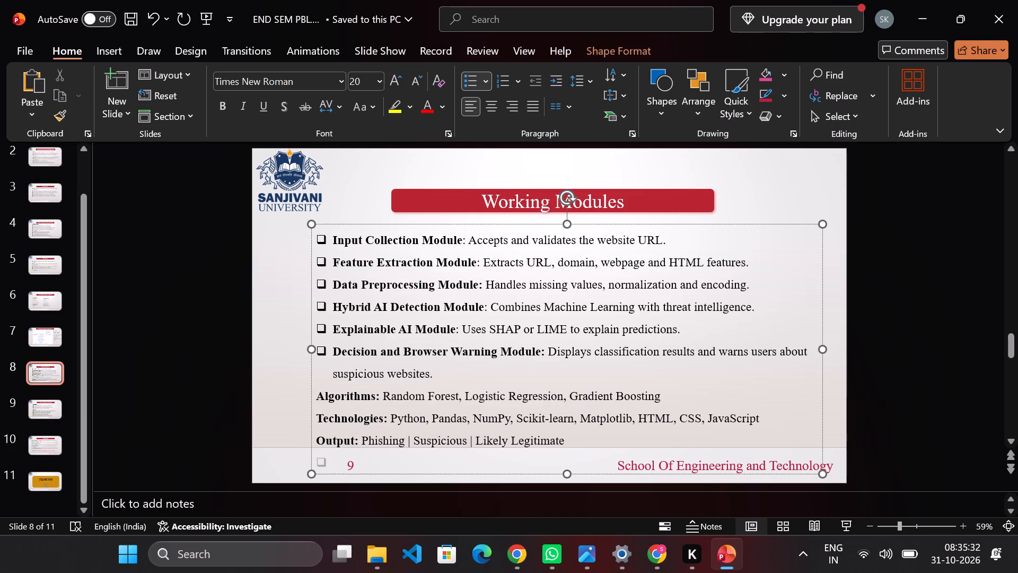
pyautogui.click(299, 461)
pyautogui.hotkey('ctrl', 'a')
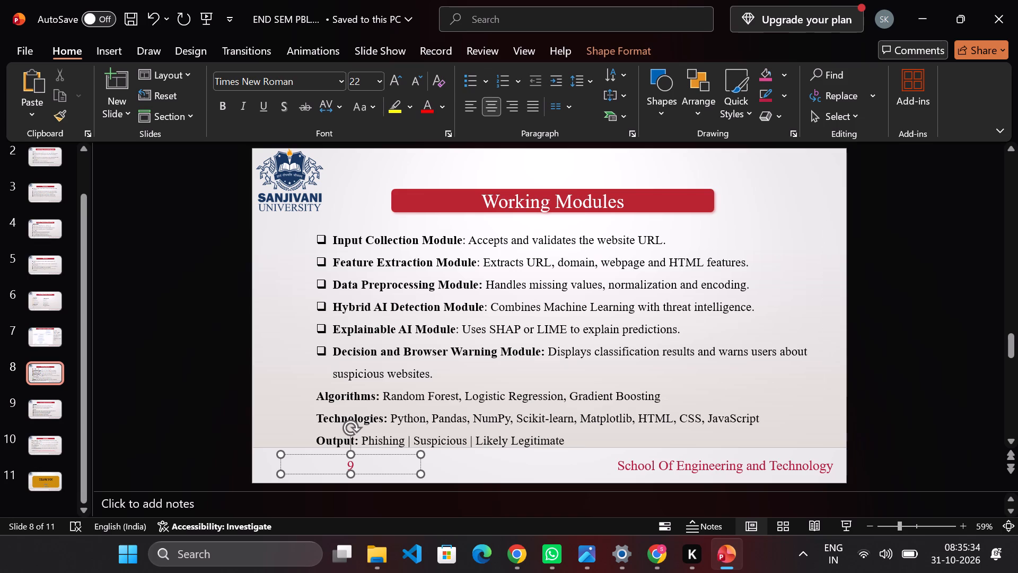
pyautogui.press('8')
# Check the footer numbers against the slide order from the Proposed System Architecture slide back to the title slide.
pyautogui.click(45, 345)
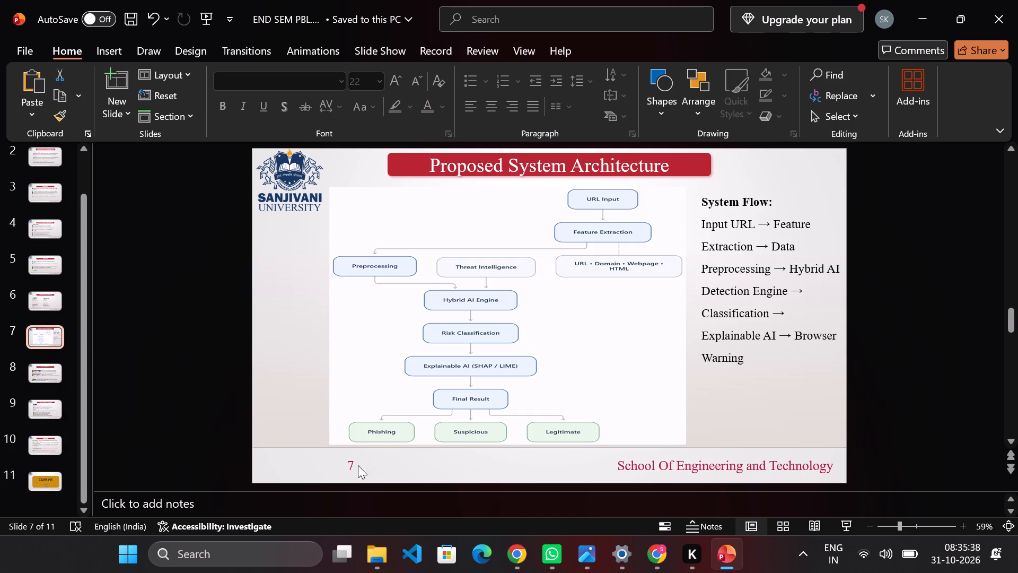
pyautogui.click(38, 298)
pyautogui.click(42, 266)
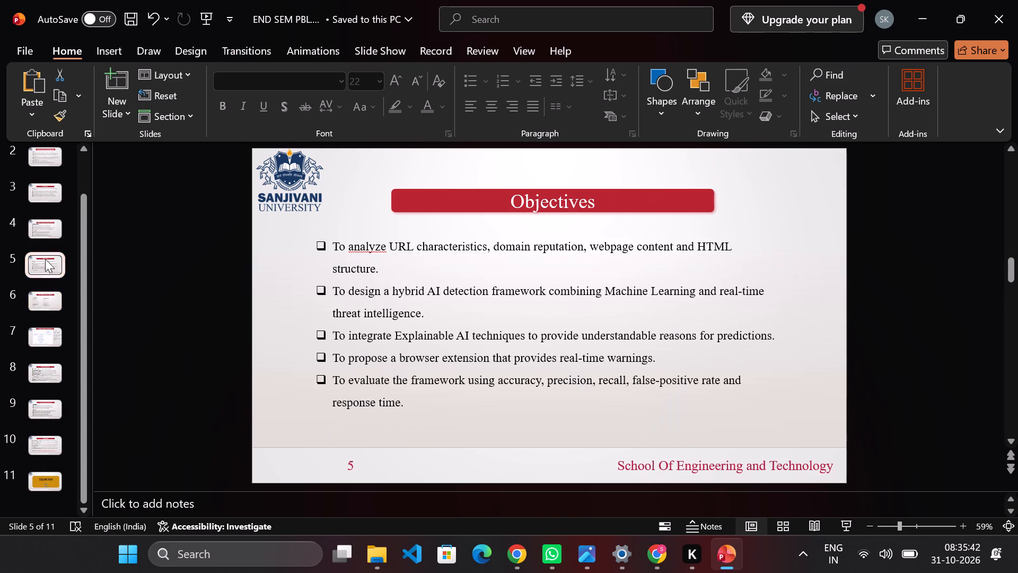
pyautogui.click(54, 222)
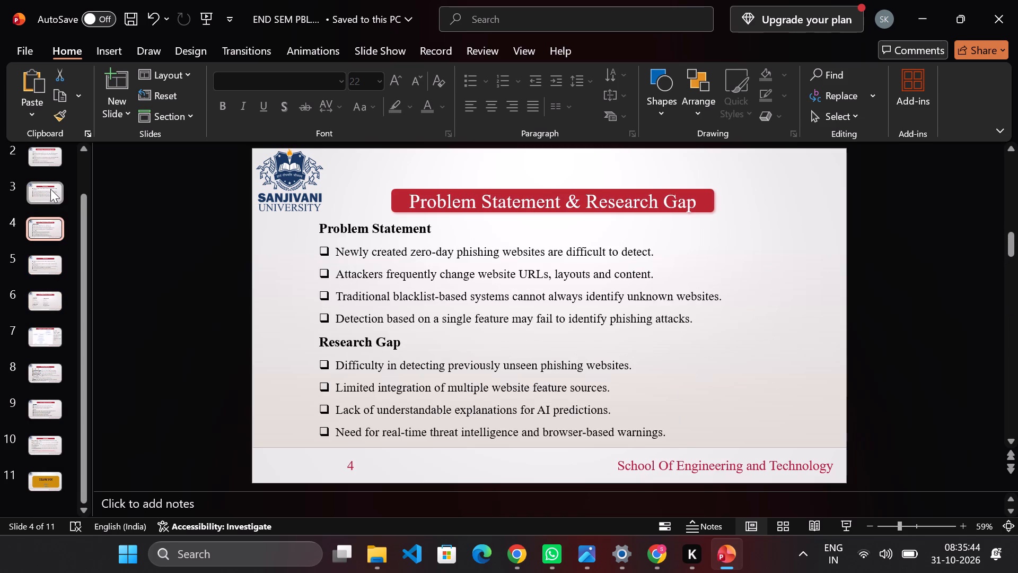
pyautogui.click(50, 189)
pyautogui.scroll(2, 50, 189)
pyautogui.click(54, 204)
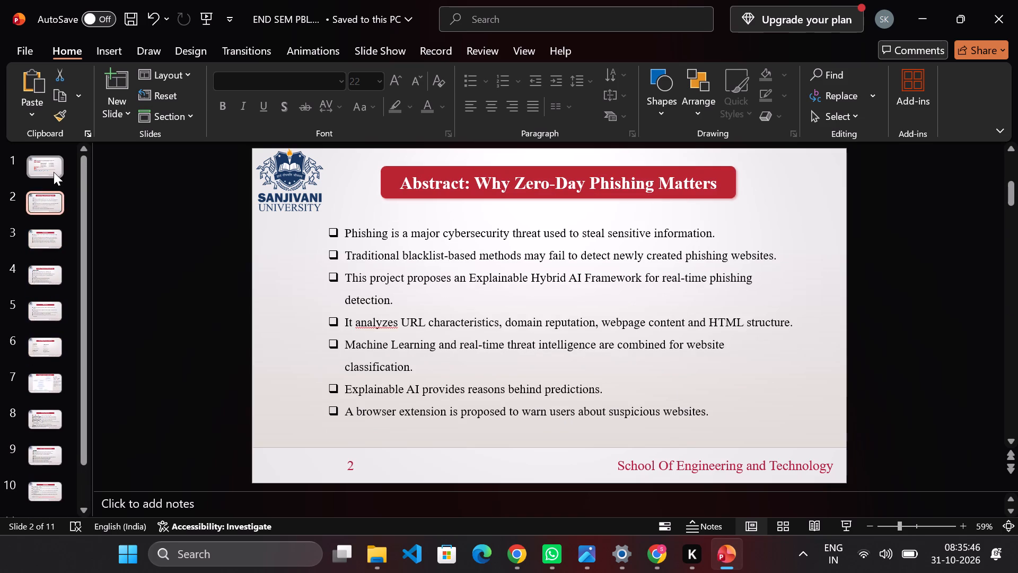
pyautogui.click(50, 168)
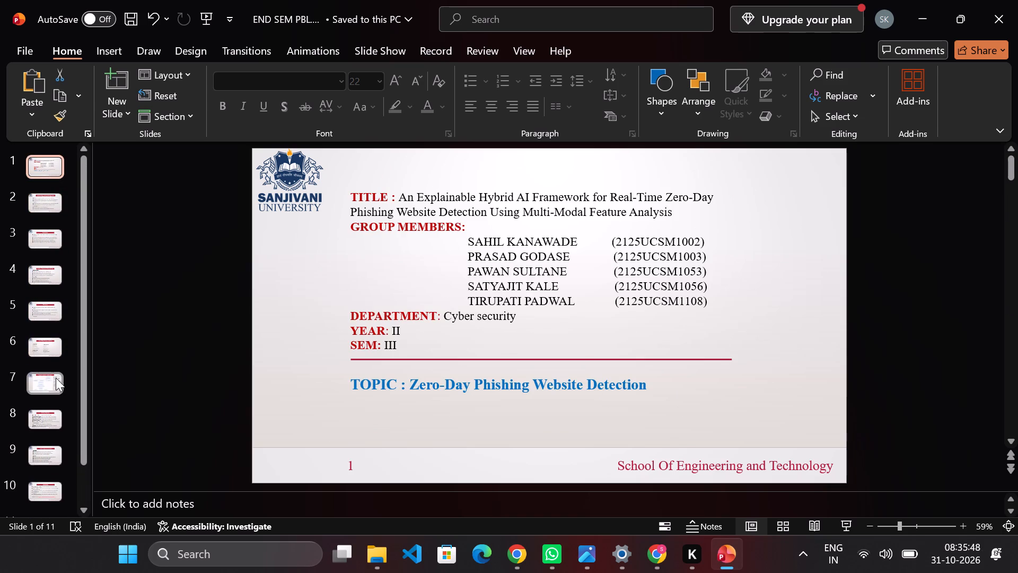
# Check the footer numbers on the slides from Proposed System Architecture to Thank You, comparing Future Scope & Conclusion with Working Modules.
pyautogui.click(56, 383)
pyautogui.scroll(-1, 56, 383)
pyautogui.click(48, 376)
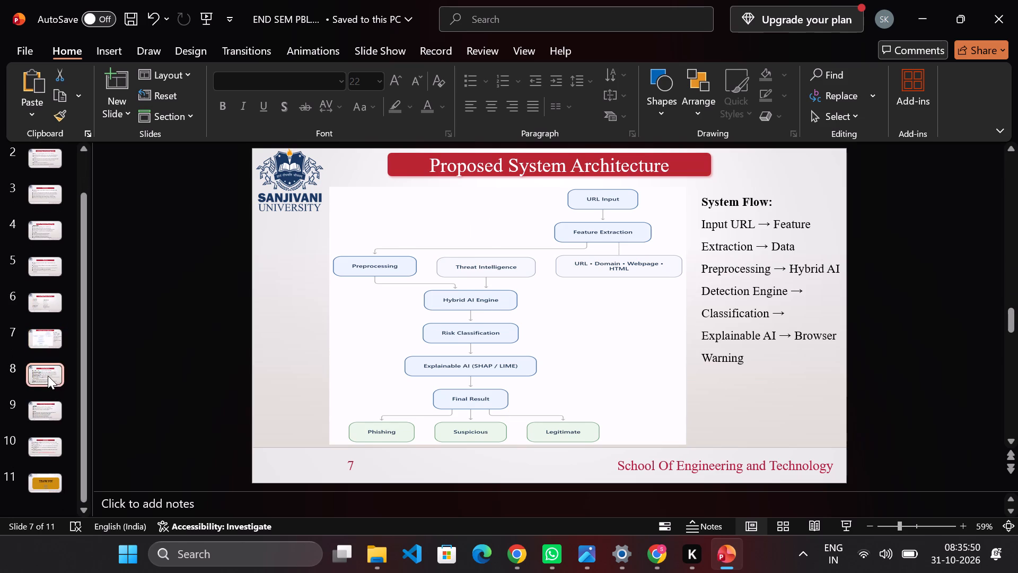
pyautogui.click(50, 418)
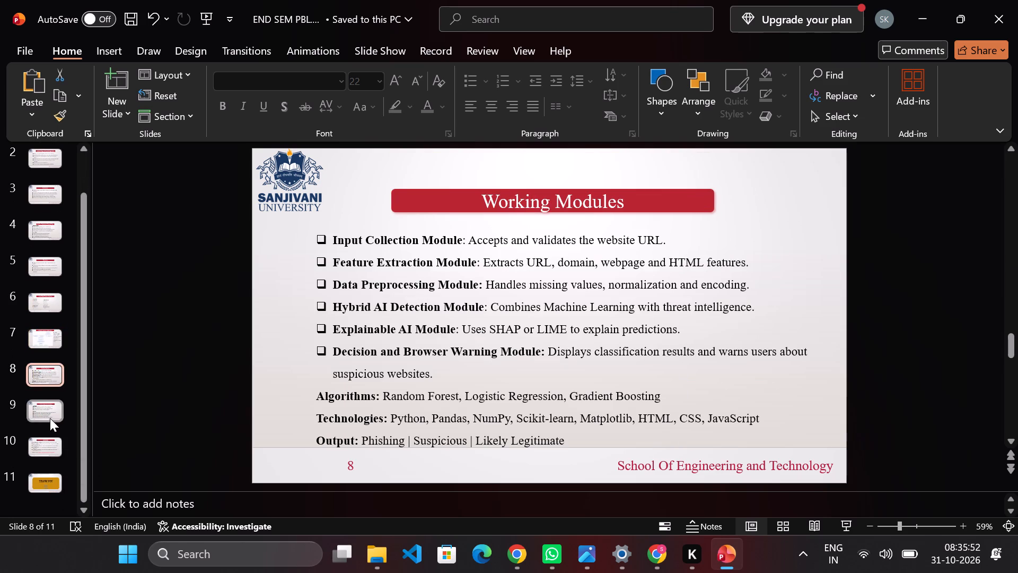
pyautogui.click(49, 449)
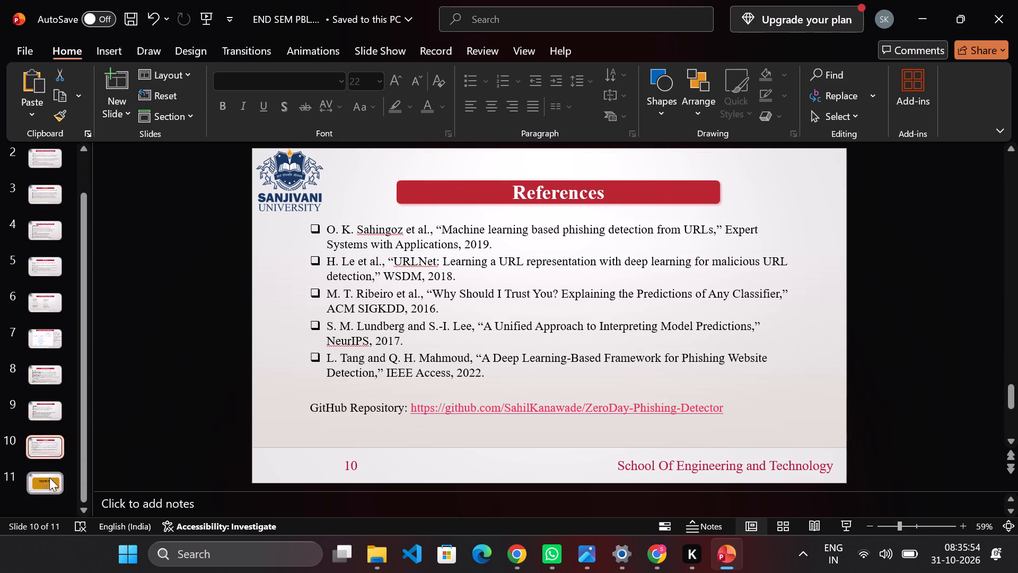
pyautogui.click(49, 477)
pyautogui.click(48, 456)
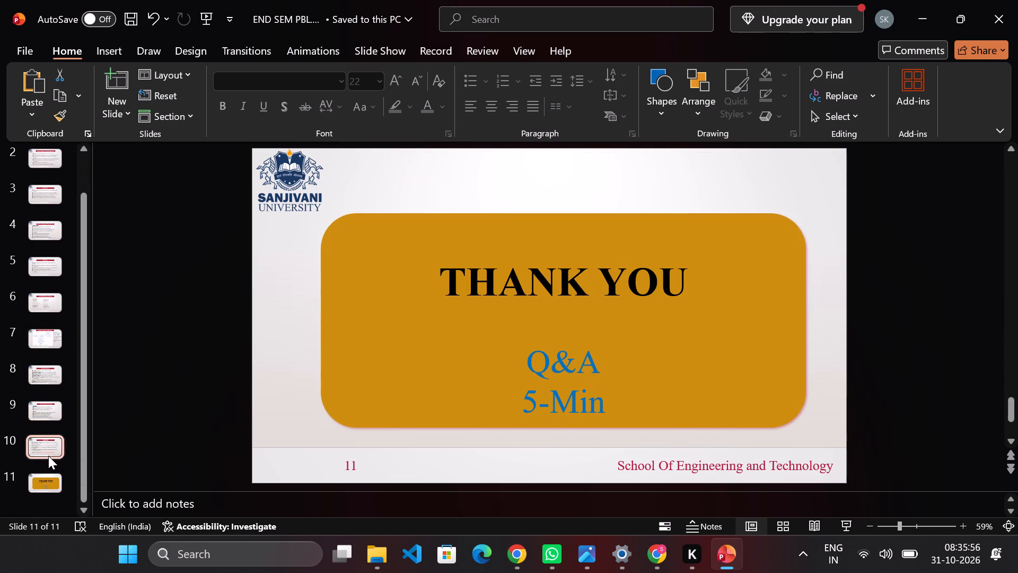
pyautogui.click(47, 418)
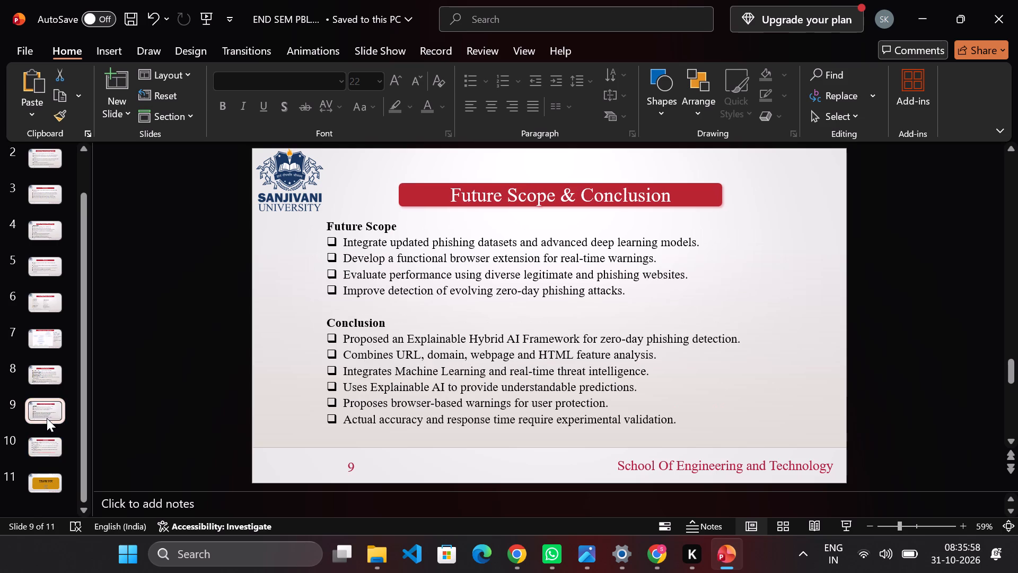
pyautogui.click(41, 379)
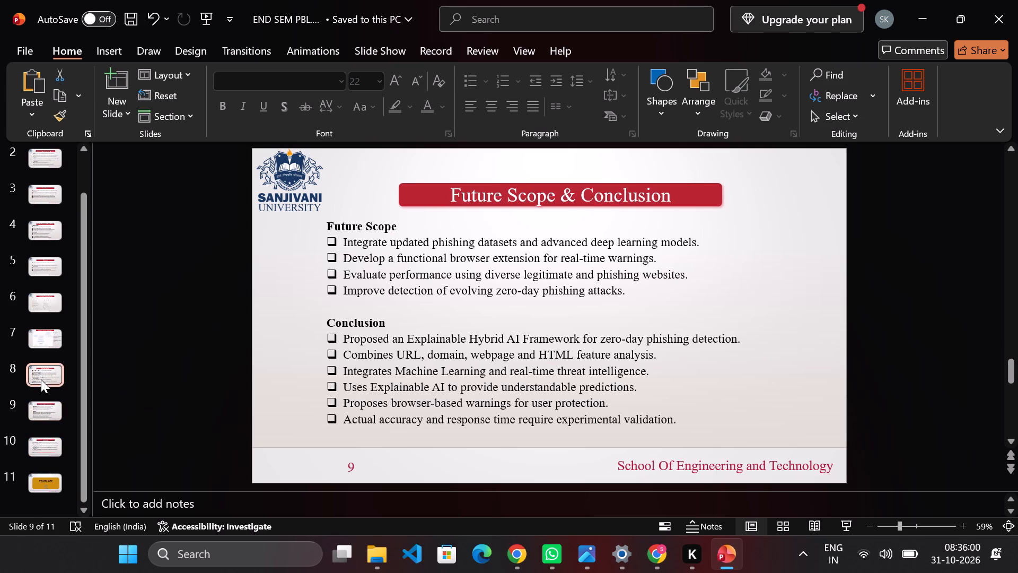
pyautogui.click(51, 417)
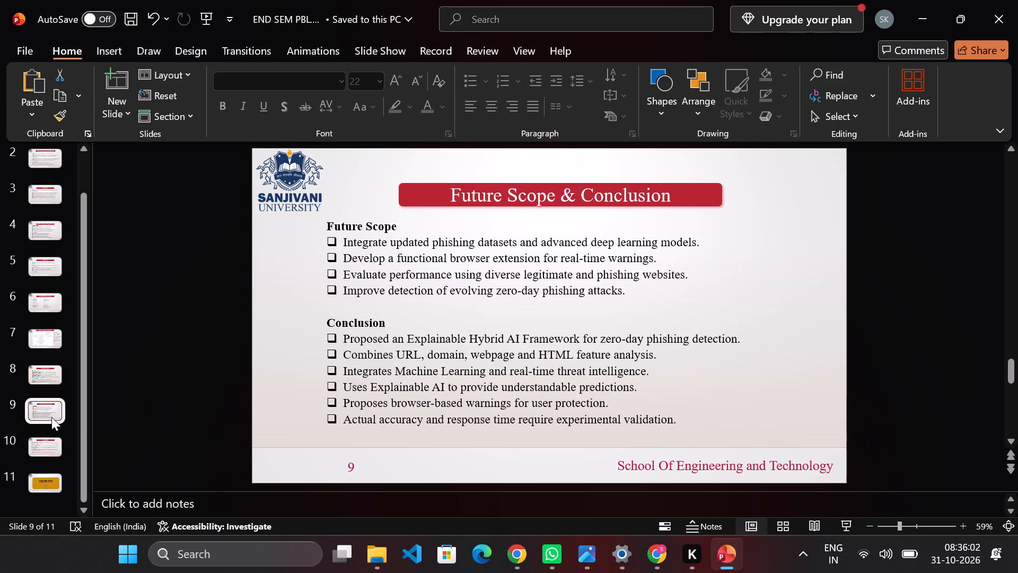
pyautogui.click(42, 370)
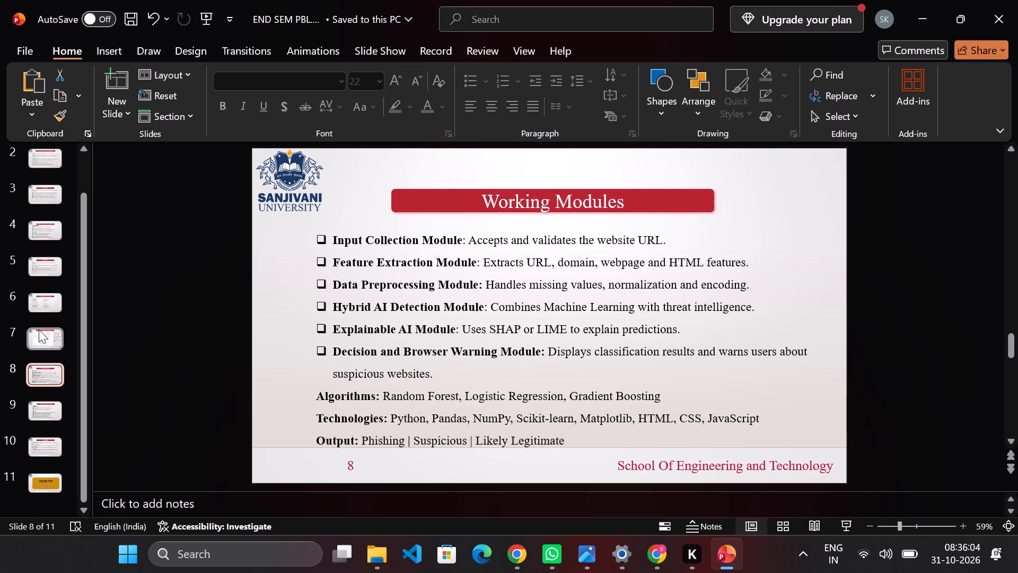
pyautogui.click(39, 329)
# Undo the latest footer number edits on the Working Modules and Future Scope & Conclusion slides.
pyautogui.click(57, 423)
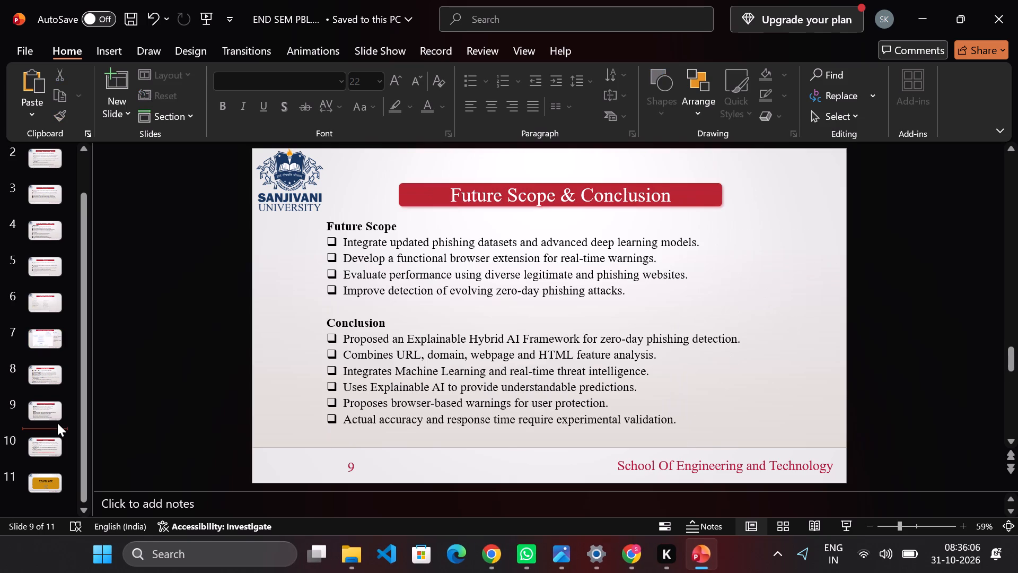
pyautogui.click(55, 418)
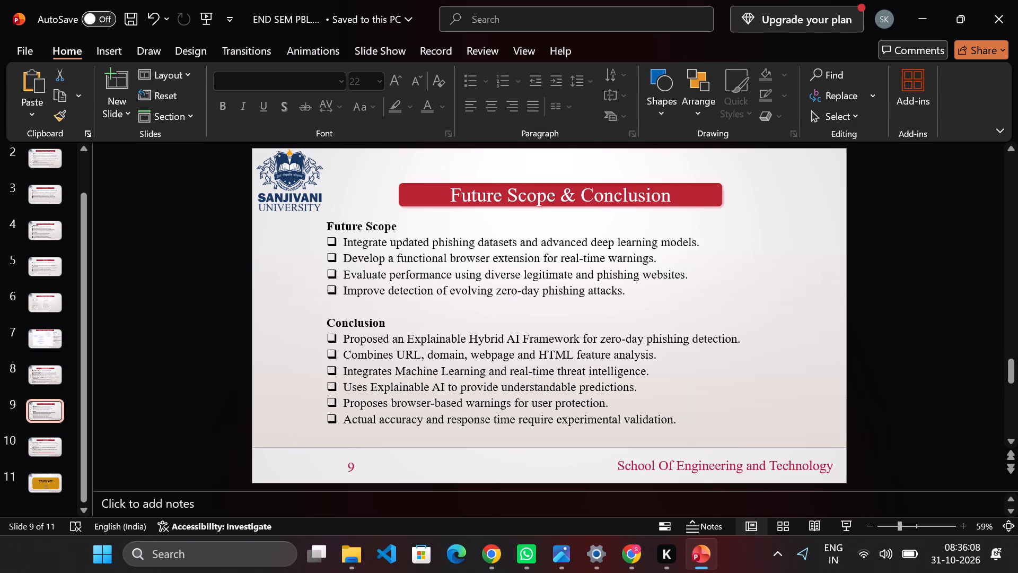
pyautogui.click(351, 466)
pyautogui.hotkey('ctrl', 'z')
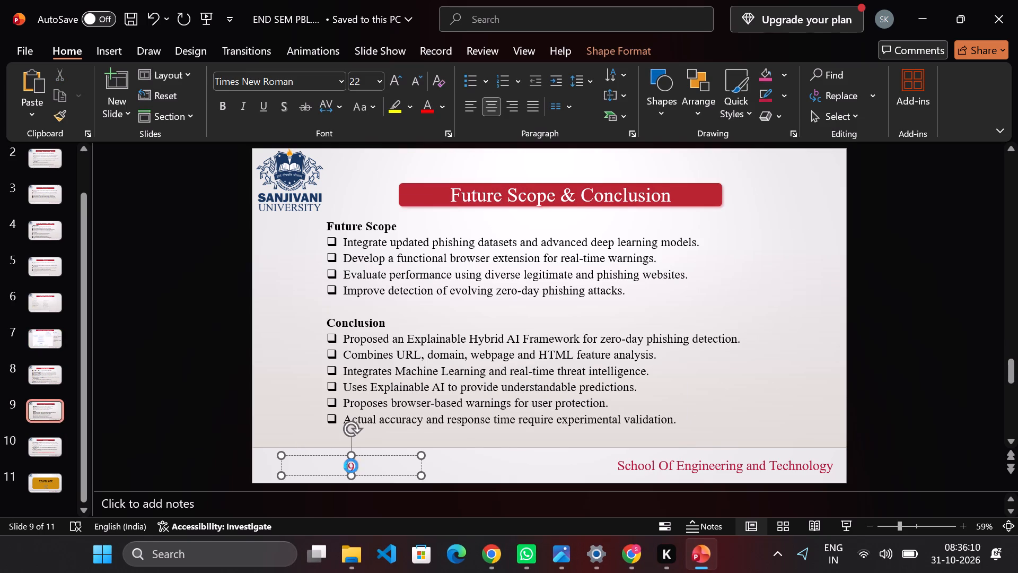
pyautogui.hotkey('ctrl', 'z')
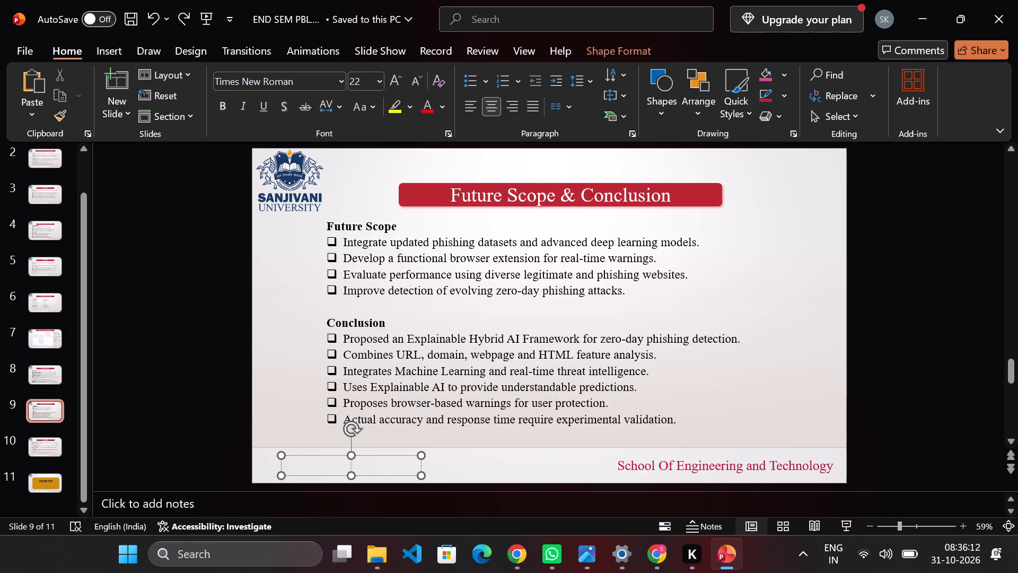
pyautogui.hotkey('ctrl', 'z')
# Replace the footer number on the Future Scope & Conclusion slide with 9, followed by a line break.
pyautogui.press('BackSpace')
pyautogui.press('BackSpace')
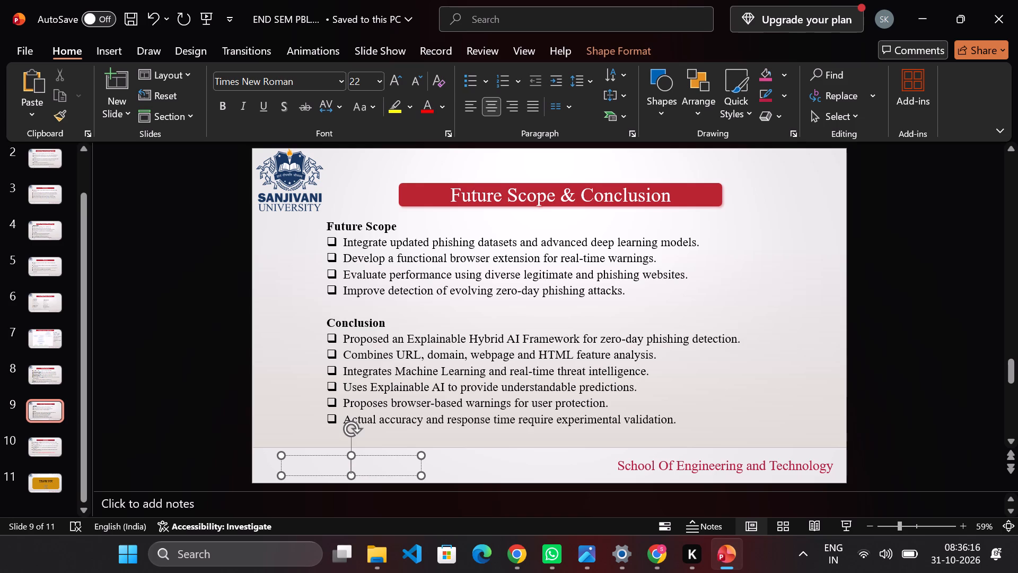
pyautogui.press('9')
pyautogui.press('Return')
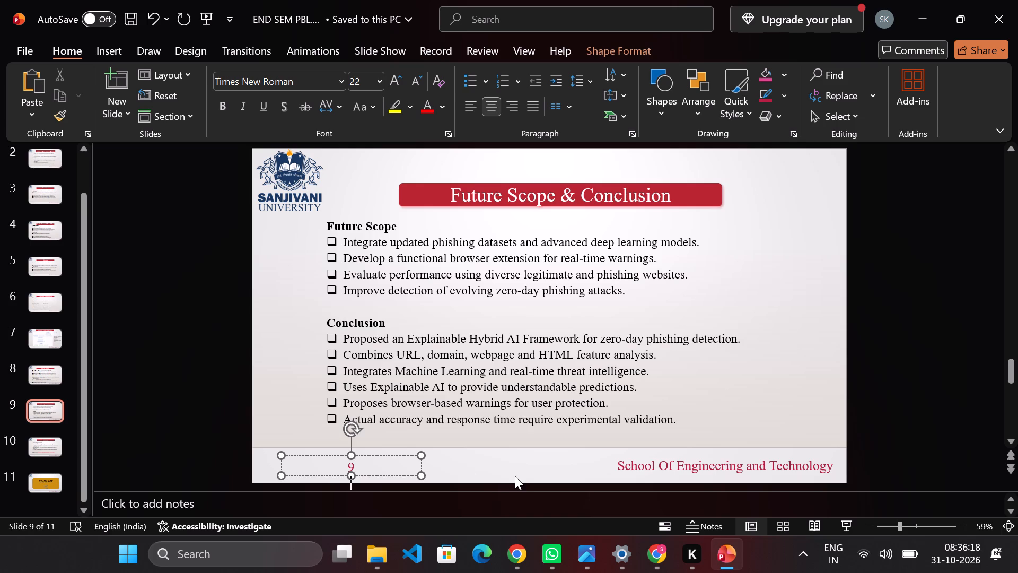
pyautogui.click(515, 476)
# Change the footer number on the Working Modules slide to 8, followed by a line break.
pyautogui.click(49, 446)
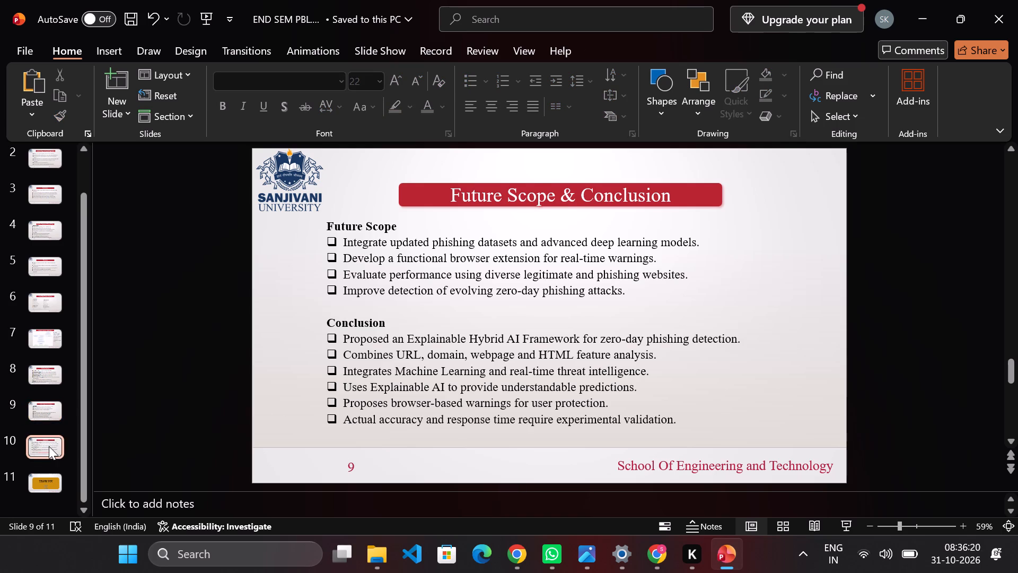
pyautogui.click(47, 409)
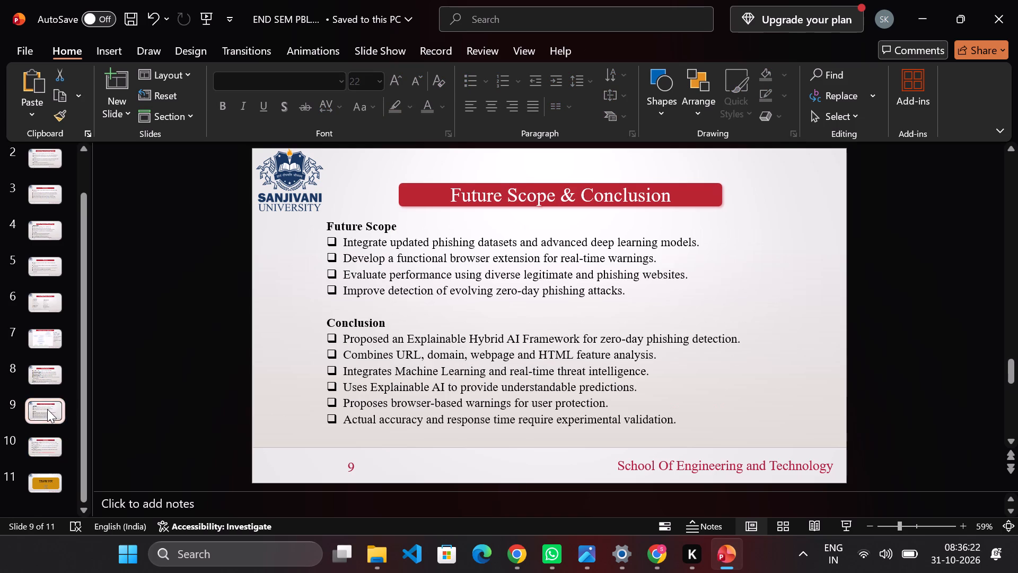
pyautogui.click(44, 382)
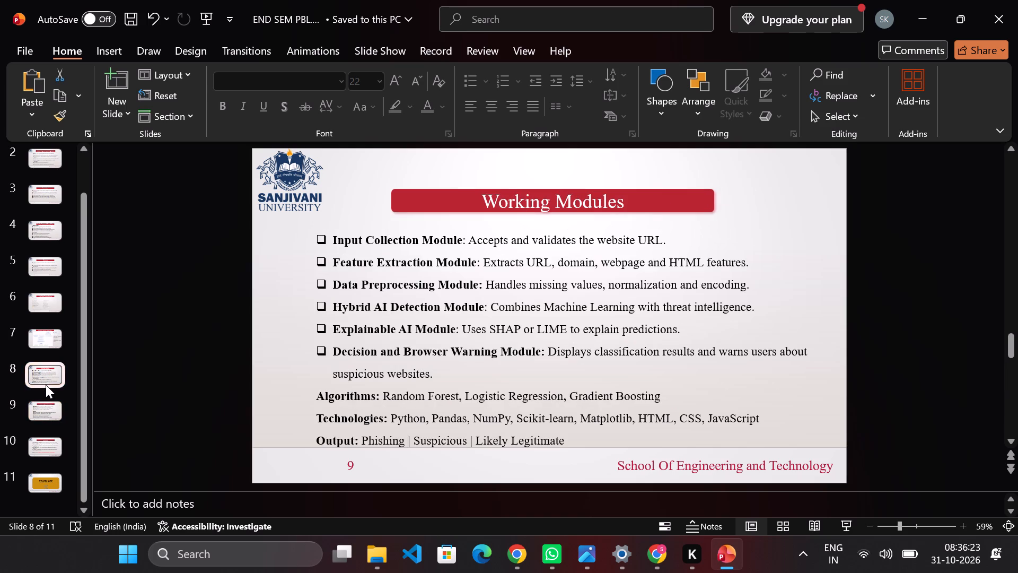
pyautogui.click(46, 343)
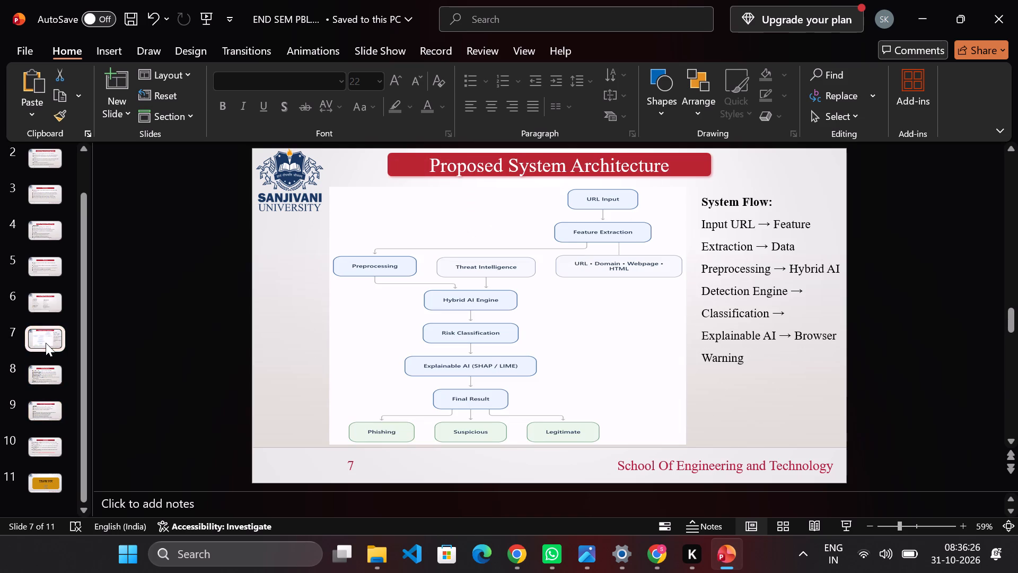
pyautogui.click(49, 374)
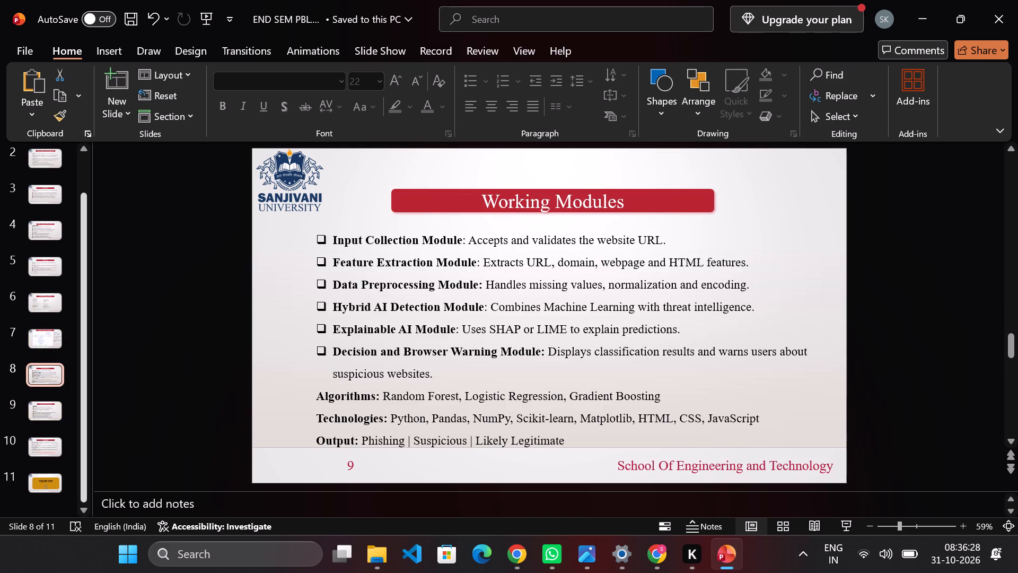
pyautogui.click(354, 464)
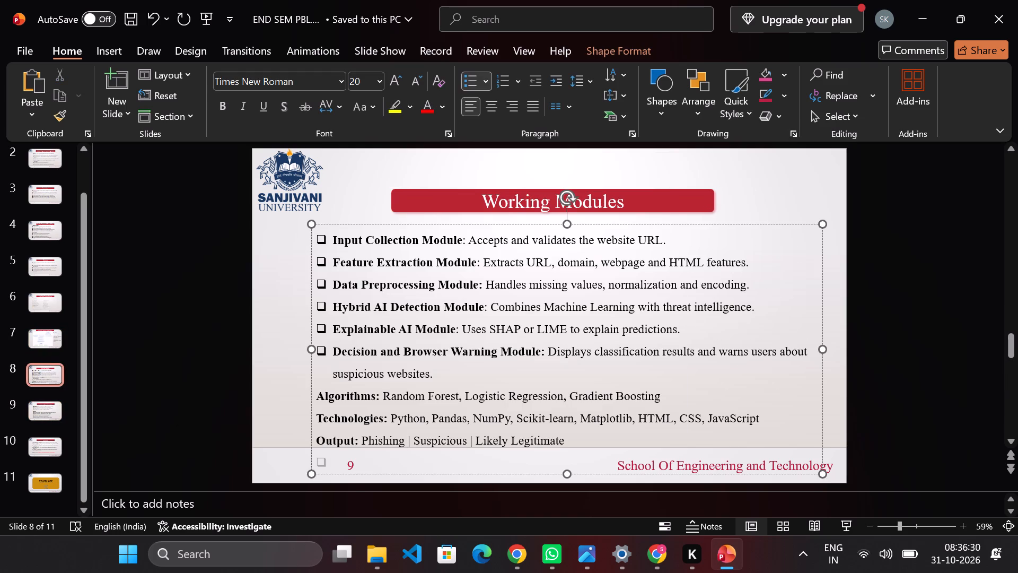
pyautogui.click(285, 480)
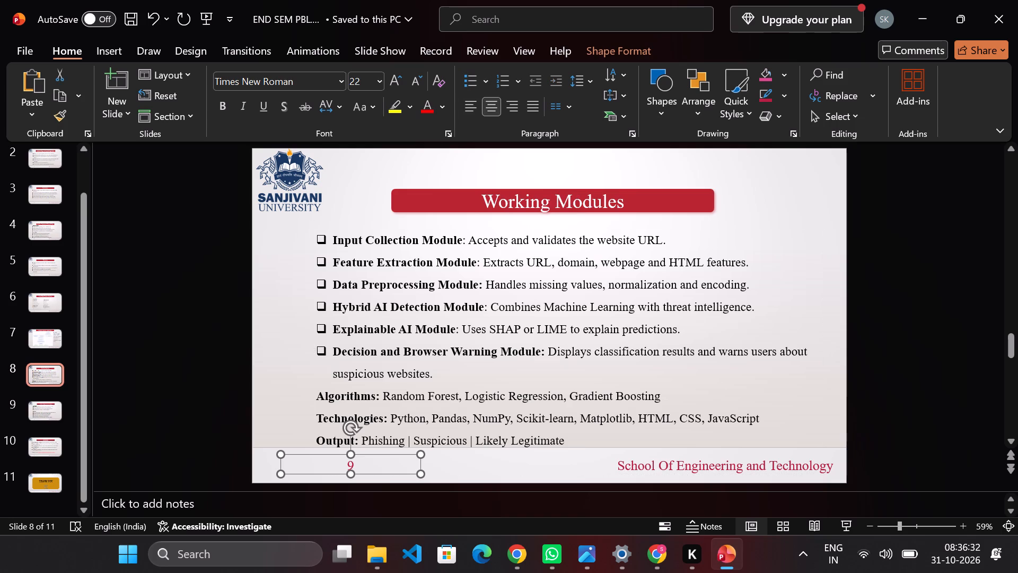
pyautogui.hotkey('ctrl', 'a')
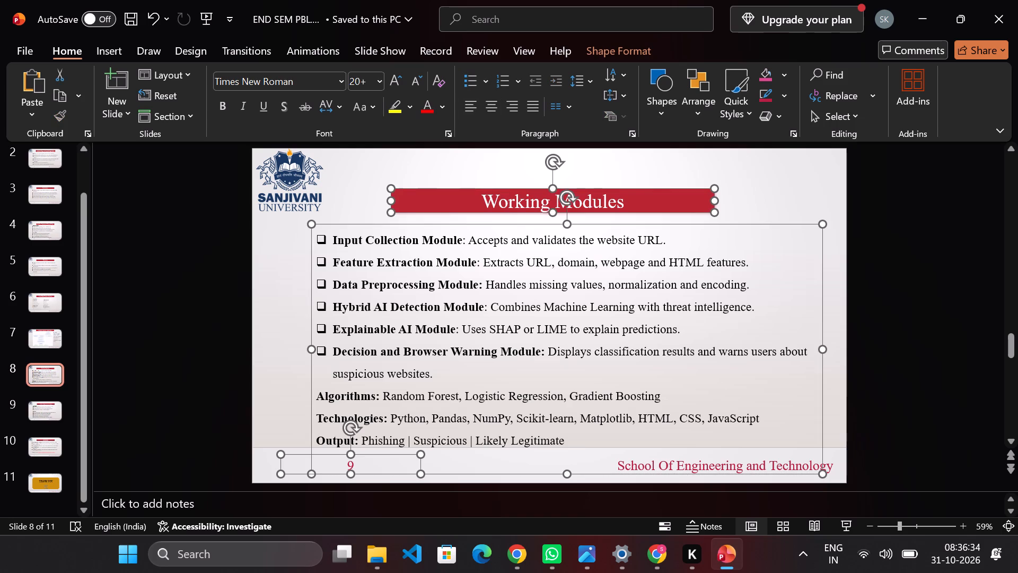
pyautogui.click(297, 464)
pyautogui.click(348, 466)
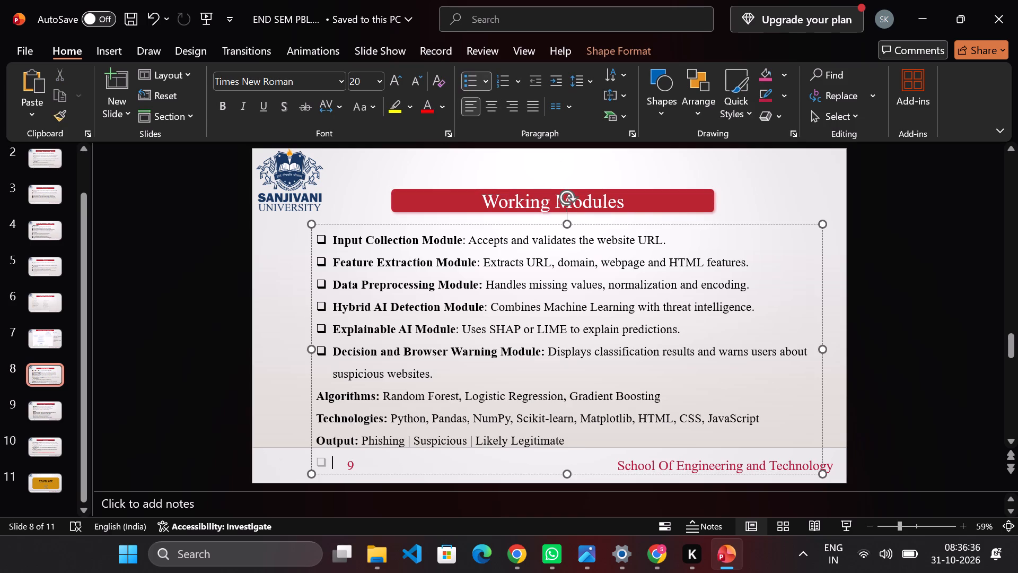
pyautogui.click(301, 468)
pyautogui.hotkey('ctrl', 'a')
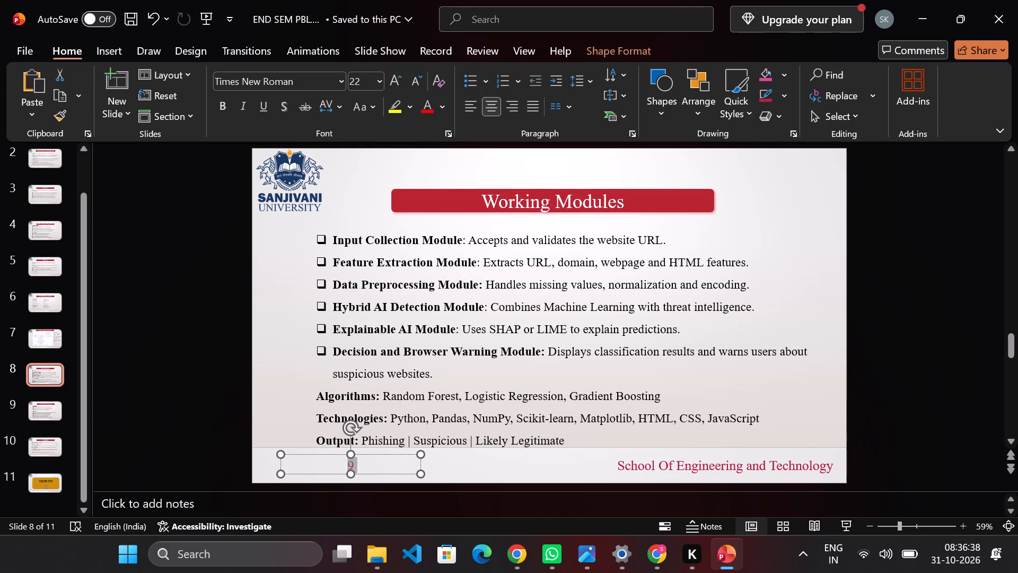
pyautogui.press('8')
pyautogui.press('Return')
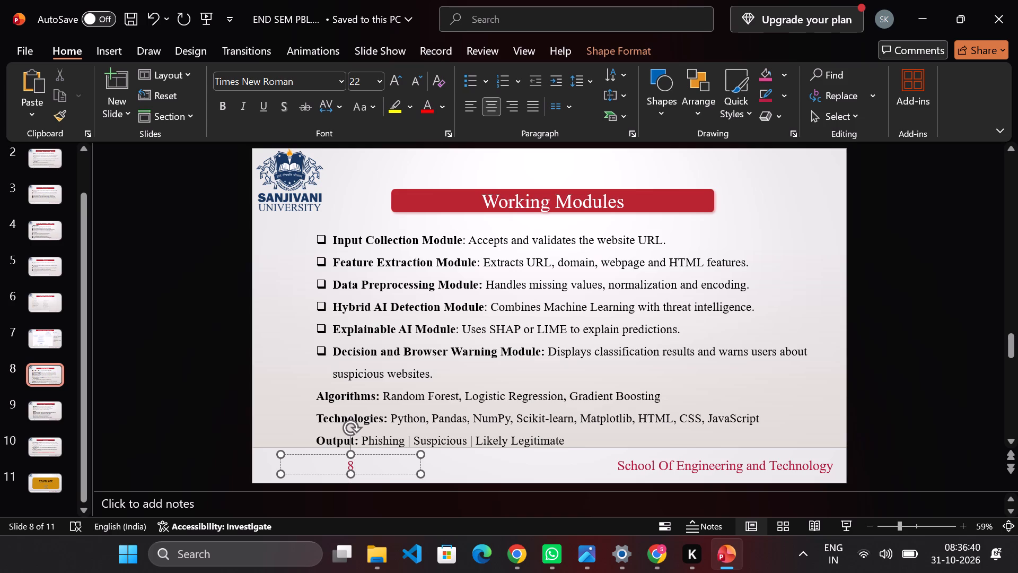
pyautogui.click(145, 428)
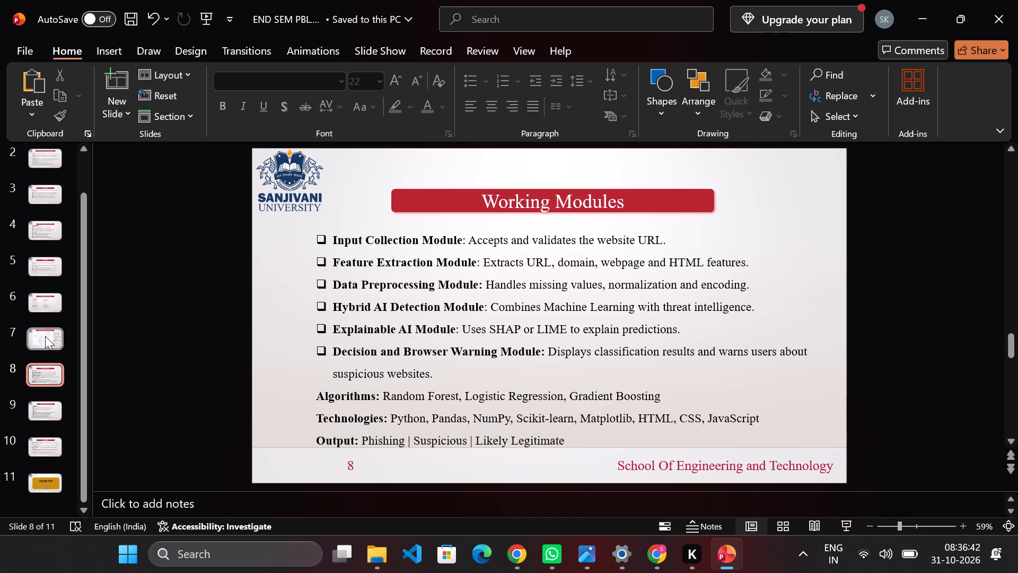
# Review the footer numbers on slides 7 to 11, from Proposed System Architecture to Thank You.
pyautogui.click(45, 337)
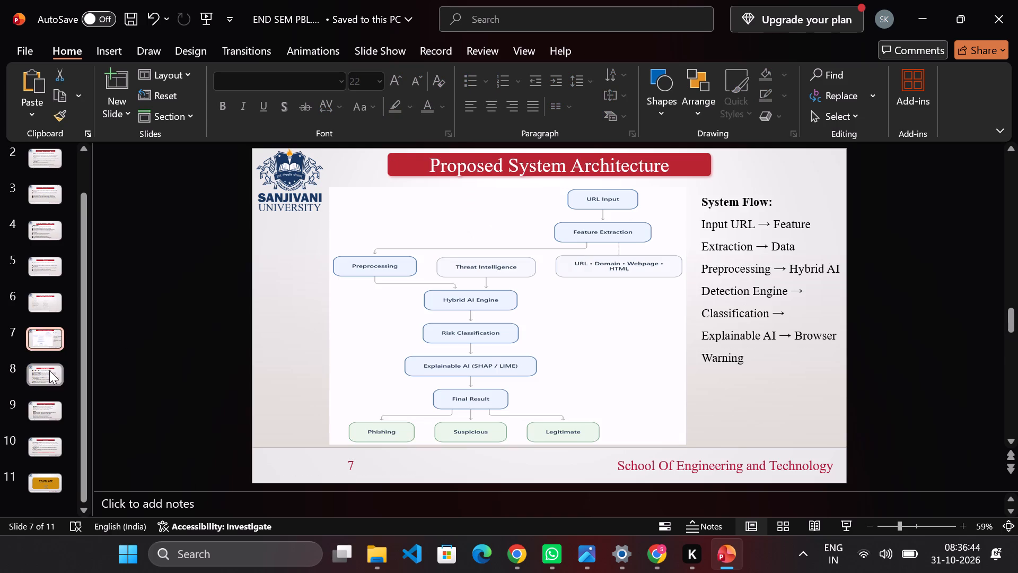
pyautogui.click(49, 370)
pyautogui.click(49, 404)
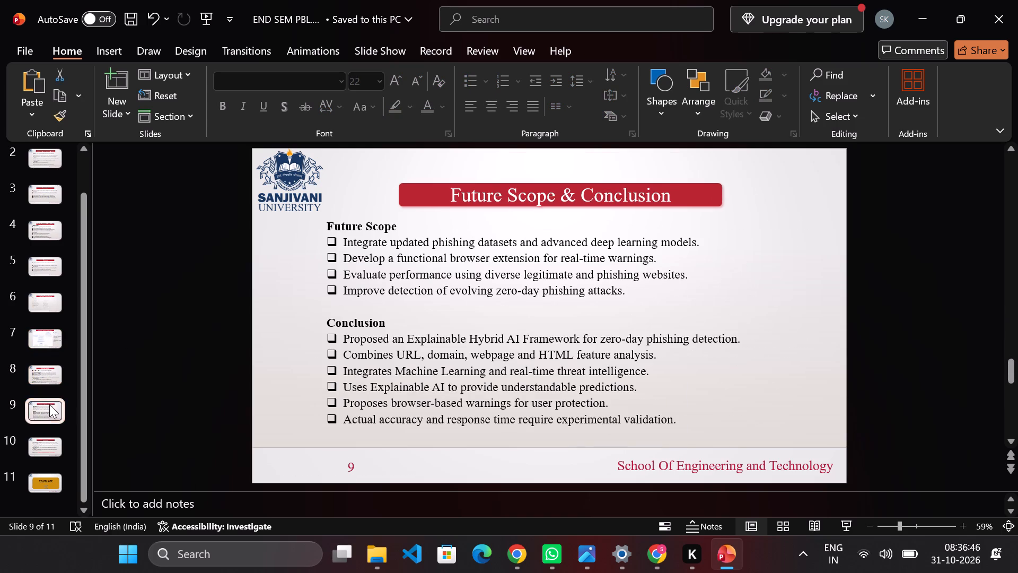
pyautogui.click(51, 449)
pyautogui.click(53, 476)
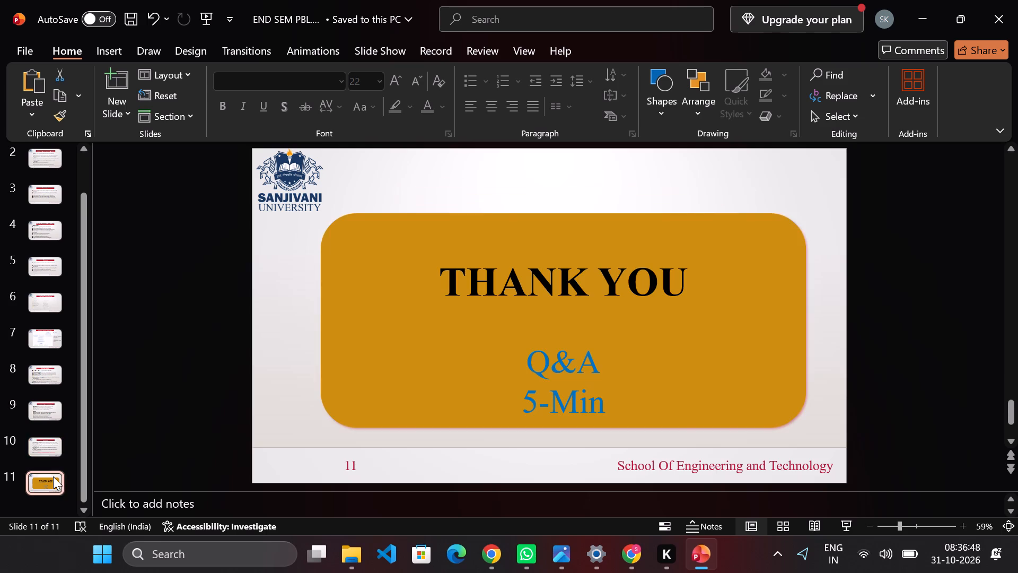
# Review the footer numbers from the title slide through References against the slide order.
pyautogui.scroll(3, 19, 259)
pyautogui.click(45, 177)
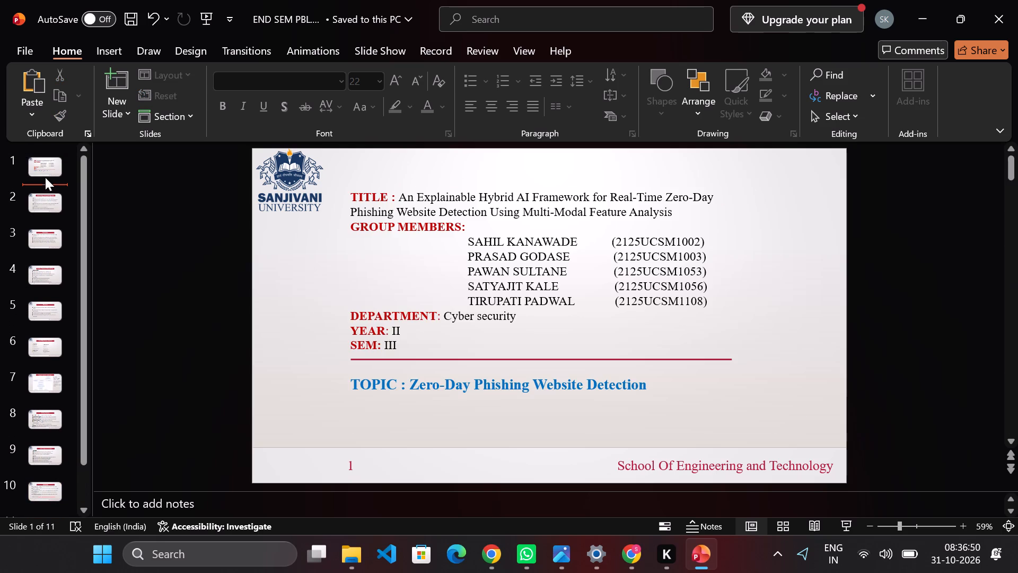
pyautogui.click(53, 208)
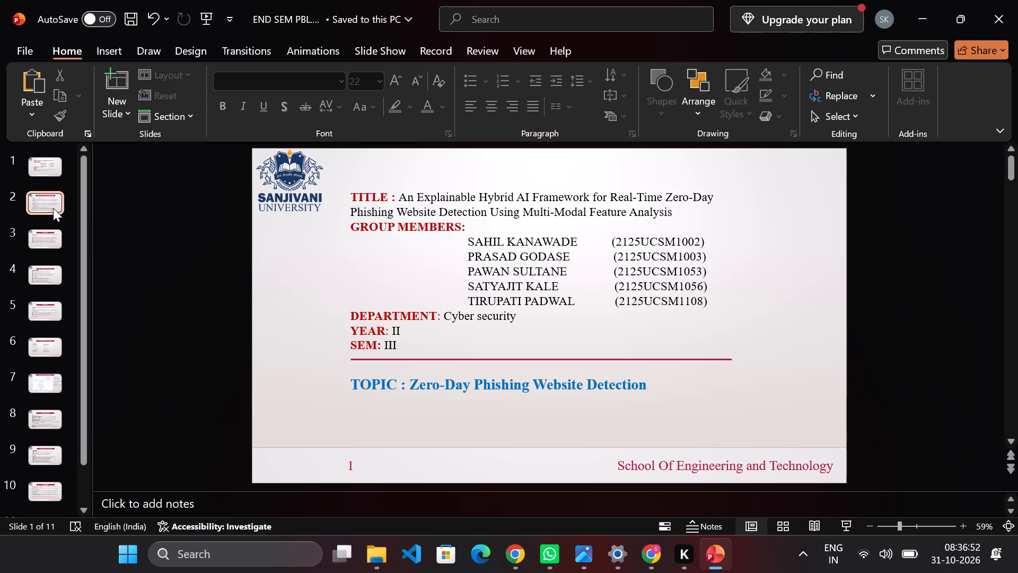
pyautogui.click(53, 230)
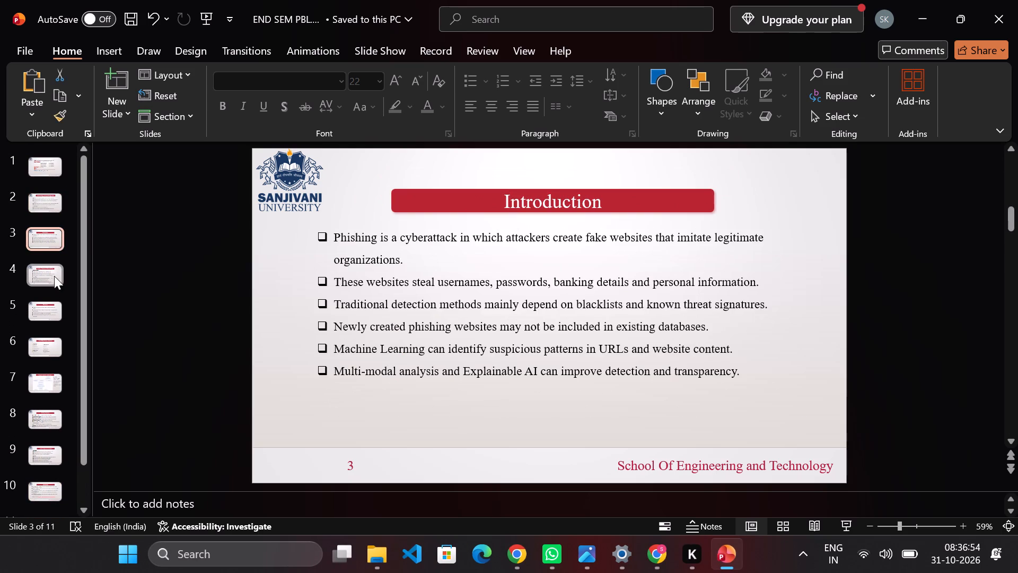
pyautogui.click(55, 284)
pyautogui.click(54, 311)
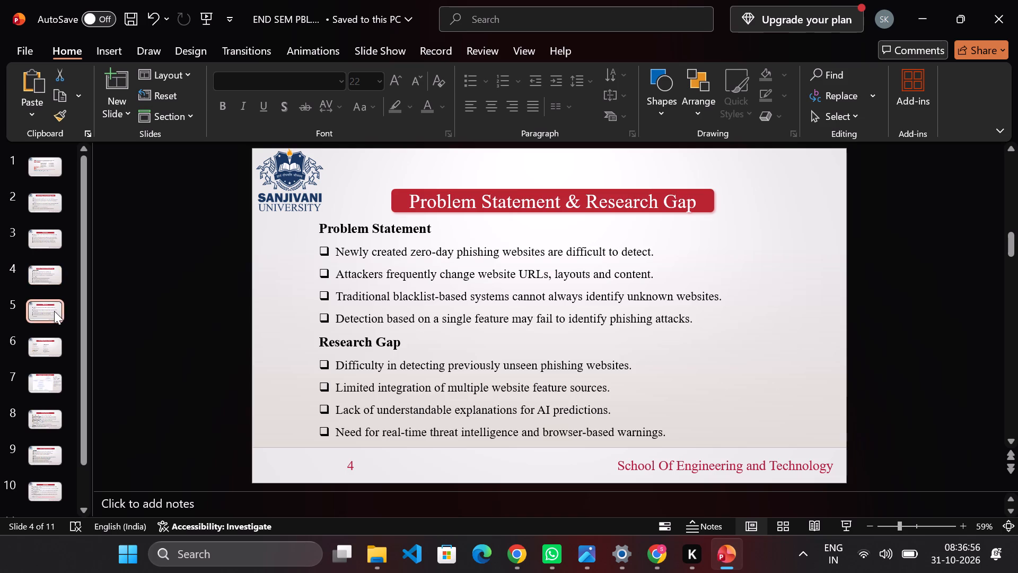
pyautogui.click(49, 345)
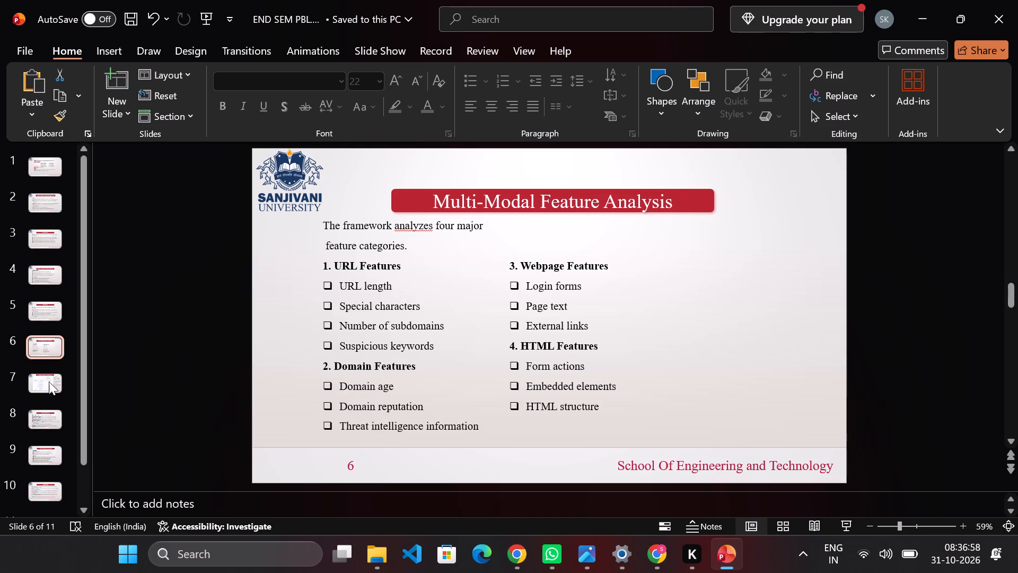
pyautogui.click(49, 389)
pyautogui.click(51, 421)
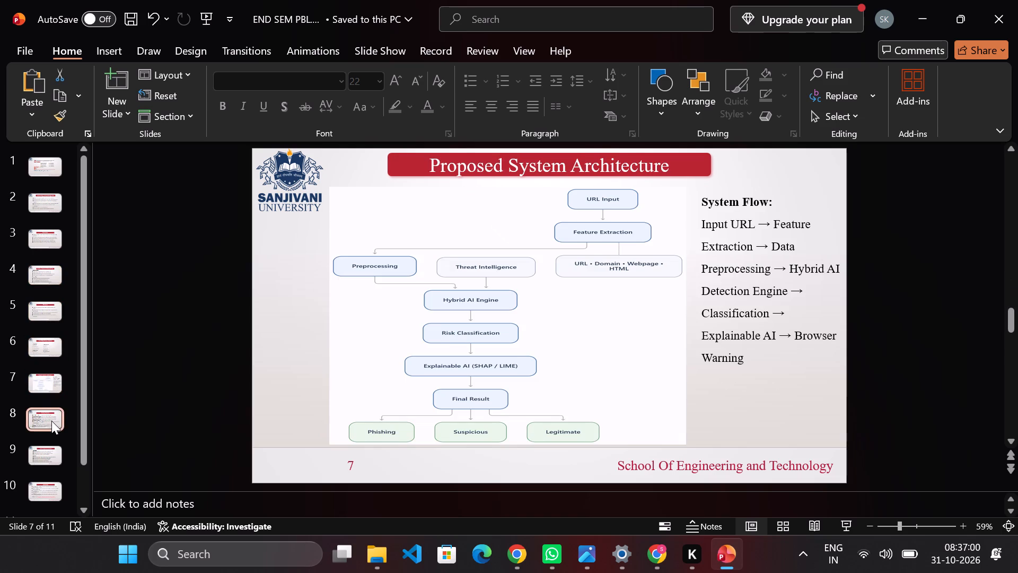
pyautogui.click(50, 452)
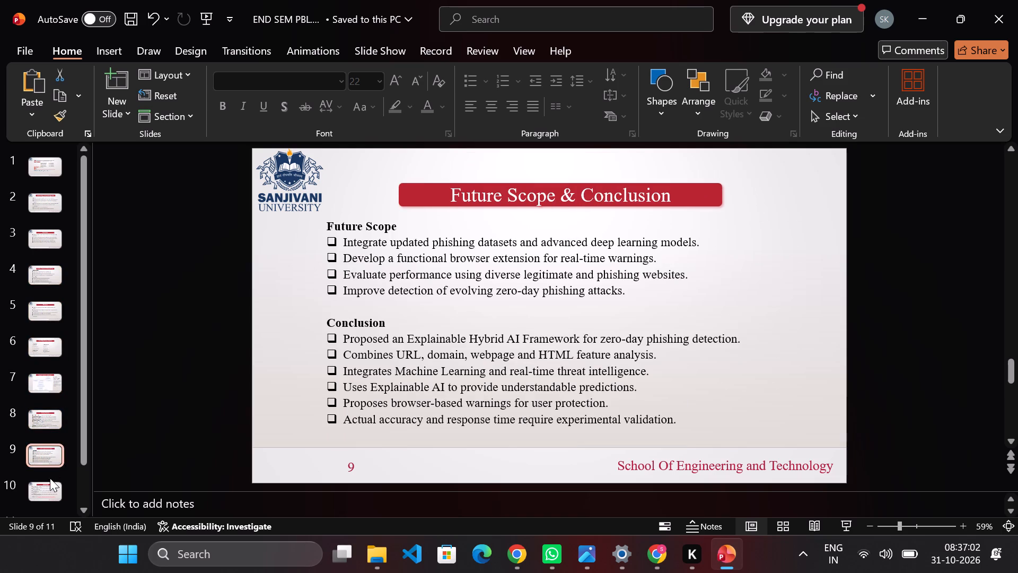
pyautogui.click(49, 487)
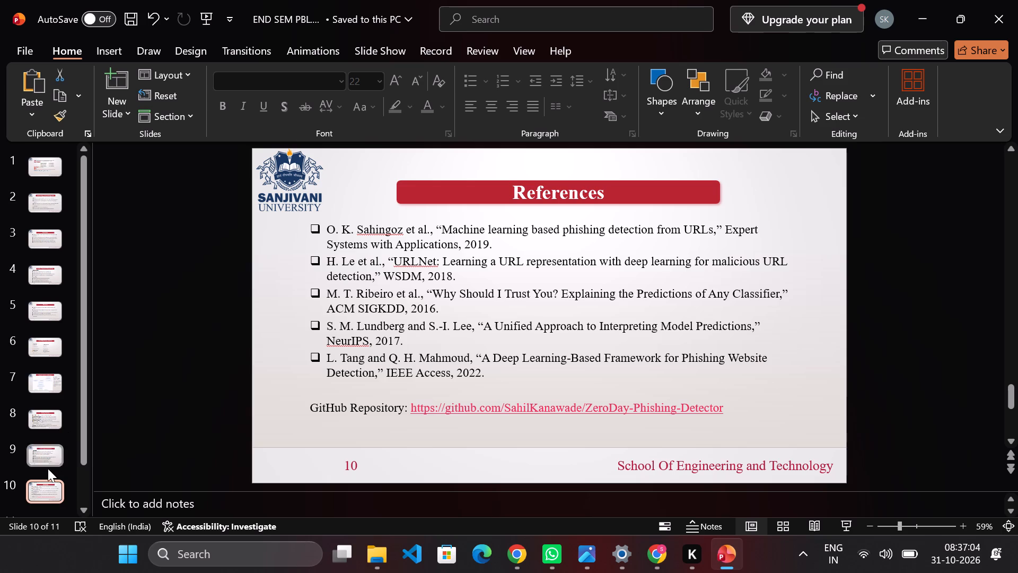
# Recheck the footer numbers on slides 2 to 9, from Abstract to Future Scope & Conclusion.
pyautogui.hscroll(1, 48, 468)
pyautogui.scroll(2, 47, 412)
pyautogui.click(50, 199)
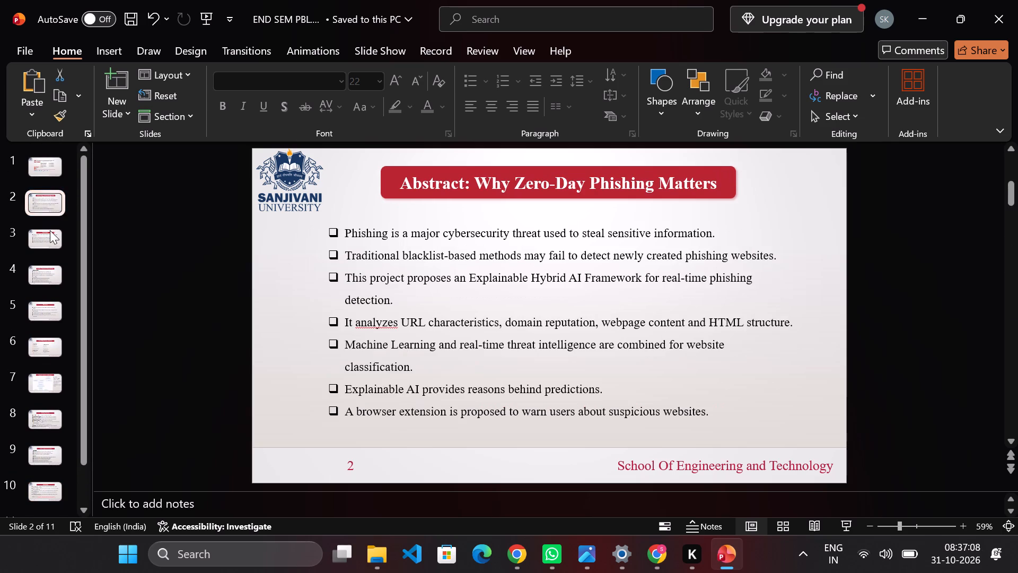
pyautogui.click(50, 241)
pyautogui.click(49, 283)
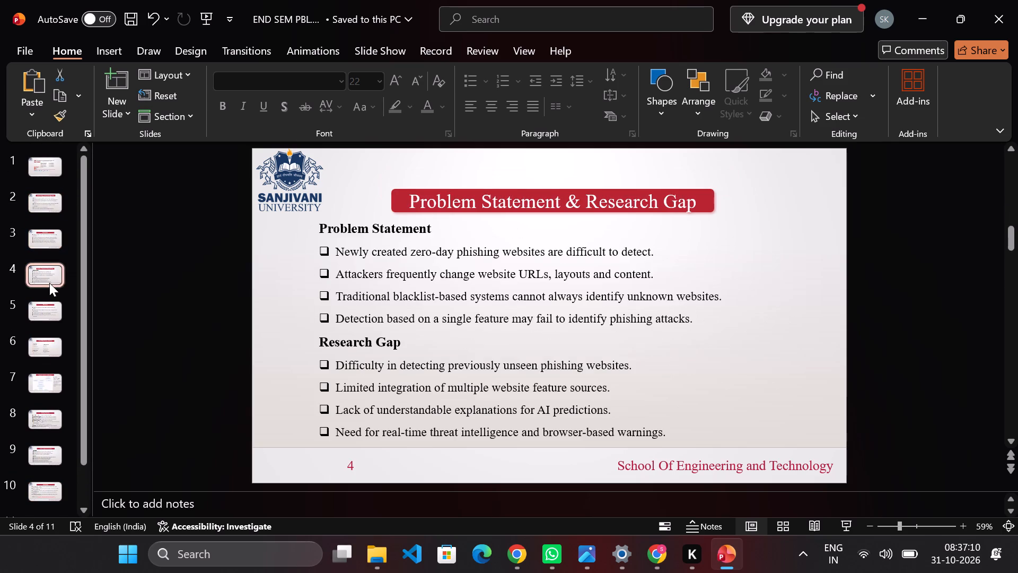
pyautogui.click(49, 321)
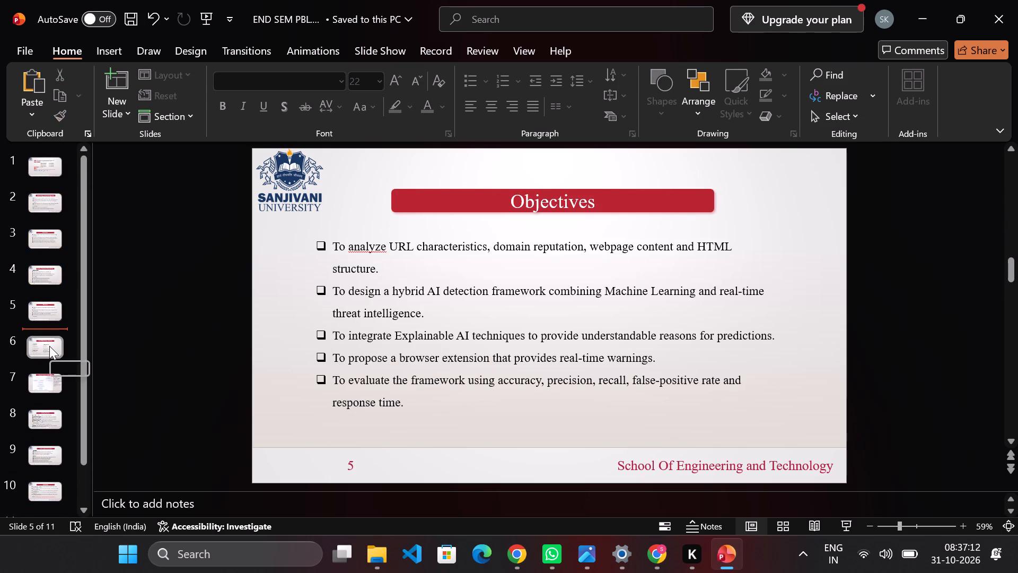
pyautogui.click(49, 346)
pyautogui.click(50, 384)
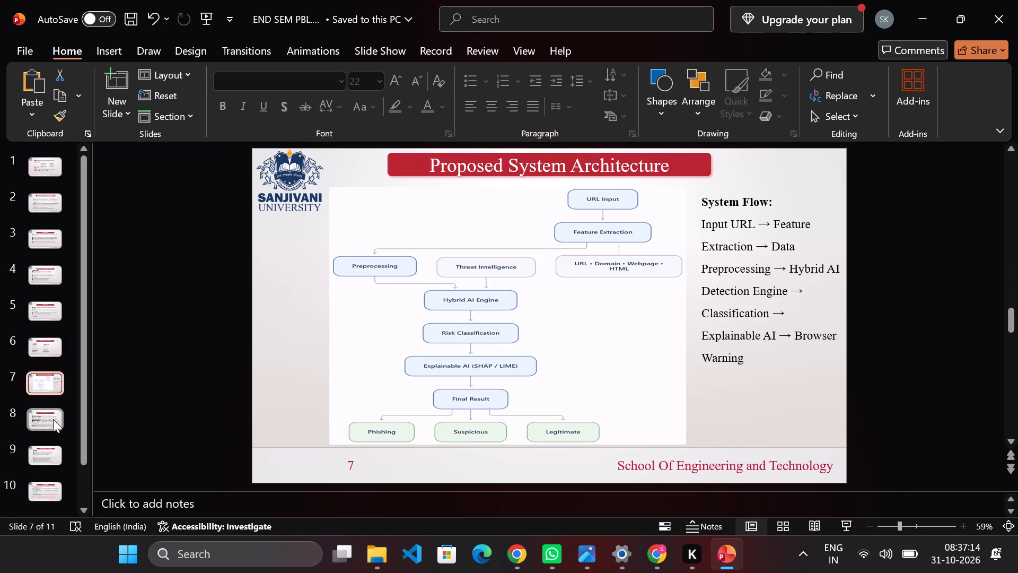
pyautogui.click(53, 419)
pyautogui.click(54, 455)
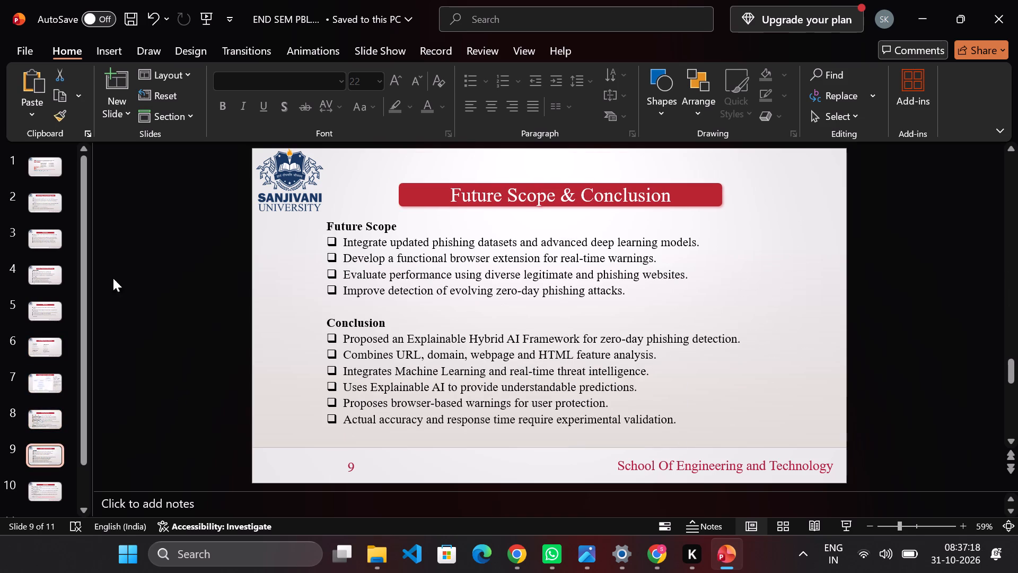
# Save a copy of the presentation in the Documents folder as FINAL END SEM PBL.pptx.
pyautogui.click(27, 53)
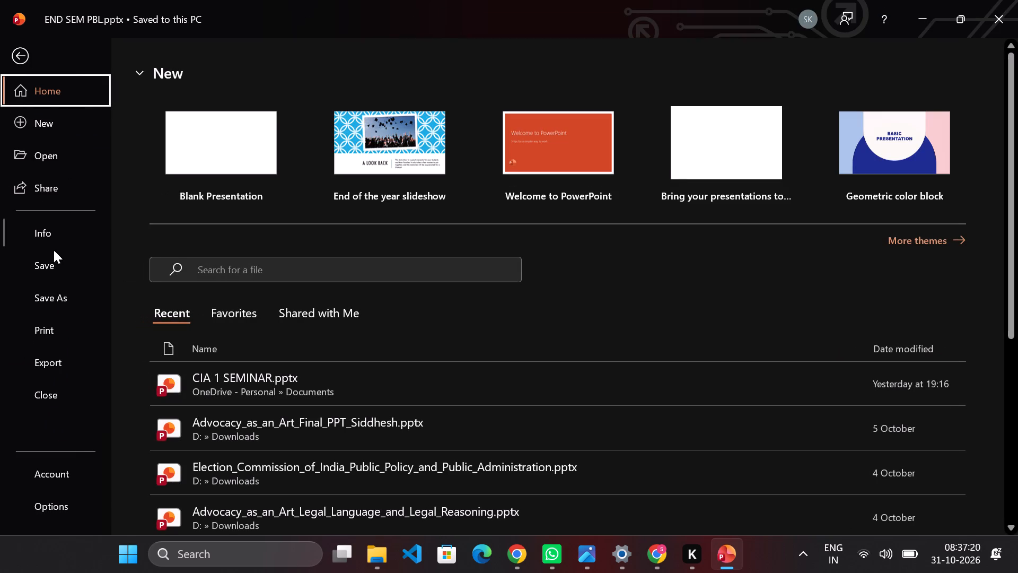
pyautogui.click(51, 292)
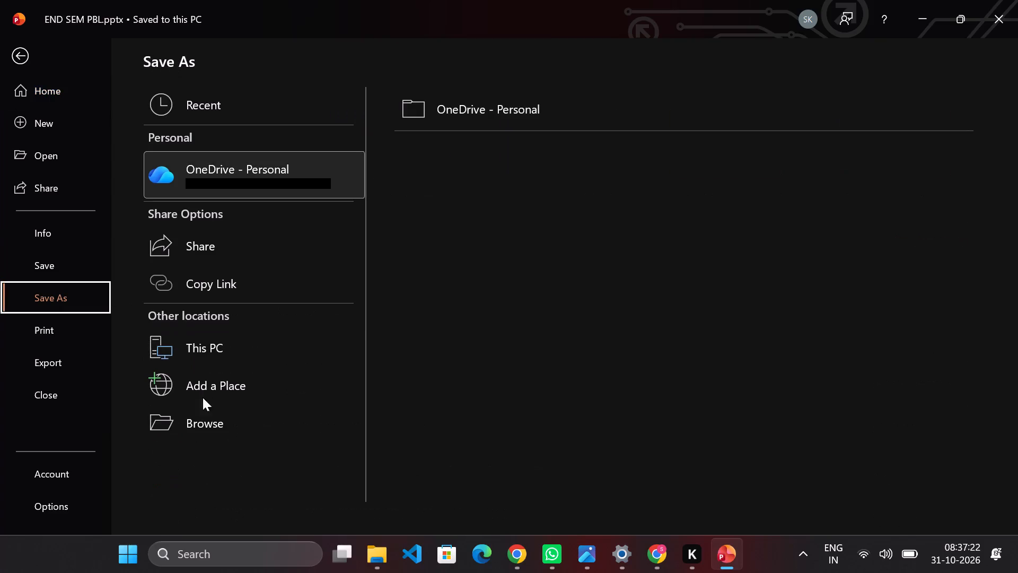
pyautogui.click(205, 410)
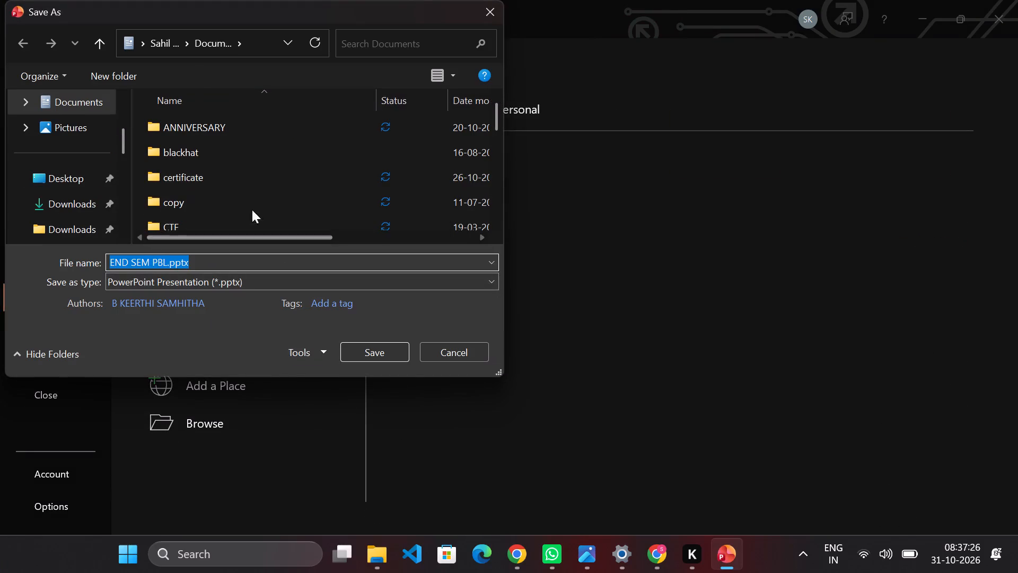
pyautogui.click(149, 261)
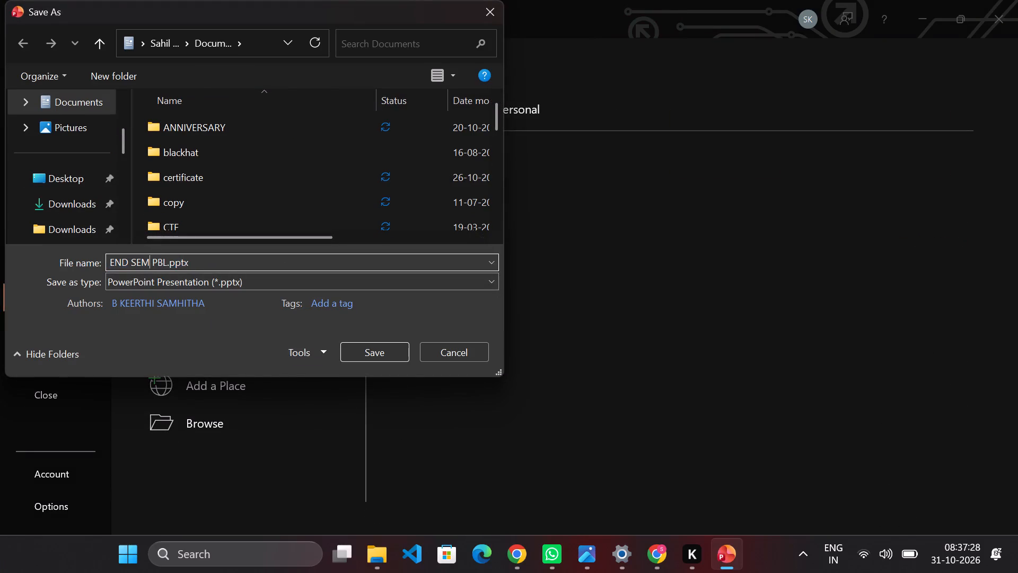
pyautogui.click(110, 258)
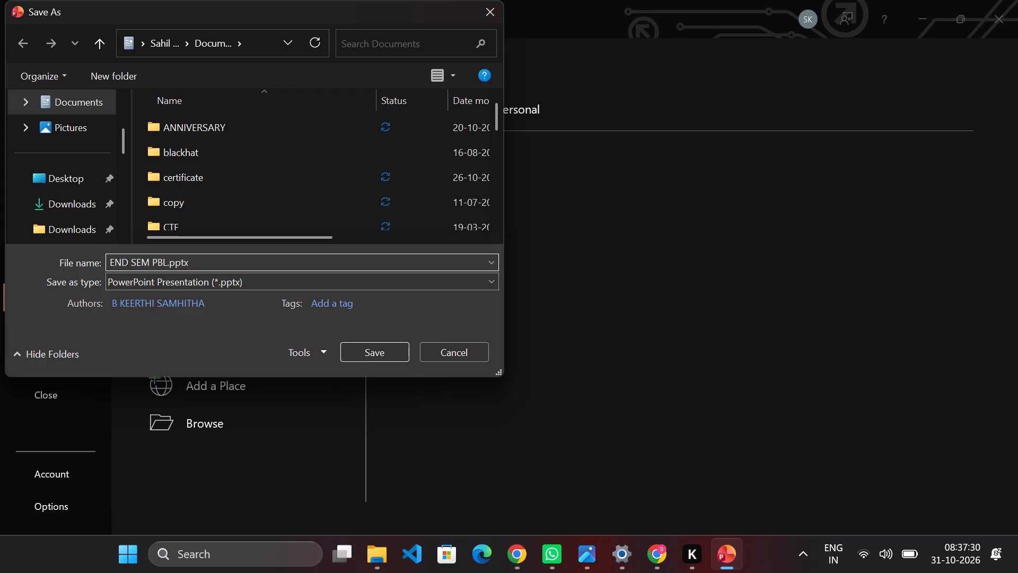
pyautogui.write('FINAL')
pyautogui.press('space')
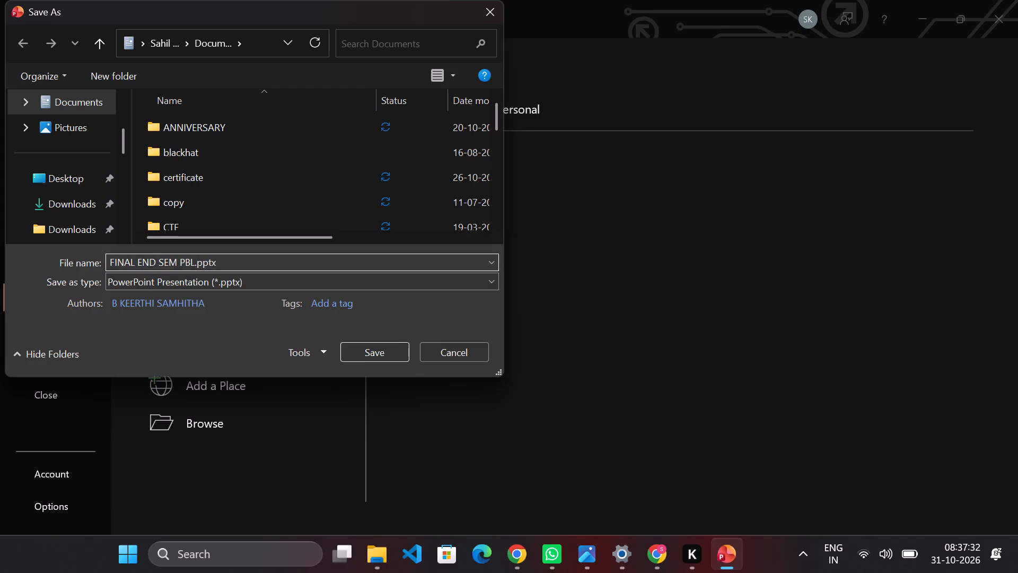
pyautogui.click(384, 344)
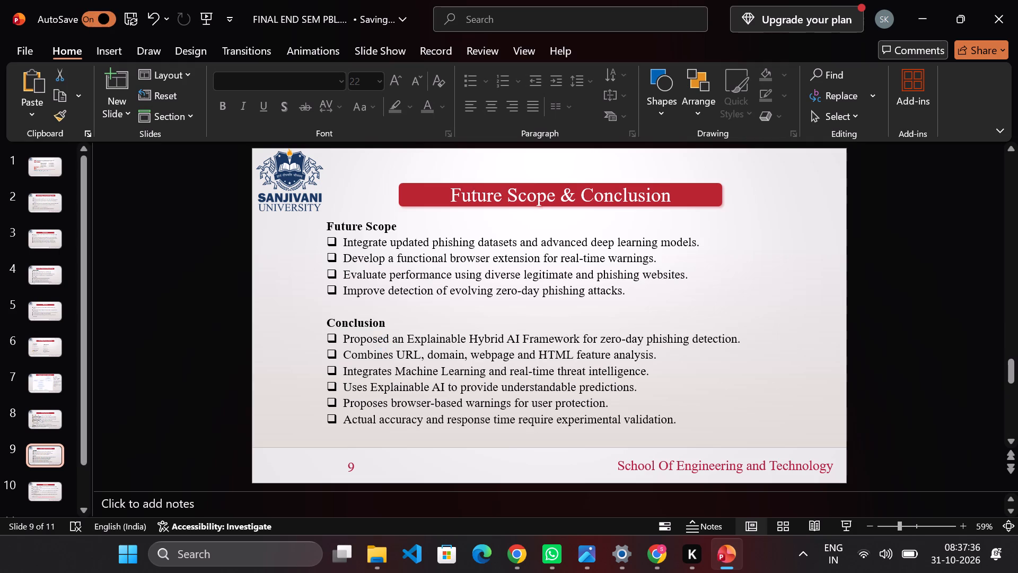
# In File Explorer's D: Downloads folder, delete hint.png, drive-download-20261030T164950Z-1-001.zip and layers.zip.
pyautogui.click(372, 545)
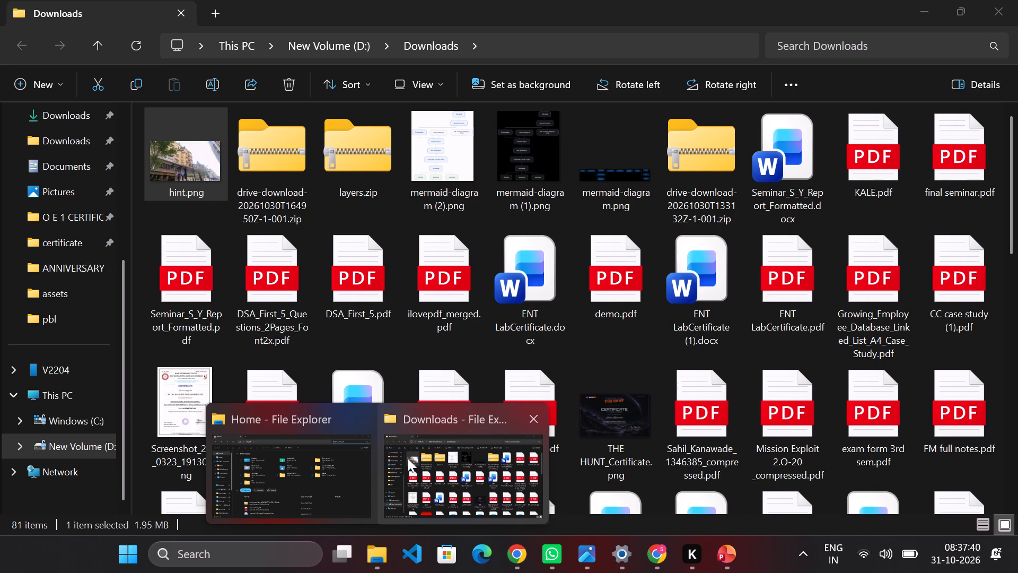
pyautogui.click(408, 458)
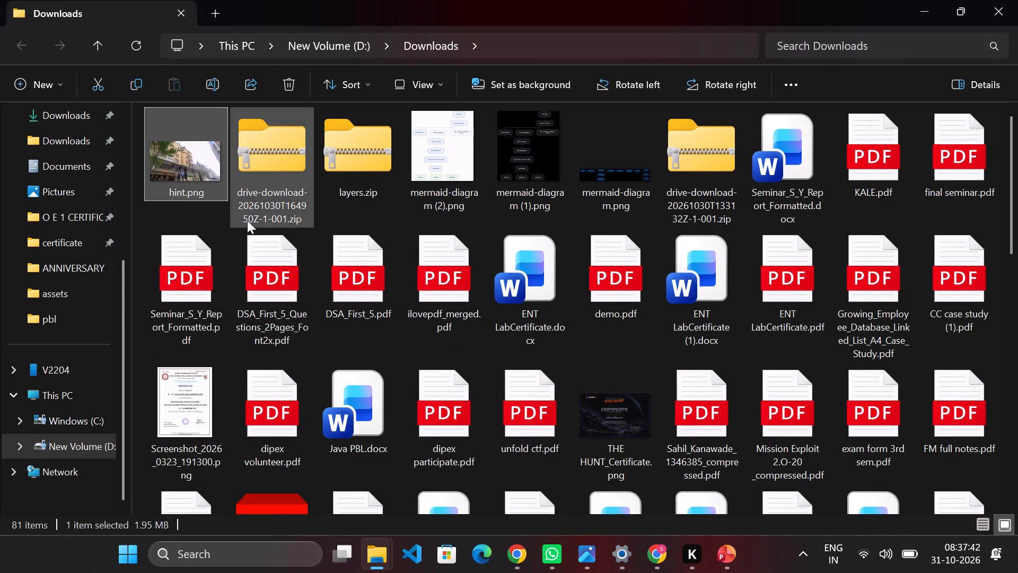
pyautogui.press('Delete')
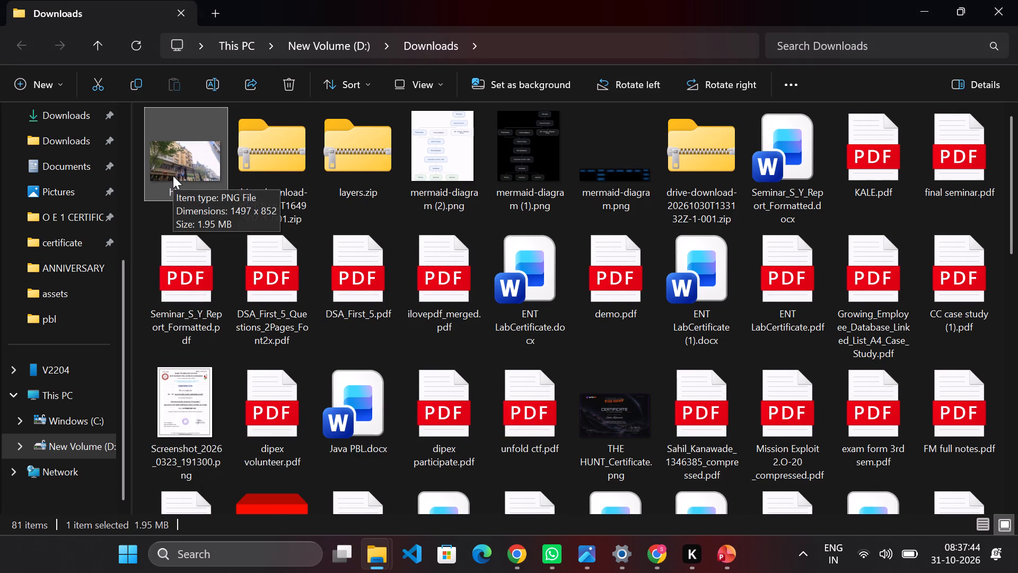
pyautogui.click(173, 176)
pyautogui.click(173, 176)
pyautogui.press('Delete')
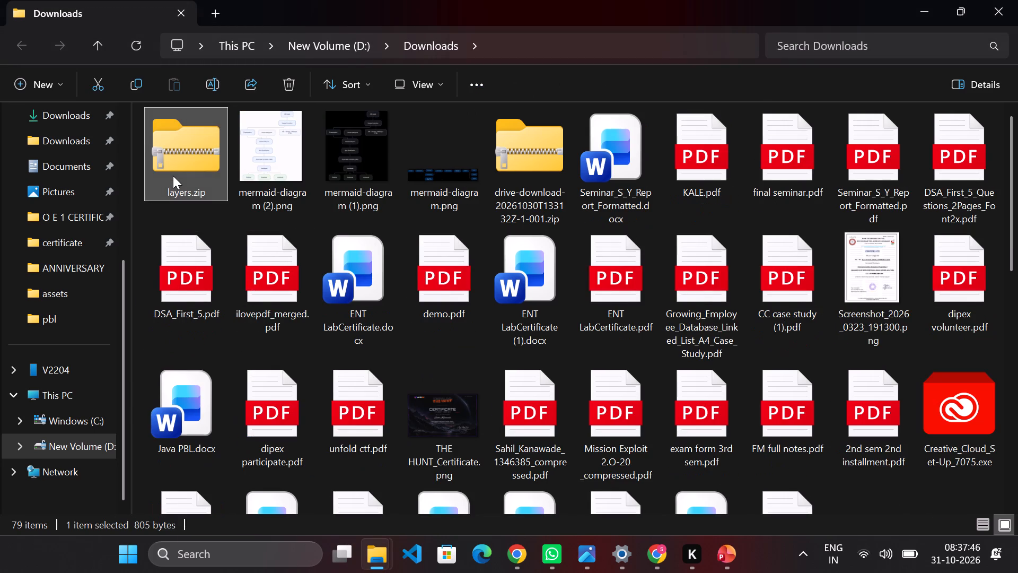
pyautogui.click(173, 176)
pyautogui.press('Delete')
# Delete the three mermaid-diagram PNG images and drive-download-20261030T133132Z-1-001.zip from the Downloads folder.
pyautogui.click(173, 176)
pyautogui.press('Delete')
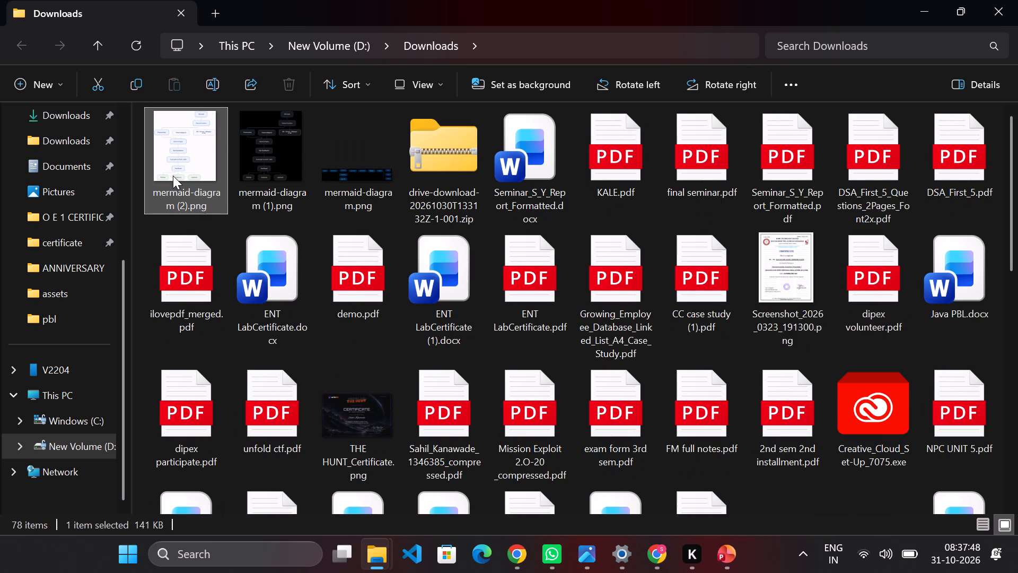
pyautogui.click(173, 176)
pyautogui.press('Delete')
pyautogui.click(173, 176)
pyautogui.press('Delete')
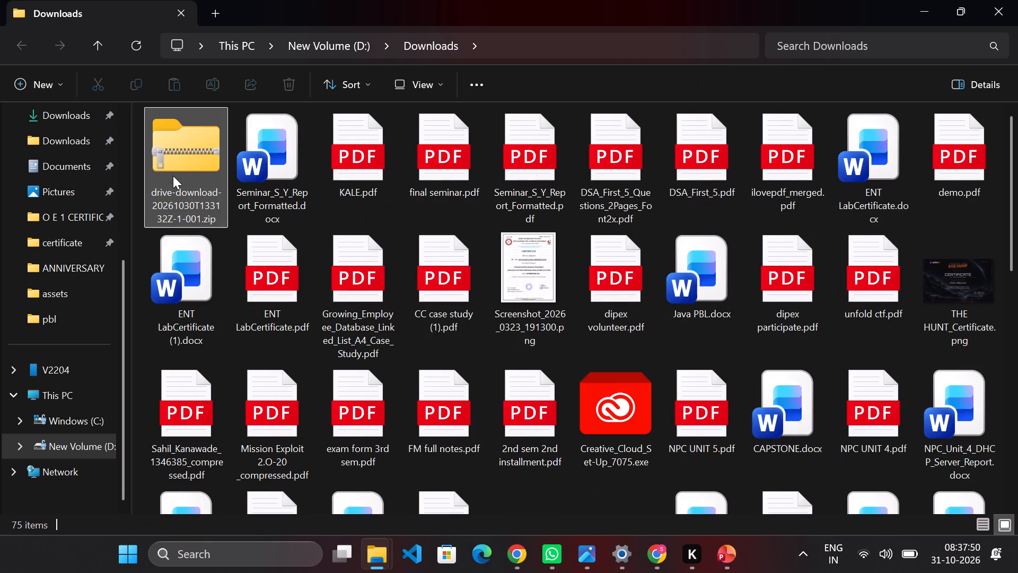
pyautogui.click(173, 176)
pyautogui.press('Delete')
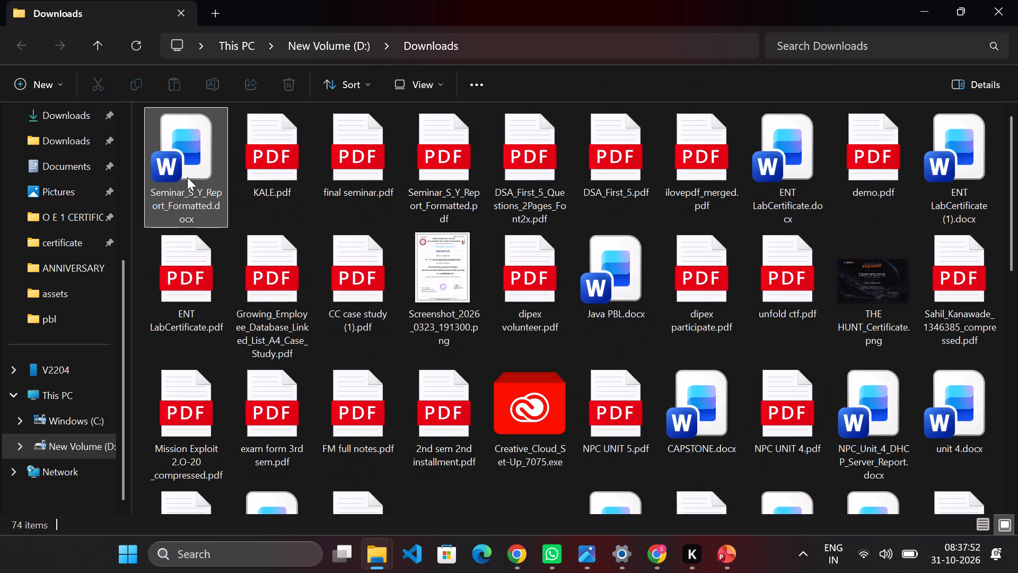
# Copy FINAL END SEM PBL.pptx from the Documents folder to the clipboard.
pyautogui.scroll(-10, 324, 253)
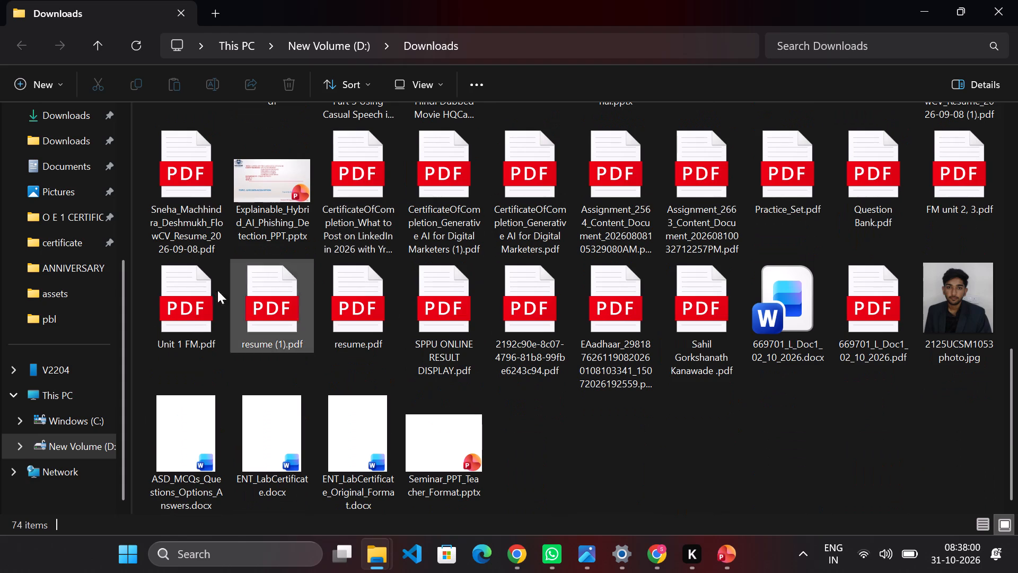
pyautogui.click(82, 160)
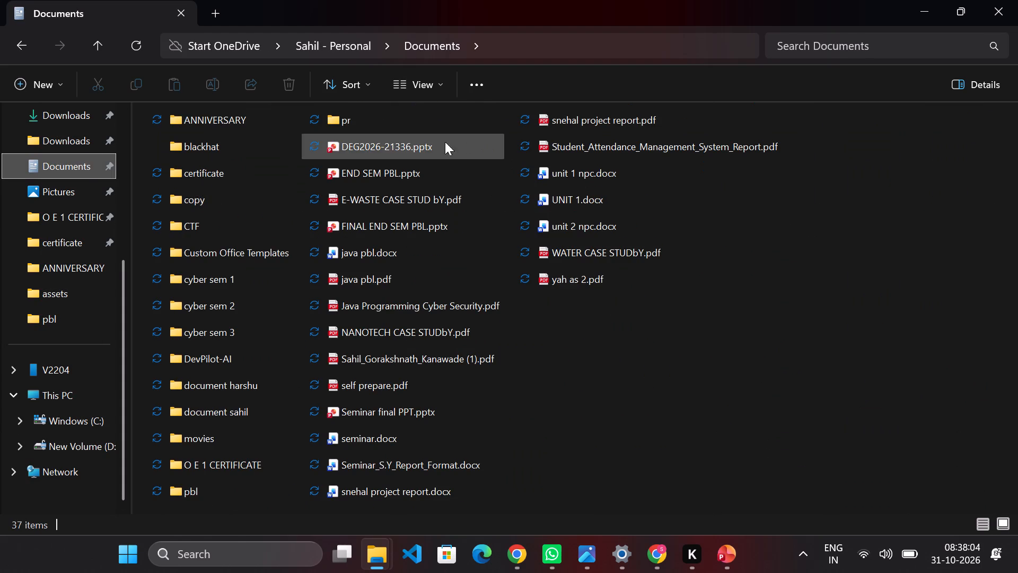
pyautogui.click(401, 218)
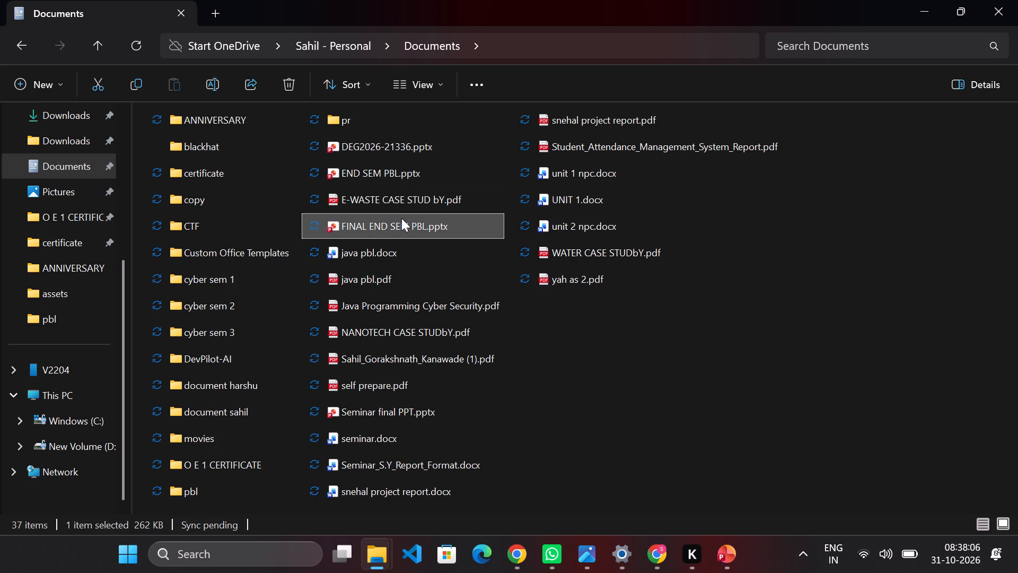
pyautogui.hotkey('ctrl', 'c')
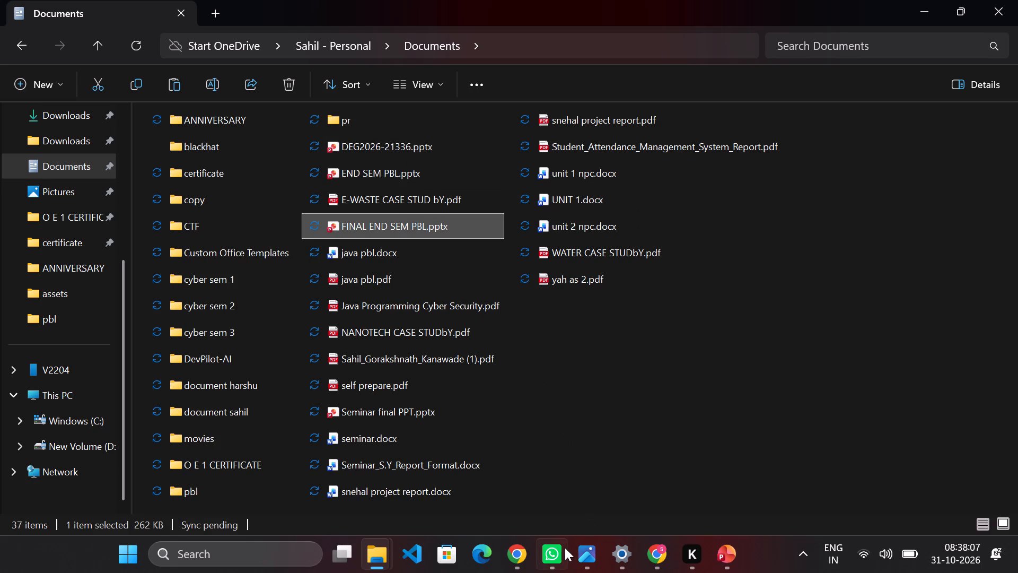
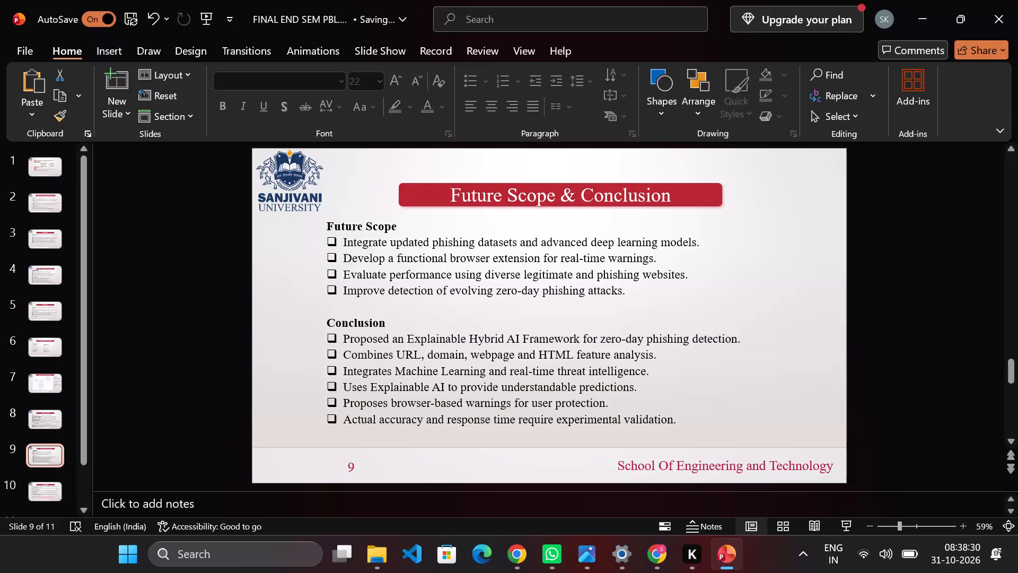
# Review the finished presentation's slides, including the title, Future Scope & Conclusion, Working Modules and Proposed System Architecture slides.
pyautogui.scroll(6, 693, 370)
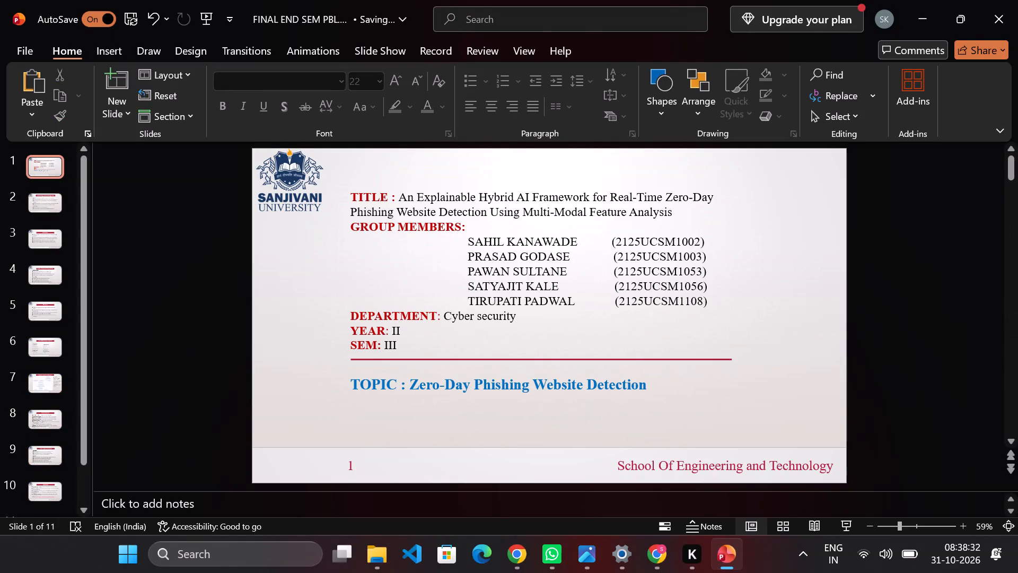
pyautogui.scroll(-3, 626, 313)
pyautogui.scroll(1, 626, 313)
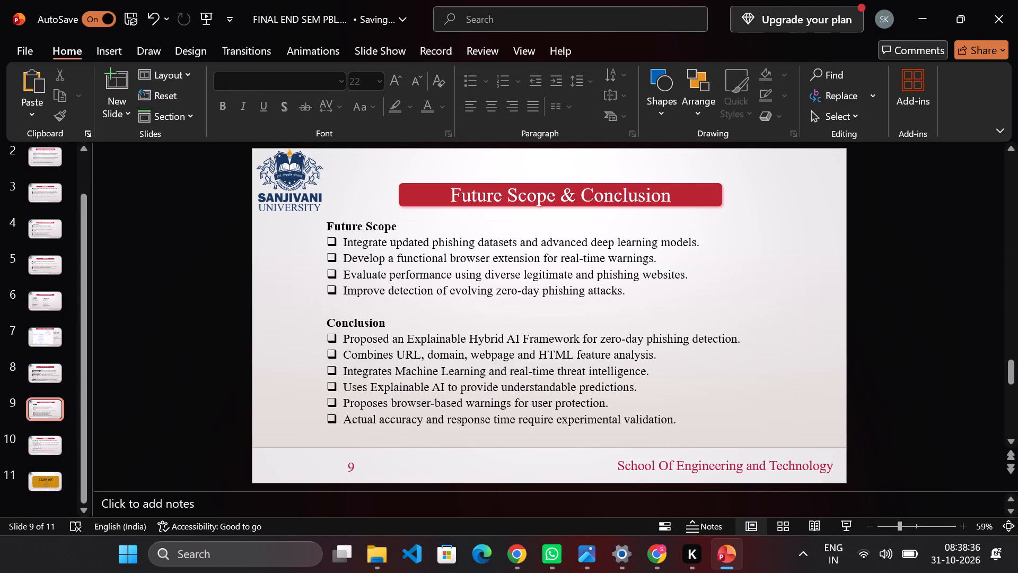
pyautogui.scroll(3, 626, 313)
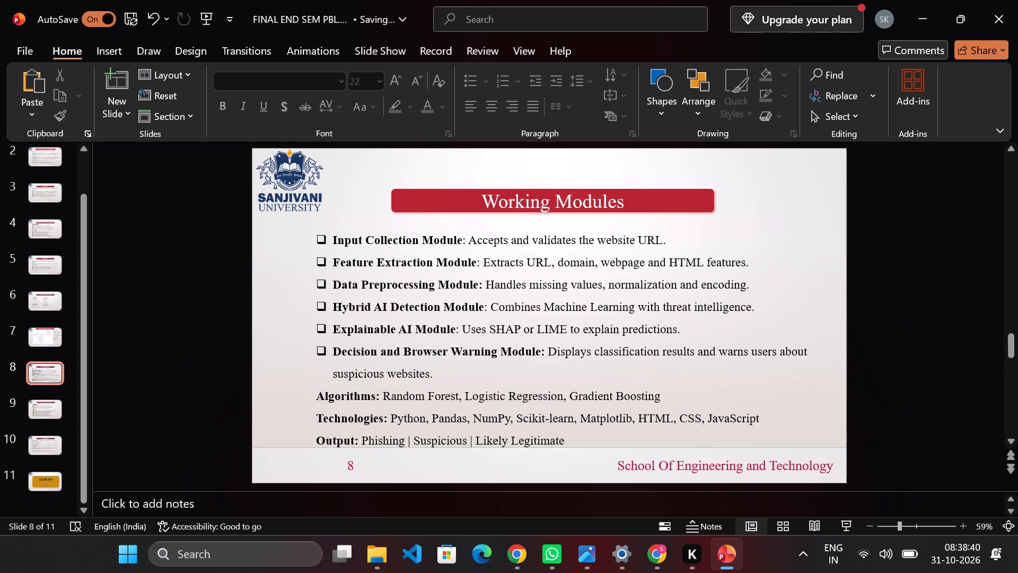
pyautogui.scroll(1, 626, 313)
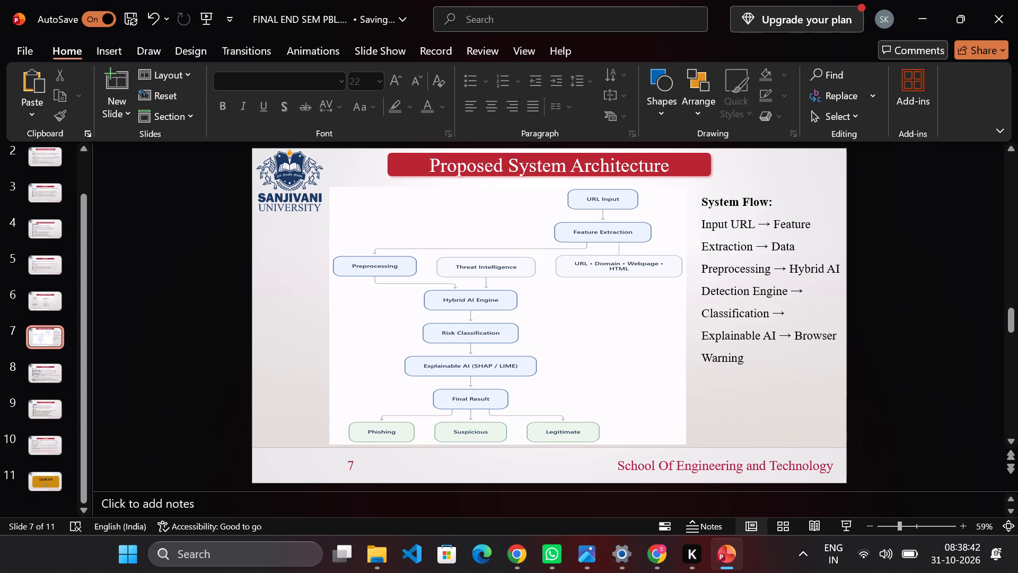
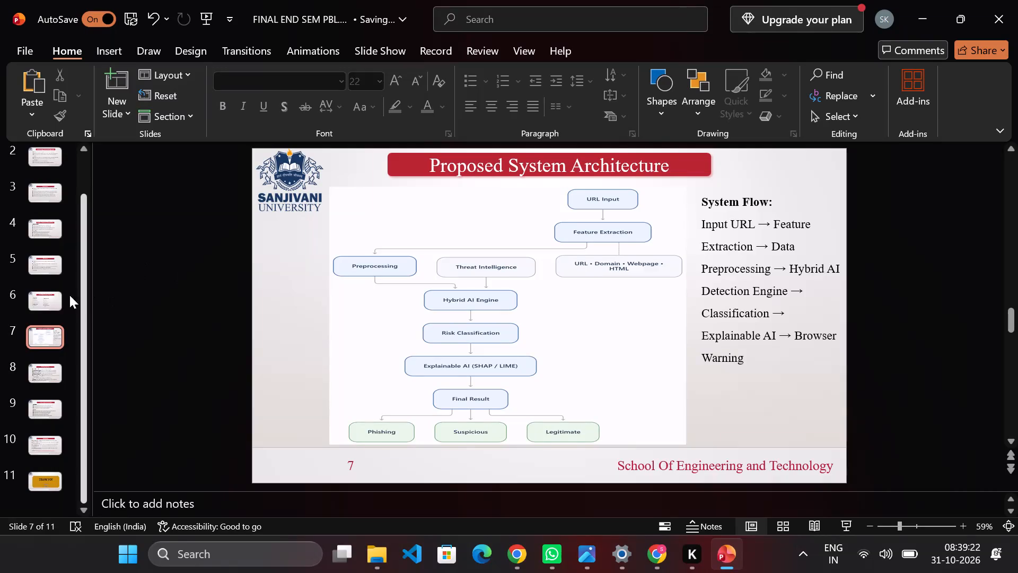
# Review the Working Modules, Future Scope & Conclusion, References and Objectives slides of the finished presentation.
pyautogui.click(45, 296)
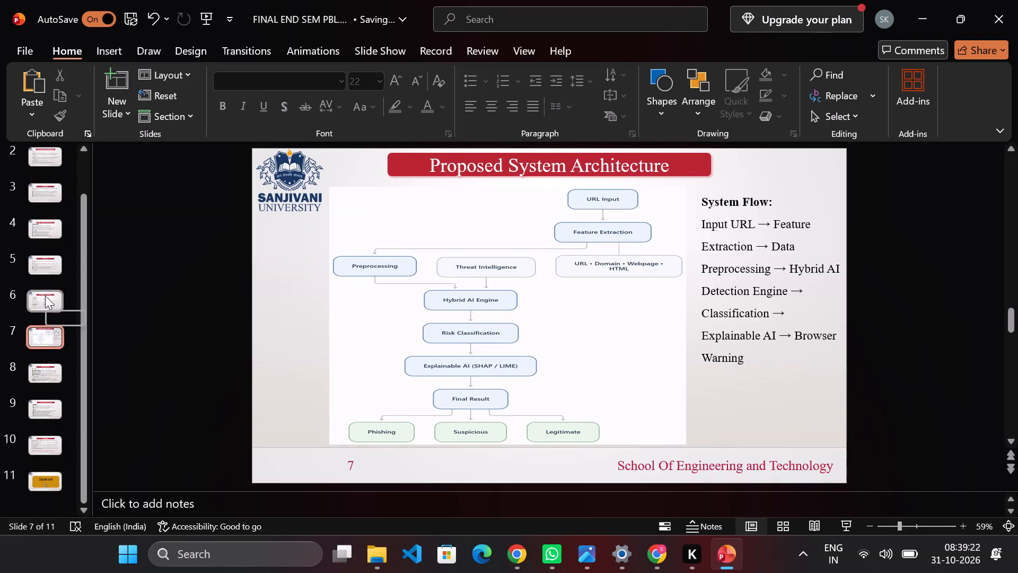
pyautogui.click(49, 329)
pyautogui.click(48, 366)
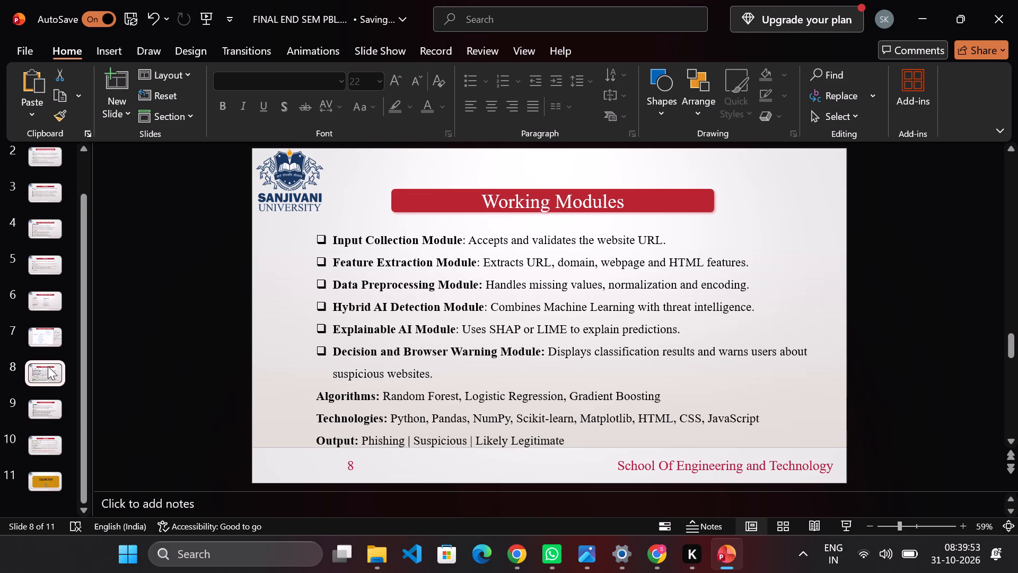
pyautogui.click(47, 410)
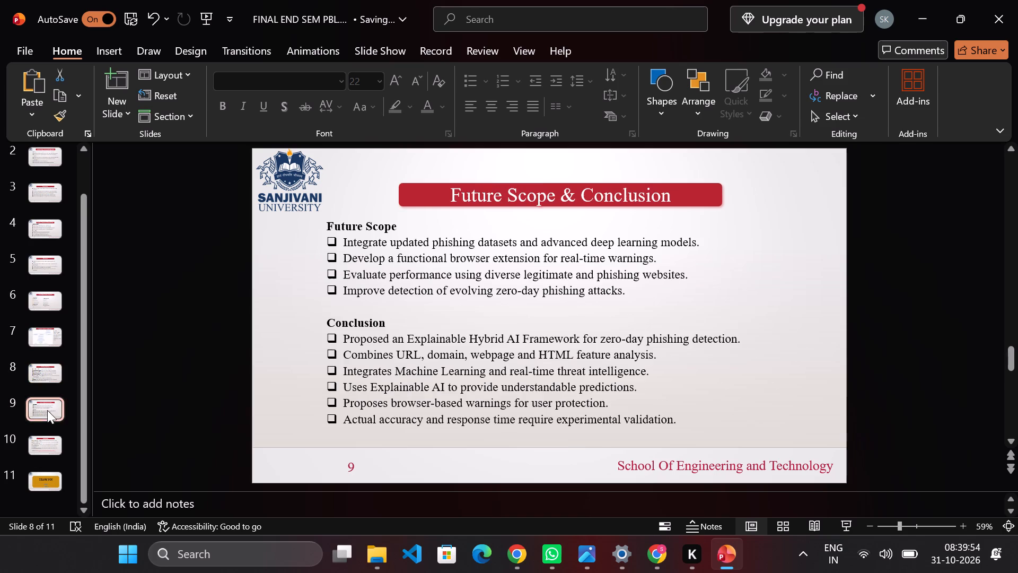
pyautogui.click(50, 440)
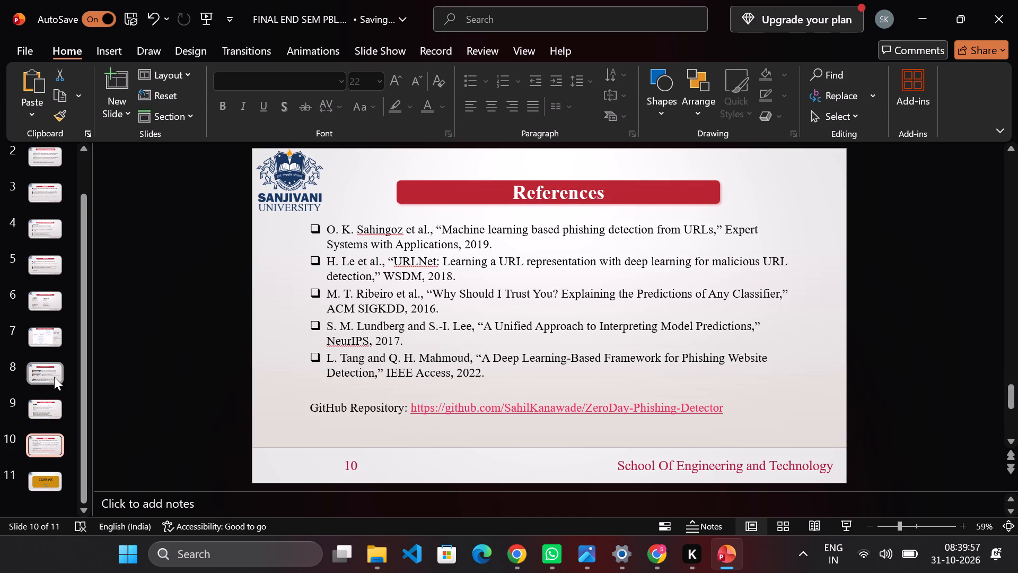